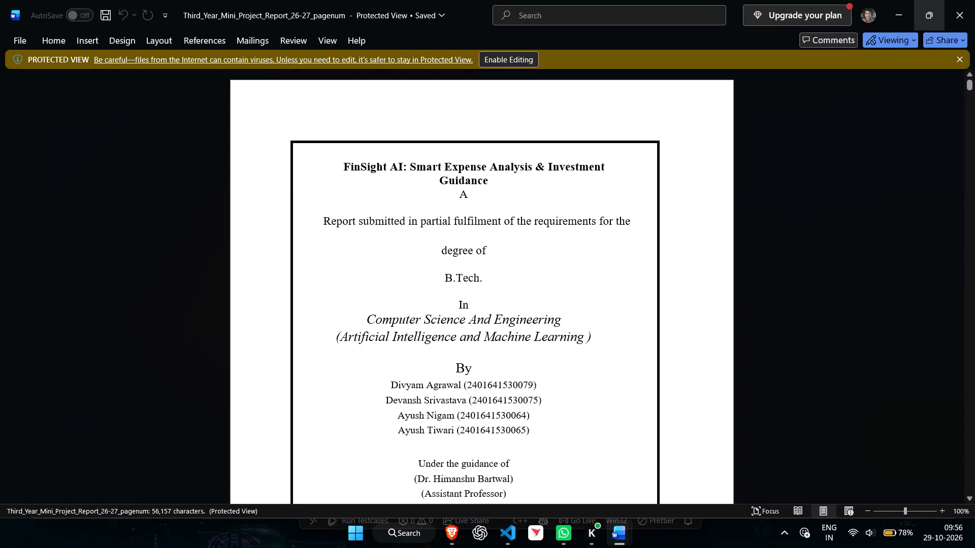
Arrange the FinSight AI reference report and the UrbanFlux report side by side, with the reference report on the left.
{"action": "left_click", "coordinate": [848, 41]}
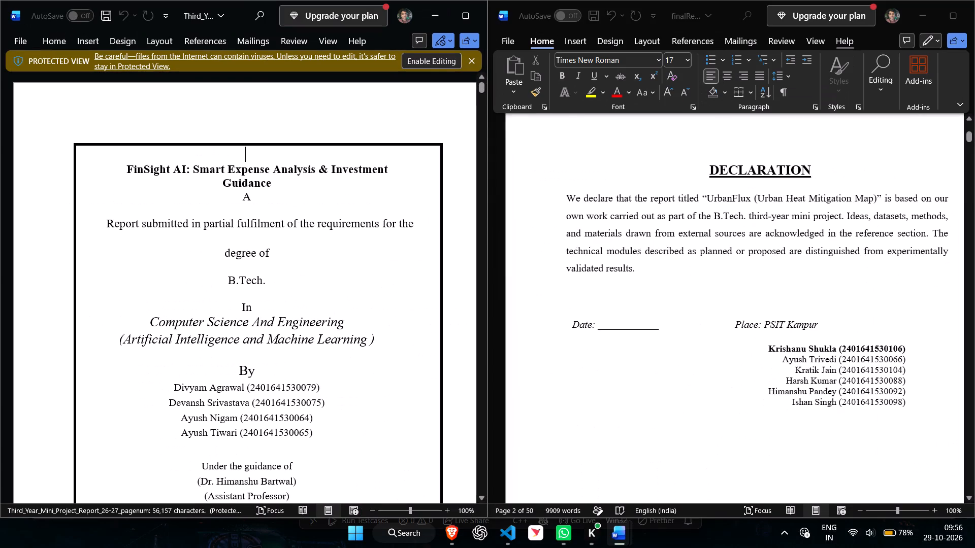
{"action": "left_click", "coordinate": [678, 263]}
Replace the supervisor name placeholder on the UrbanFlux cover page with the guide's name from the reference report, keeping the square brackets.
{"action": "scroll", "coordinate": [678, 263], "scroll_direction": "up", "scroll_amount": 18}
{"action": "scroll", "coordinate": [371, 292], "scroll_direction": "up", "scroll_amount": 2}
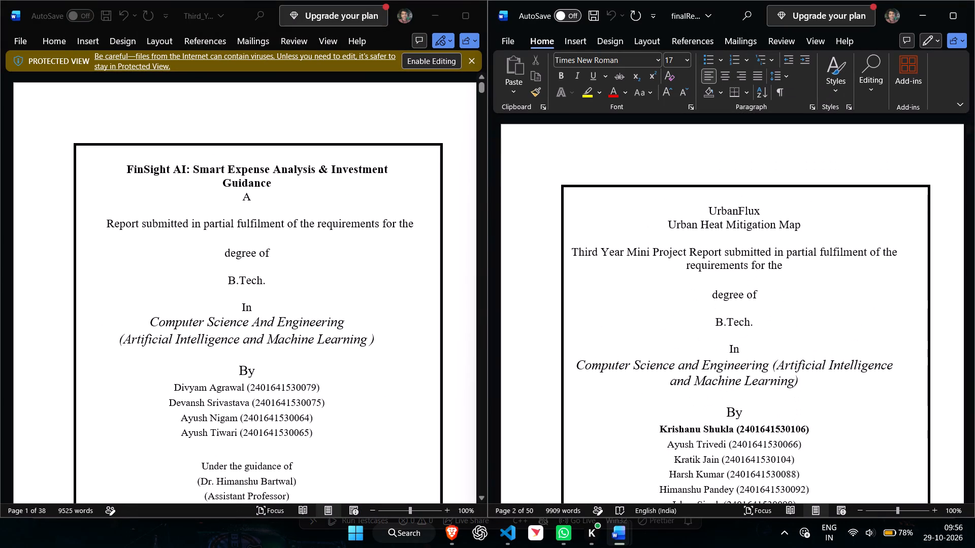
{"action": "scroll", "coordinate": [371, 291], "scroll_direction": "down", "scroll_amount": 1}
{"action": "scroll", "coordinate": [724, 440], "scroll_direction": "down", "scroll_amount": 1}
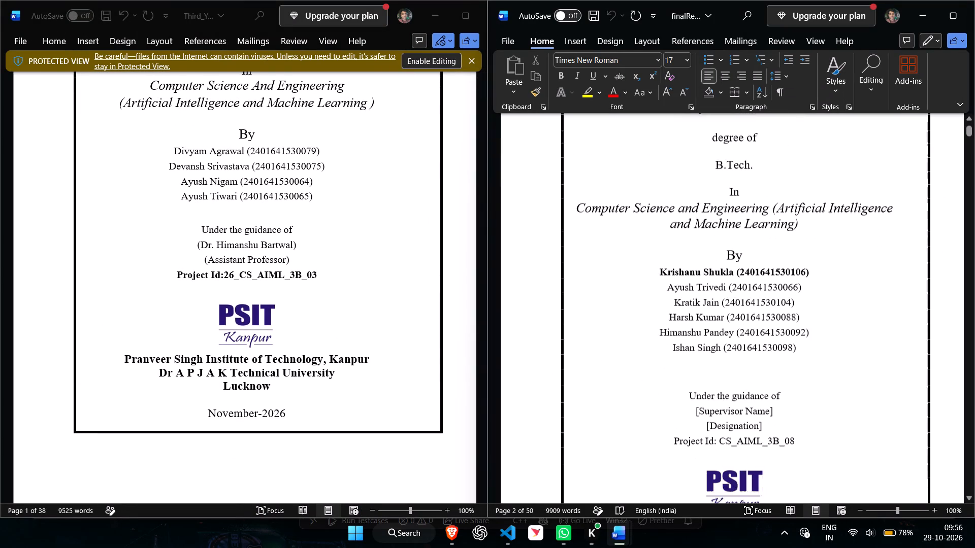
{"action": "scroll", "coordinate": [724, 440], "scroll_direction": "down", "scroll_amount": 1}
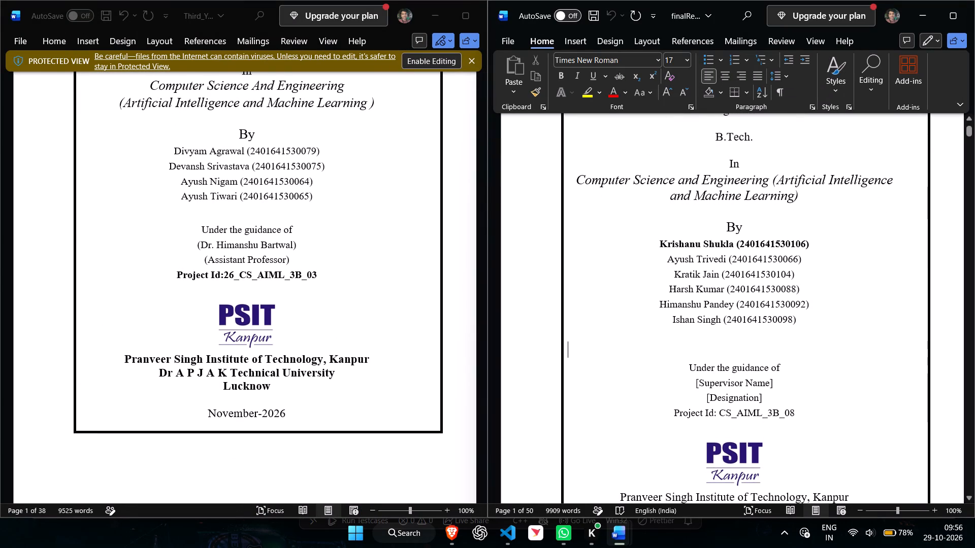
{"action": "scroll", "coordinate": [742, 426], "scroll_direction": "down", "scroll_amount": 1}
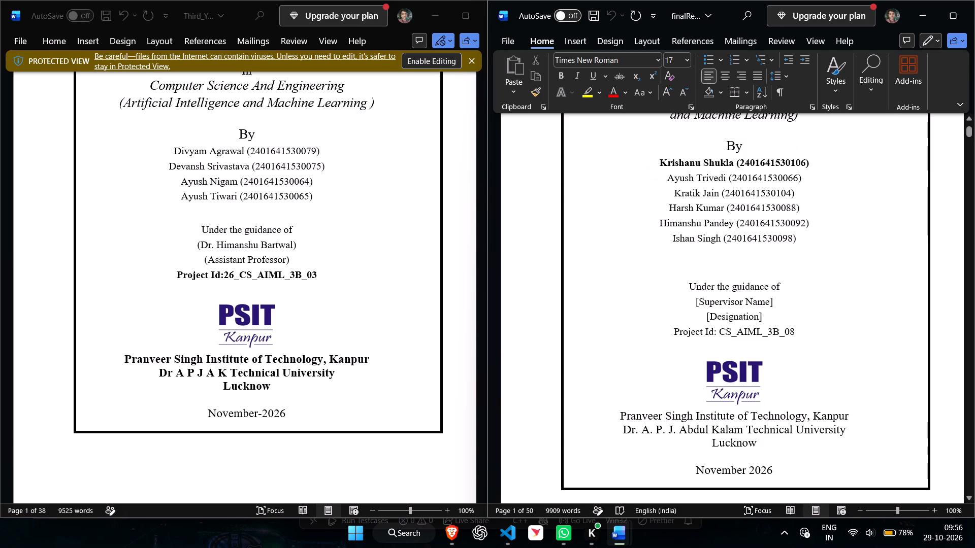
{"action": "left_click", "coordinate": [767, 301]}
{"action": "key", "text": "Insert"}
{"action": "key", "text": "ctrl+BackSpace"}
{"action": "key", "text": "ctrl+BackSpace"}
{"action": "key", "text": "Right"}
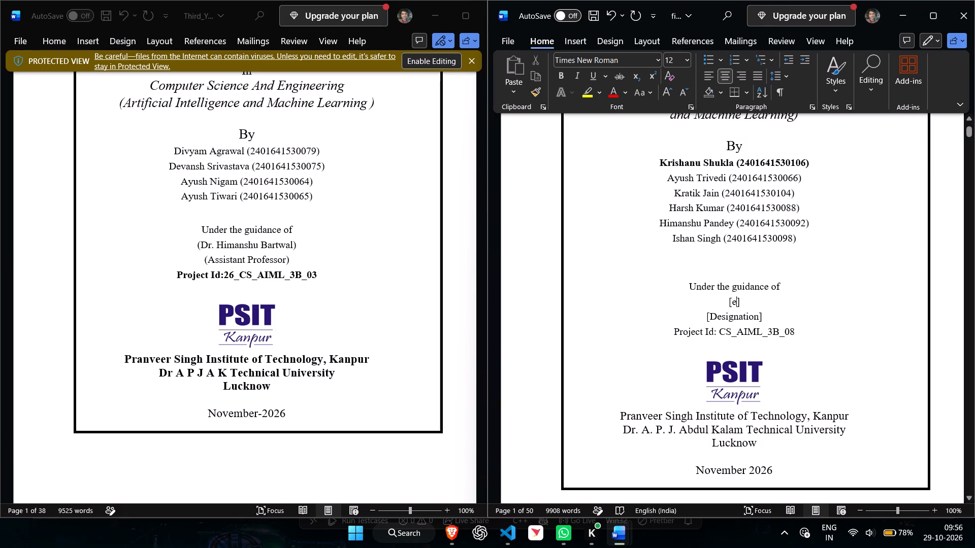
{"action": "key", "text": "BackSpace"}
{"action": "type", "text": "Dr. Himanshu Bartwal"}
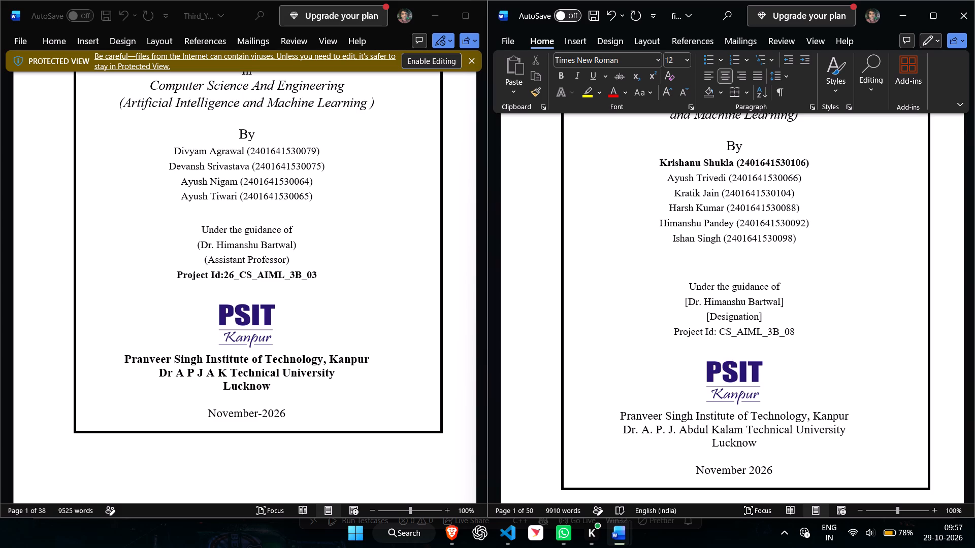
Replace the designation placeholder below the supervisor's name with "Assistant Professor", keeping the square brackets.
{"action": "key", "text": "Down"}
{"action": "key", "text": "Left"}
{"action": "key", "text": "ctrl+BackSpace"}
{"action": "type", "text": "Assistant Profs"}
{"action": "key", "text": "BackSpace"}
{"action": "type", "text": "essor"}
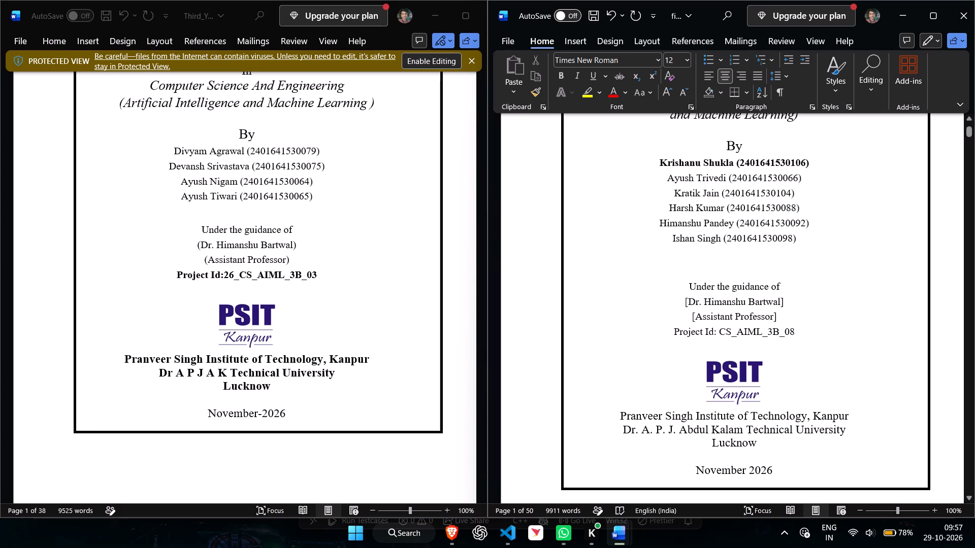
Make the entire Project Id line on the UrbanFlux cover page bold, matching the reference report.
{"action": "left_click", "coordinate": [797, 332]}
{"action": "key", "text": "ctrl+shift+Left"}
{"action": "key", "text": "ctrl+shift+Left"}
{"action": "key", "text": "ctrl+shift+Left"}
{"action": "key", "text": "ctrl+shift+Left"}
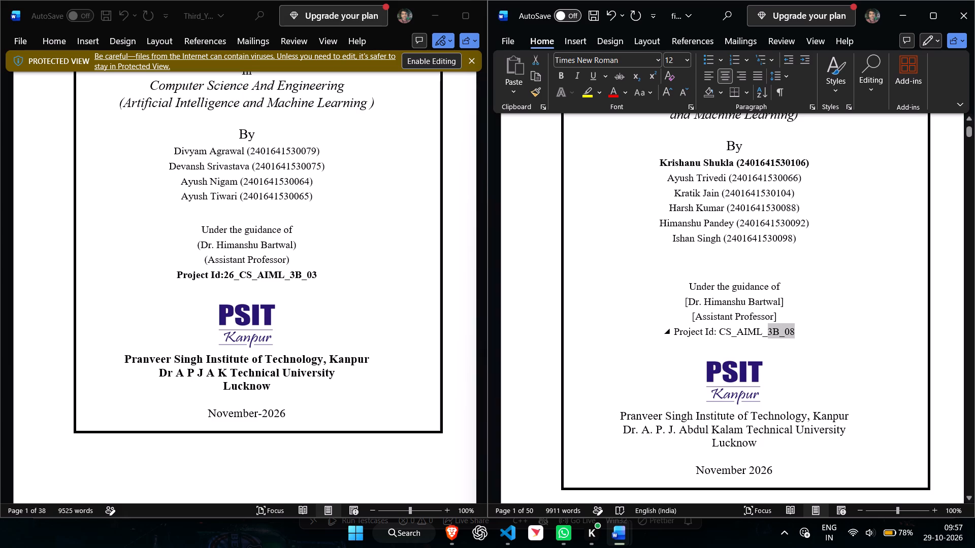
{"action": "key", "text": "ctrl+shift+Left"}
{"action": "key", "text": "ctrl+shift+Left"}
{"action": "key", "text": "ctrl+shift+Left"}
{"action": "key", "text": "ctrl+shift+Left"}
{"action": "key", "text": "ctrl+shift+Left"}
{"action": "key", "text": "ctrl+shift+Left"}
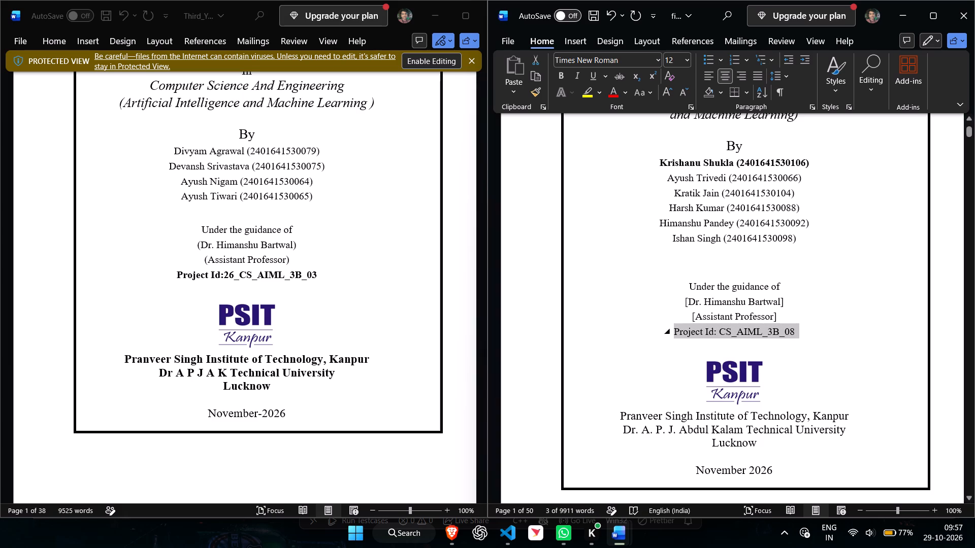
{"action": "key", "text": "ctrl+b"}
{"action": "key", "text": "Escape"}
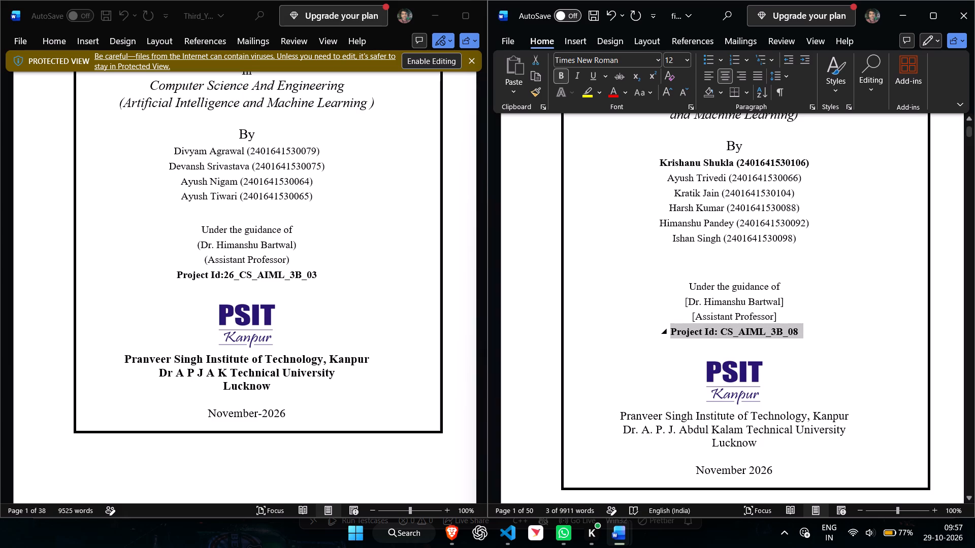
Make the institute, university and Lucknow lines below the logo on the UrbanFlux title page bold.
{"action": "left_click_drag", "start_coordinate": [618, 414], "coordinate": [754, 442]}
{"action": "key", "text": "ctrl+b"}
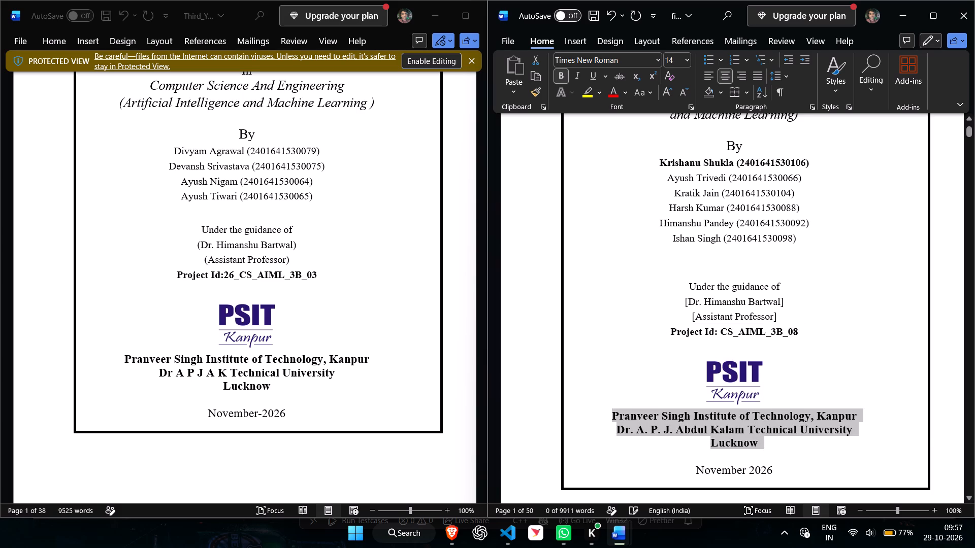
{"action": "left_click", "coordinate": [863, 263]}
Make the two-line project title "UrbanFlux Urban Heat Mitigation Map" on the title page bold.
{"action": "scroll", "coordinate": [863, 263], "scroll_direction": "up", "scroll_amount": 1}
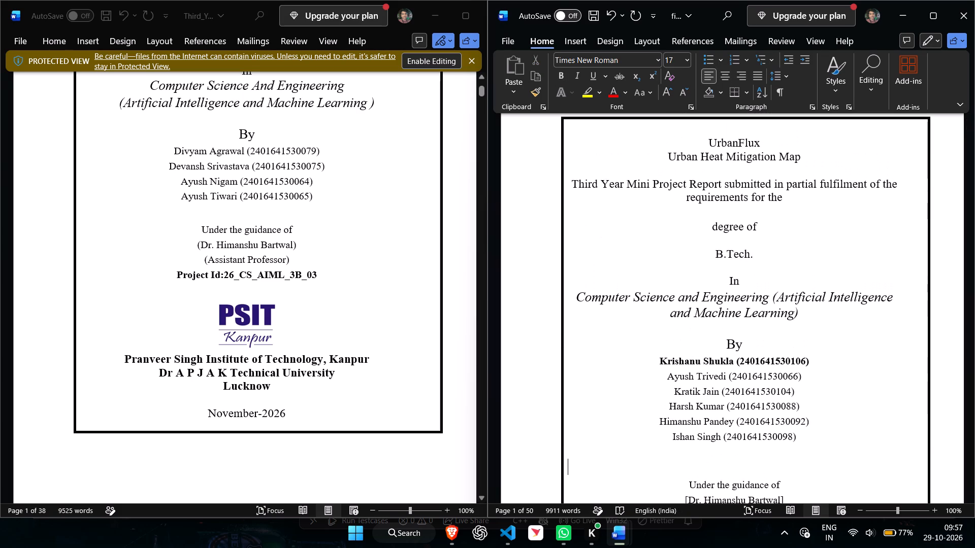
{"action": "scroll", "coordinate": [399, 258], "scroll_direction": "up", "scroll_amount": 1}
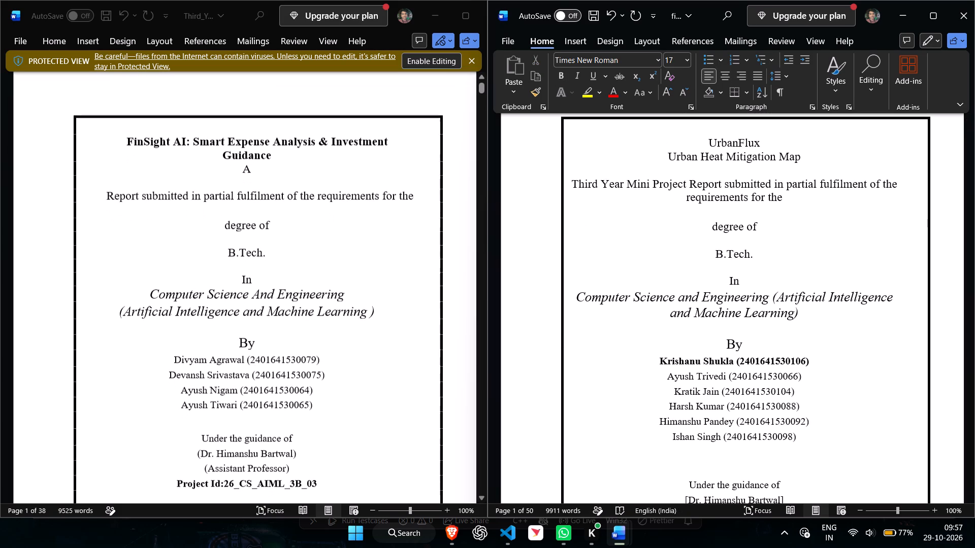
{"action": "scroll", "coordinate": [399, 258], "scroll_direction": "up", "scroll_amount": 1}
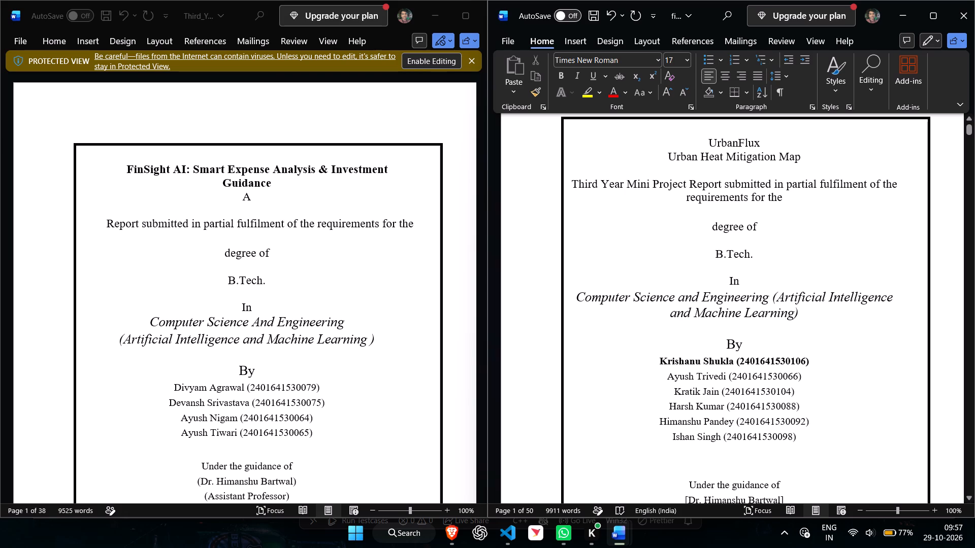
{"action": "left_click", "coordinate": [703, 139]}
{"action": "left_click_drag", "start_coordinate": [703, 139], "coordinate": [812, 161]}
{"action": "left_click", "coordinate": [812, 161]}
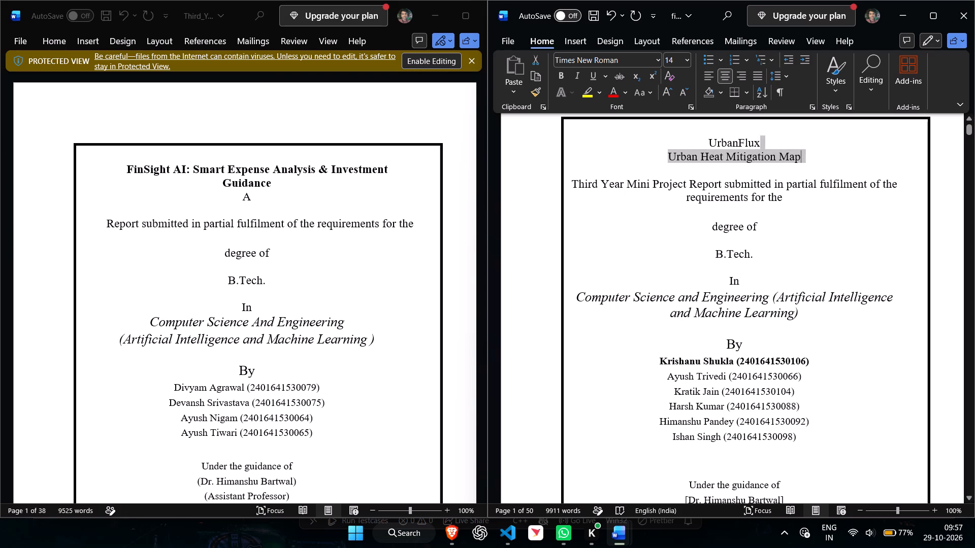
{"action": "left_click", "coordinate": [705, 140]}
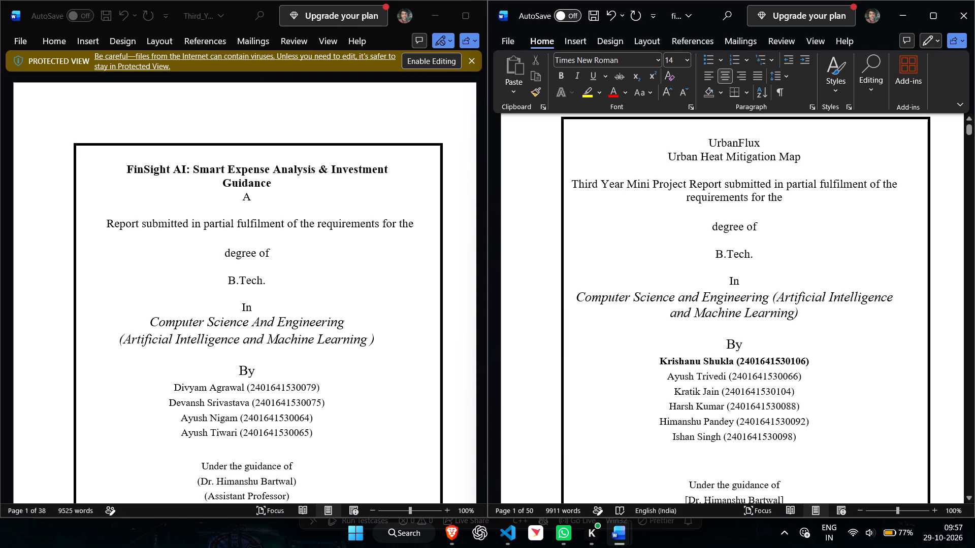
{"action": "left_click_drag", "start_coordinate": [705, 140], "coordinate": [815, 157]}
{"action": "key", "text": "ctrl+b"}
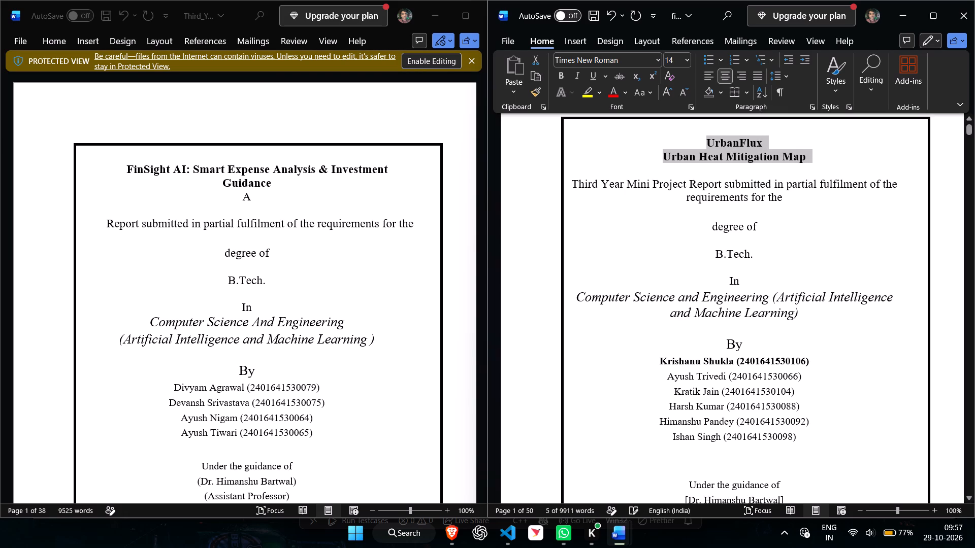
{"action": "left_click", "coordinate": [779, 236]}
Make the project title "UrbanFlux (Urban Heat Mitigation Map)" inside the quotation marks of the Declaration paragraph bold.
{"action": "scroll", "coordinate": [779, 236], "scroll_direction": "down", "scroll_amount": 1}
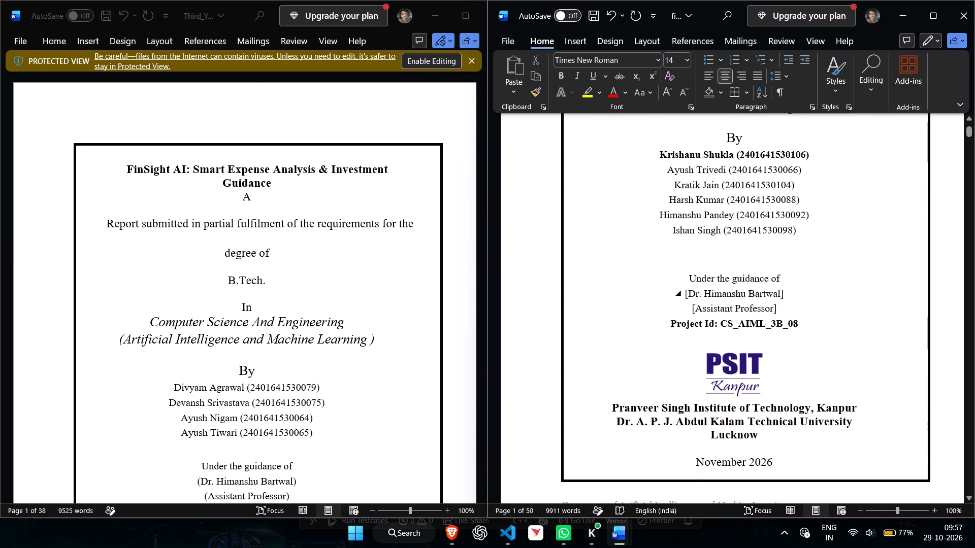
{"action": "scroll", "coordinate": [695, 291], "scroll_direction": "up", "scroll_amount": 1}
{"action": "scroll", "coordinate": [326, 315], "scroll_direction": "down", "scroll_amount": 2}
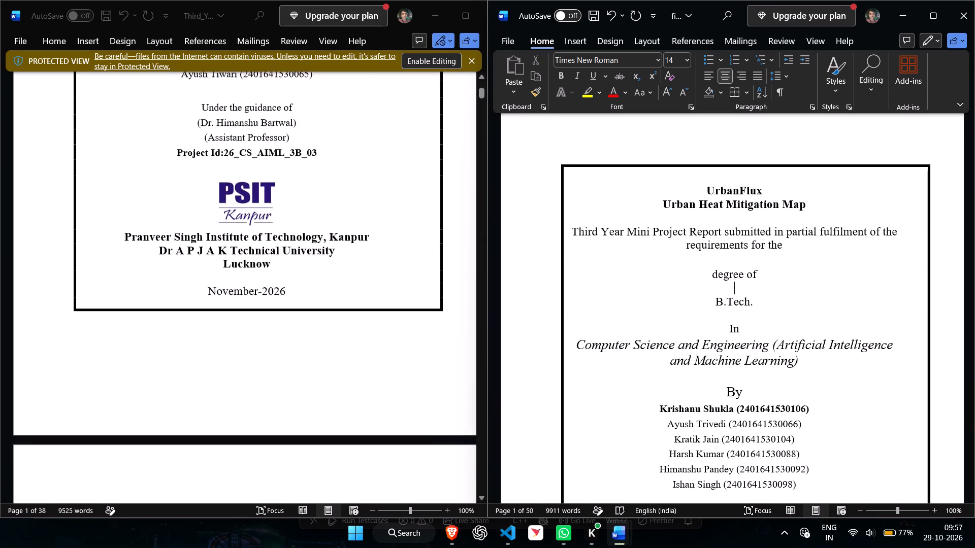
{"action": "scroll", "coordinate": [326, 315], "scroll_direction": "down", "scroll_amount": 3}
{"action": "scroll", "coordinate": [597, 373], "scroll_direction": "down", "scroll_amount": 3}
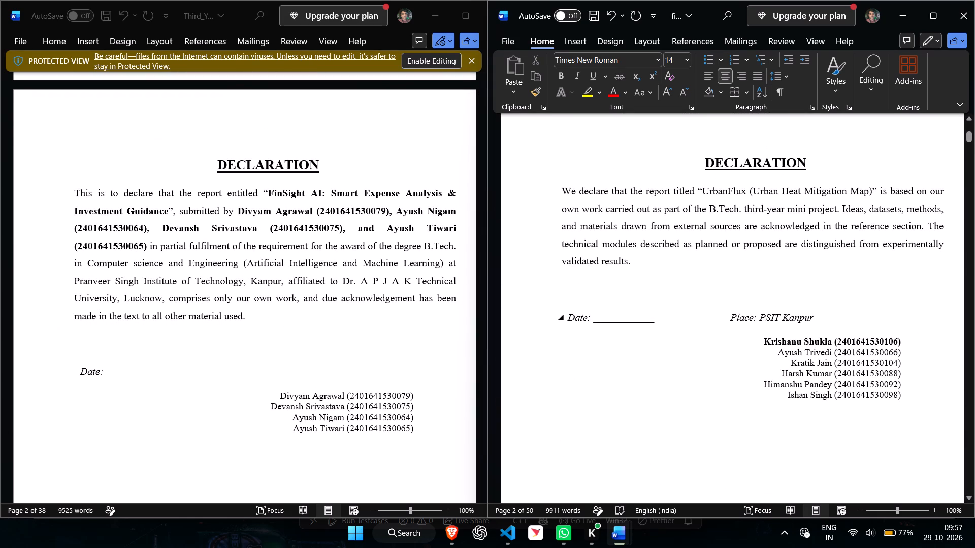
{"action": "left_click", "coordinate": [814, 320]}
{"action": "left_click", "coordinate": [875, 190]}
{"action": "key", "text": "Left"}
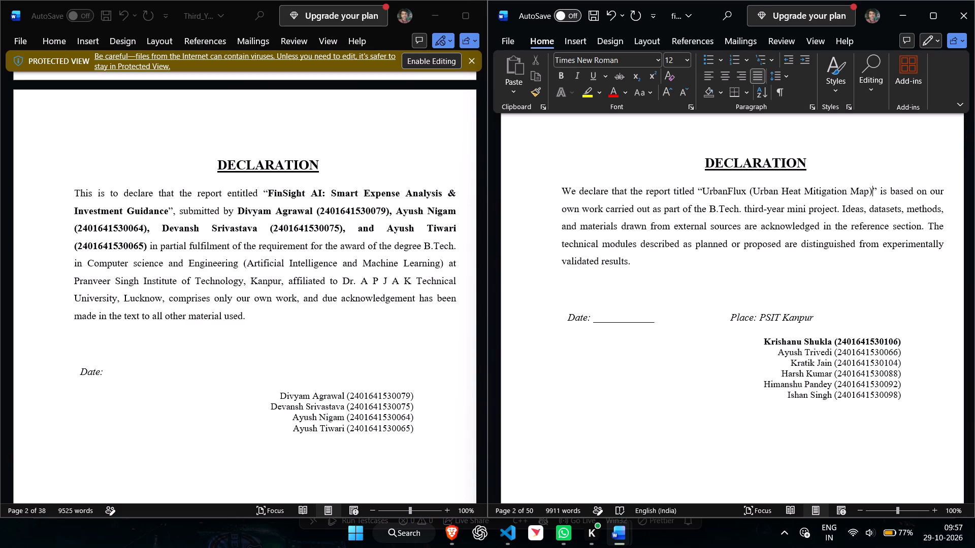
{"action": "key", "text": "ctrl+shift+Left"}
{"action": "key", "text": "ctrl+shift+Left"}
{"action": "key", "text": "ctrl+shift+Left"}
{"action": "key", "text": "ctrl+shift+Left"}
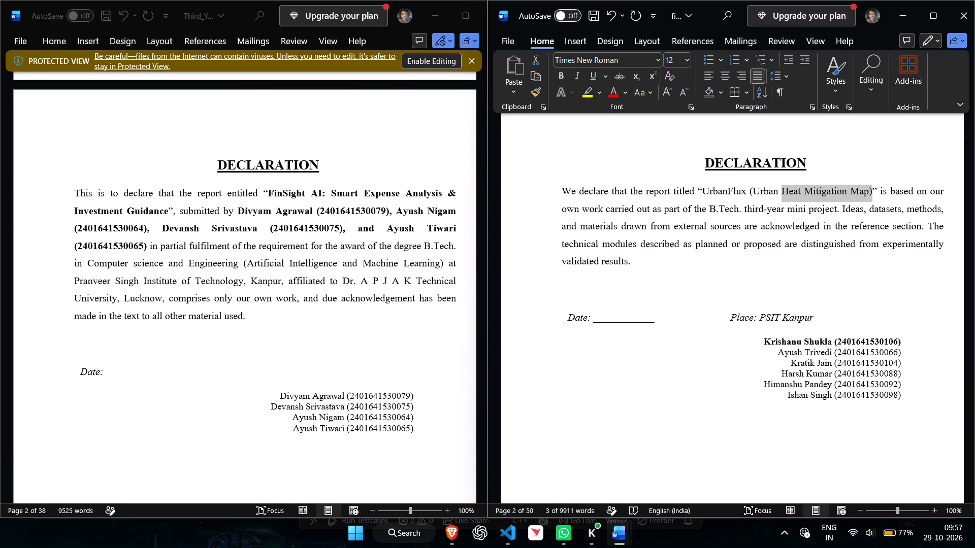
{"action": "key", "text": "ctrl+shift+Left"}
{"action": "key", "text": "ctrl+shift+Left"}
{"action": "key", "text": "ctrl+shift+Left"}
{"action": "key", "text": "ctrl+b"}
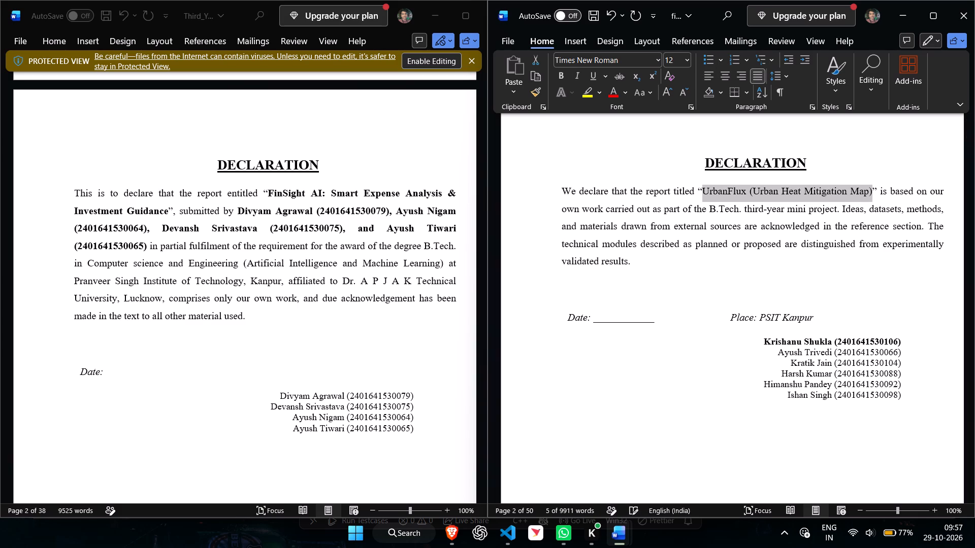
{"action": "left_click", "coordinate": [832, 302]}
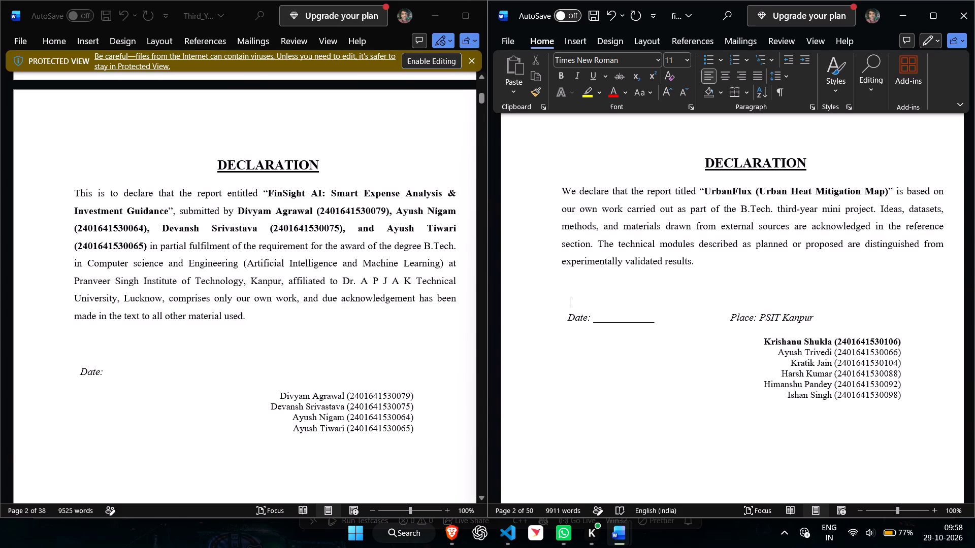
Compare the Certificate page of the UrbanFlux report with the one in the FinSight AI reference report.
{"action": "scroll", "coordinate": [340, 231], "scroll_direction": "down", "scroll_amount": 1}
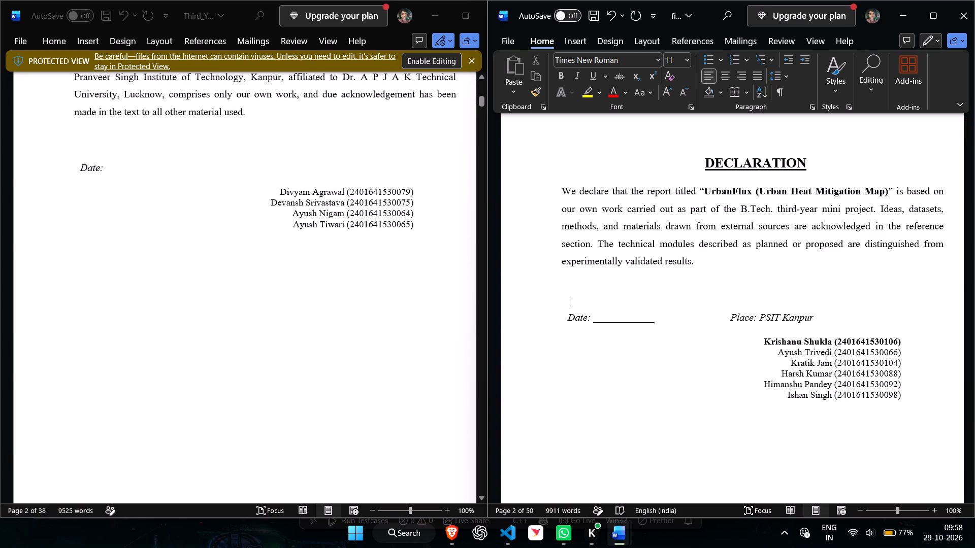
{"action": "scroll", "coordinate": [350, 311], "scroll_direction": "up", "scroll_amount": 1}
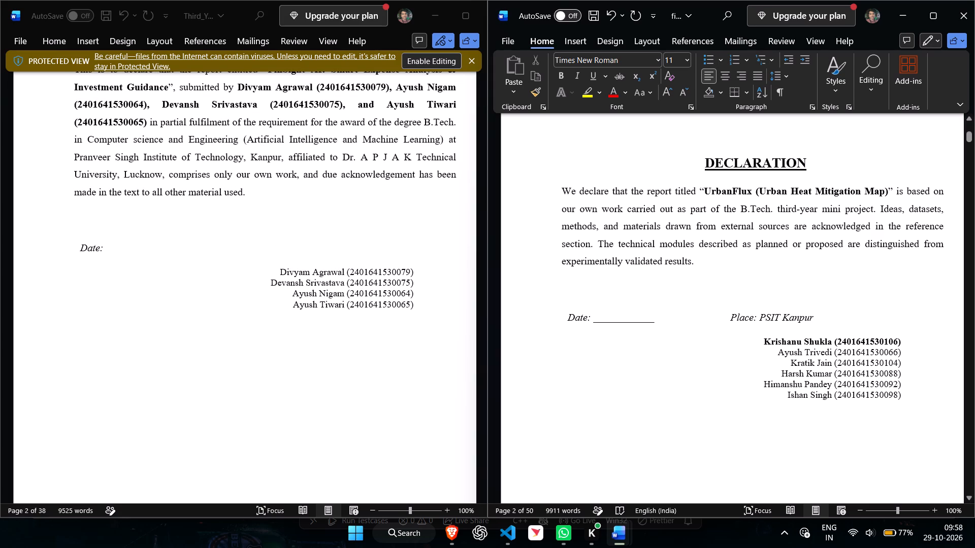
{"action": "scroll", "coordinate": [435, 306], "scroll_direction": "down", "scroll_amount": 4}
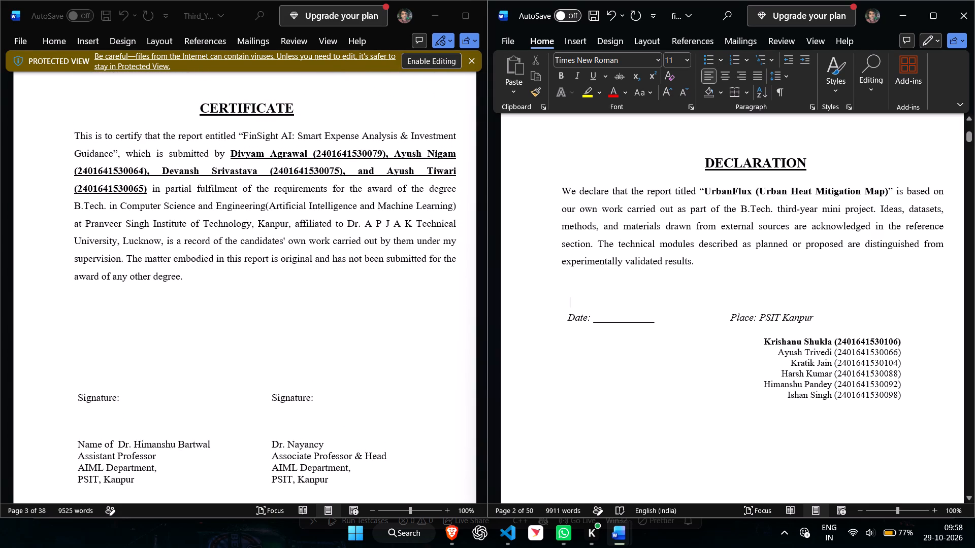
{"action": "scroll", "coordinate": [643, 374], "scroll_direction": "down", "scroll_amount": 7}
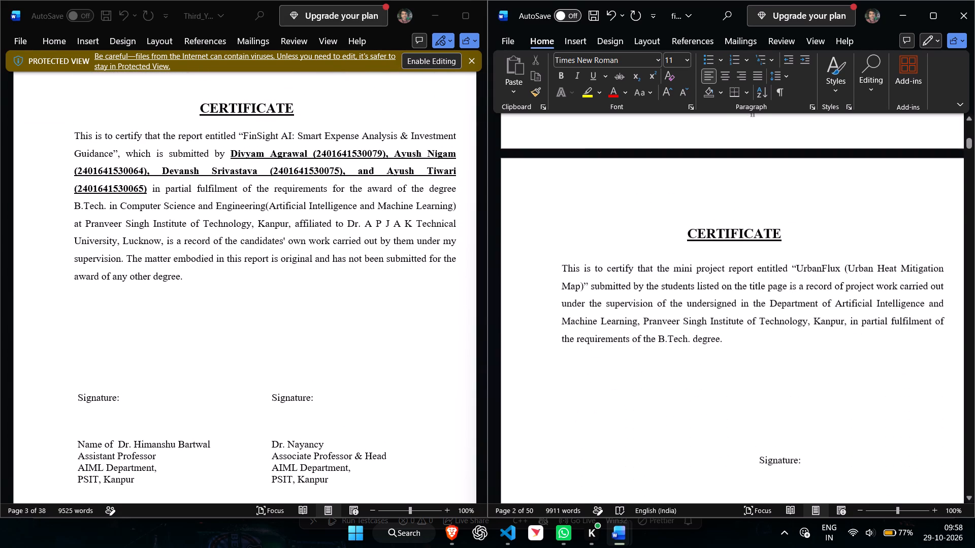
{"action": "scroll", "coordinate": [643, 374], "scroll_direction": "down", "scroll_amount": 1}
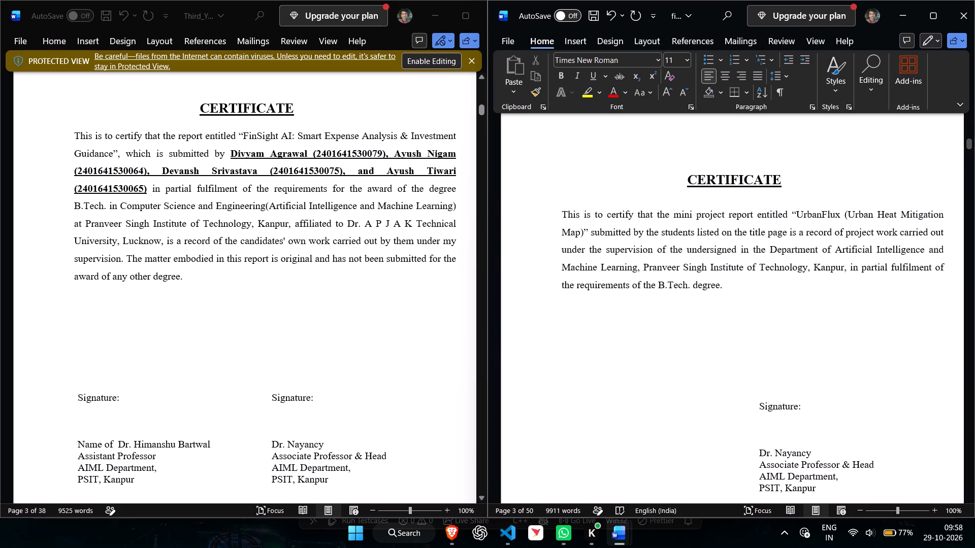
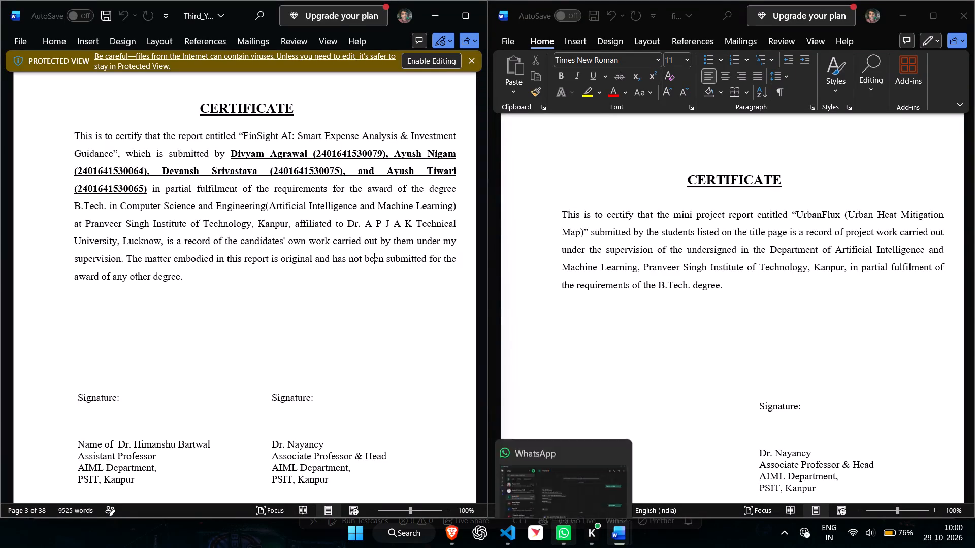
Open the "(initial) Third Year Mini Project Report 26-27" template from the Urban Heat Mitigation Map Report folder and examine its Declaration wording.
{"action": "key", "text": "super+e"}
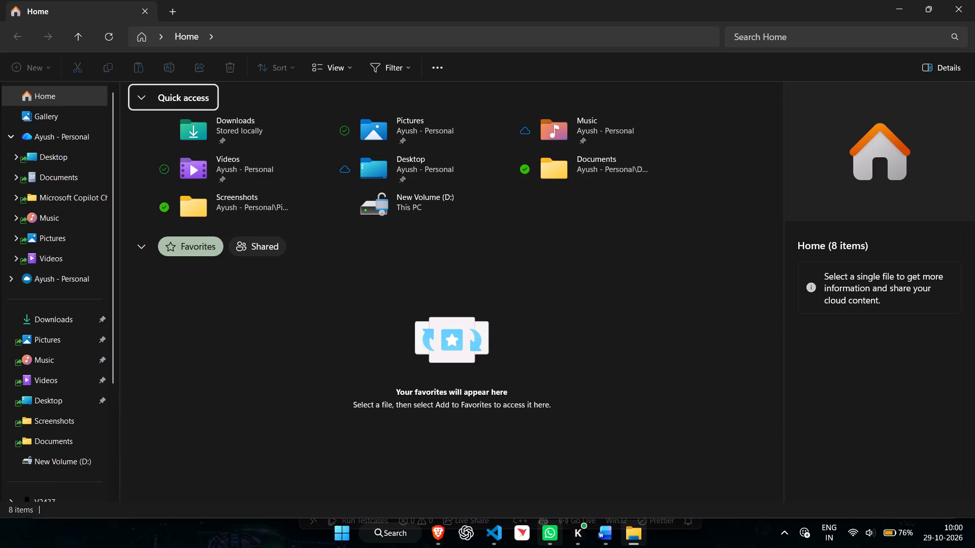
{"action": "left_click", "coordinate": [67, 457]}
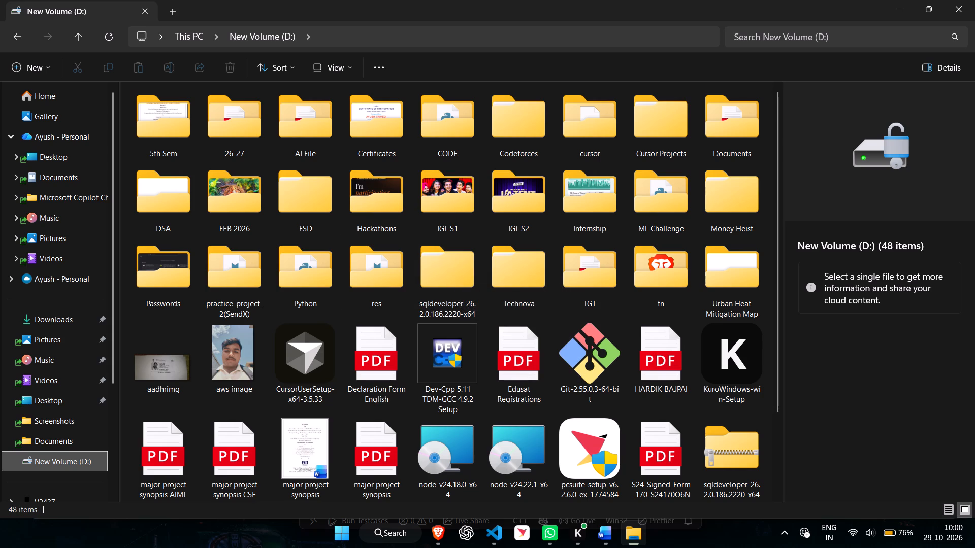
{"action": "double_click", "coordinate": [722, 266]}
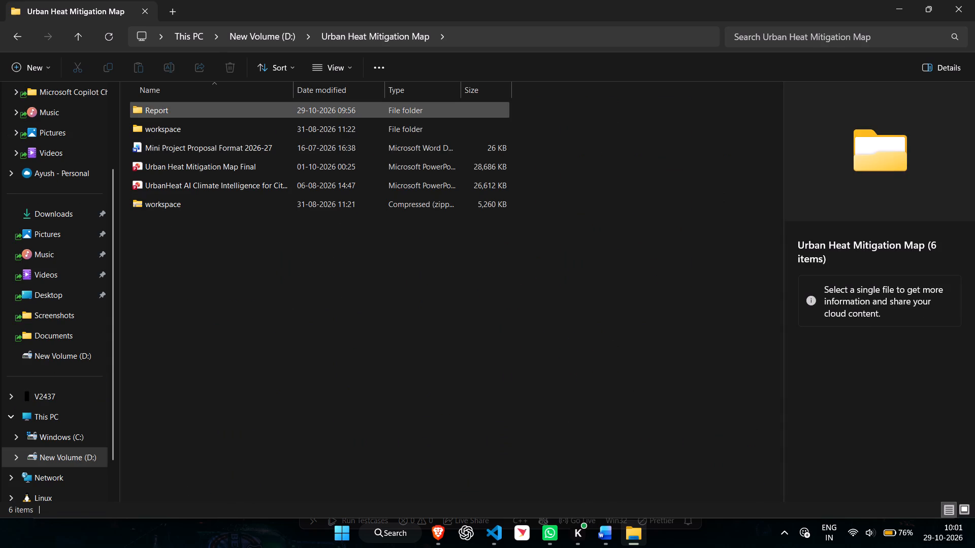
{"action": "left_click", "coordinate": [171, 107]}
{"action": "left_click", "coordinate": [171, 107]}
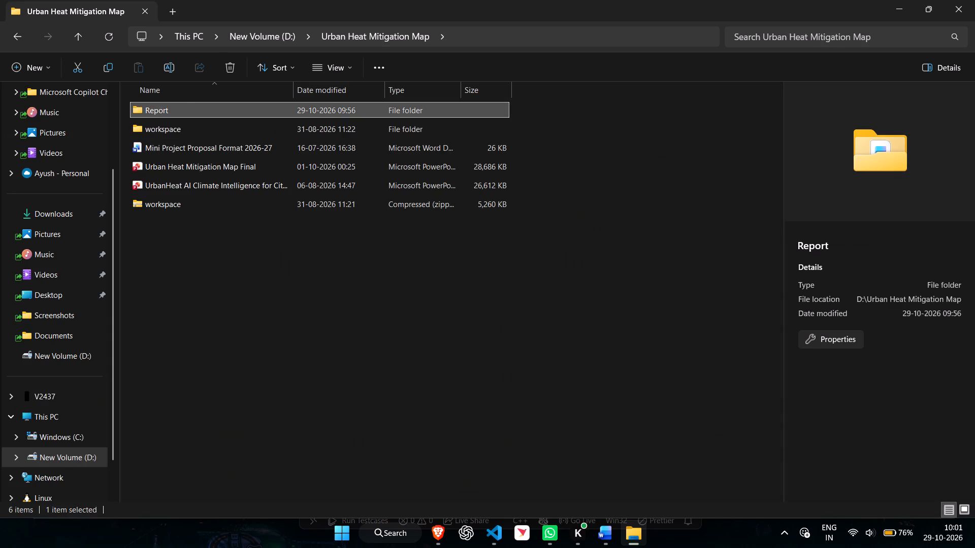
{"action": "left_click", "coordinate": [222, 110]}
{"action": "double_click", "coordinate": [222, 110]}
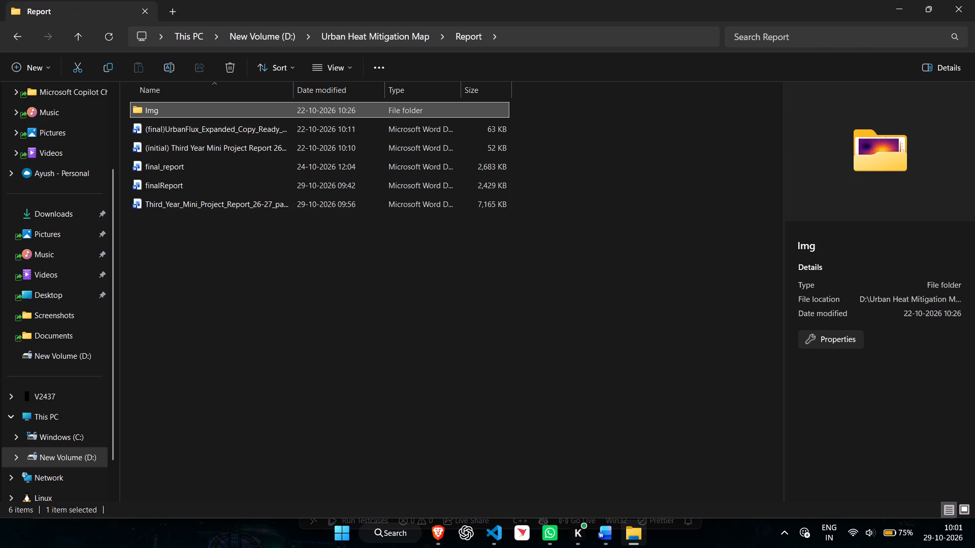
{"action": "double_click", "coordinate": [241, 150]}
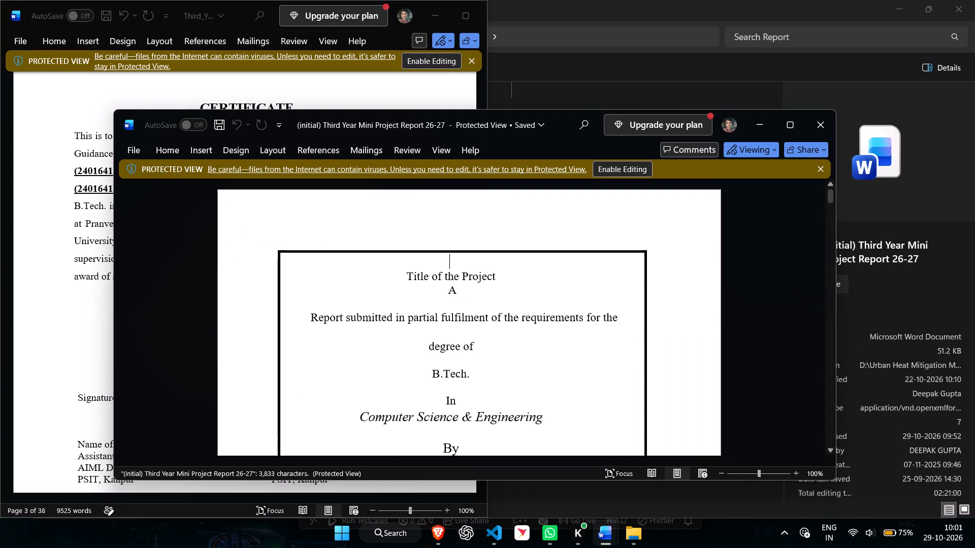
{"action": "scroll", "coordinate": [459, 331], "scroll_direction": "down", "scroll_amount": 4}
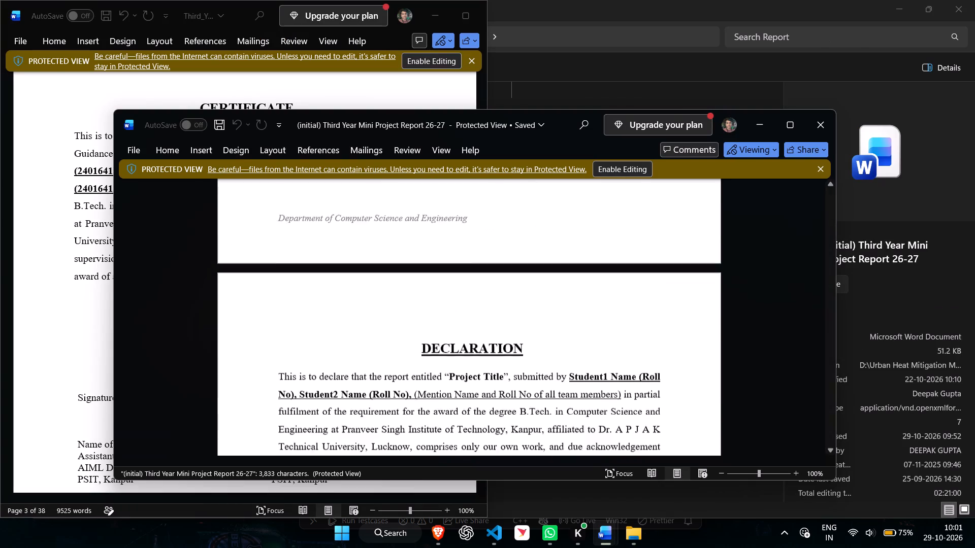
{"action": "scroll", "coordinate": [459, 331], "scroll_direction": "down", "scroll_amount": 2}
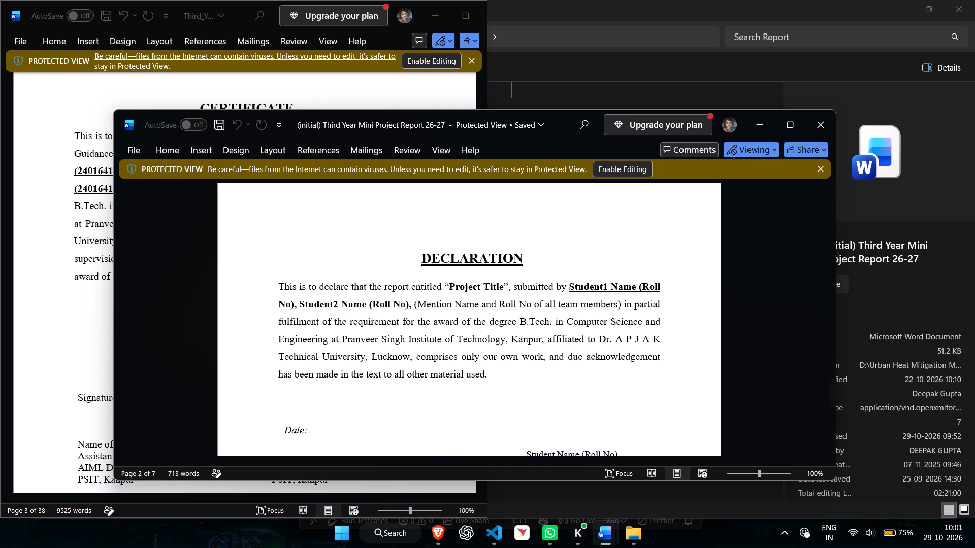
{"action": "left_click", "coordinate": [74, 338]}
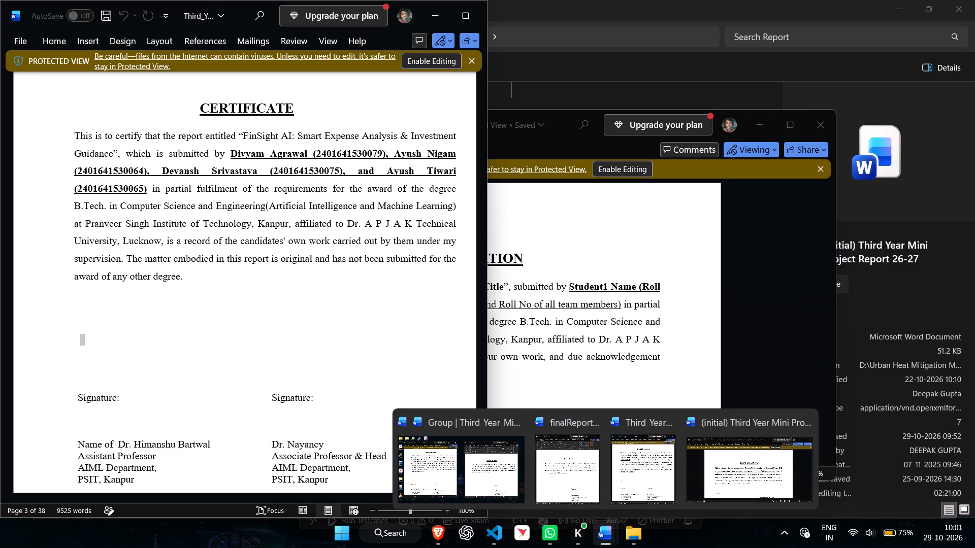
{"action": "left_click", "coordinate": [514, 445]}
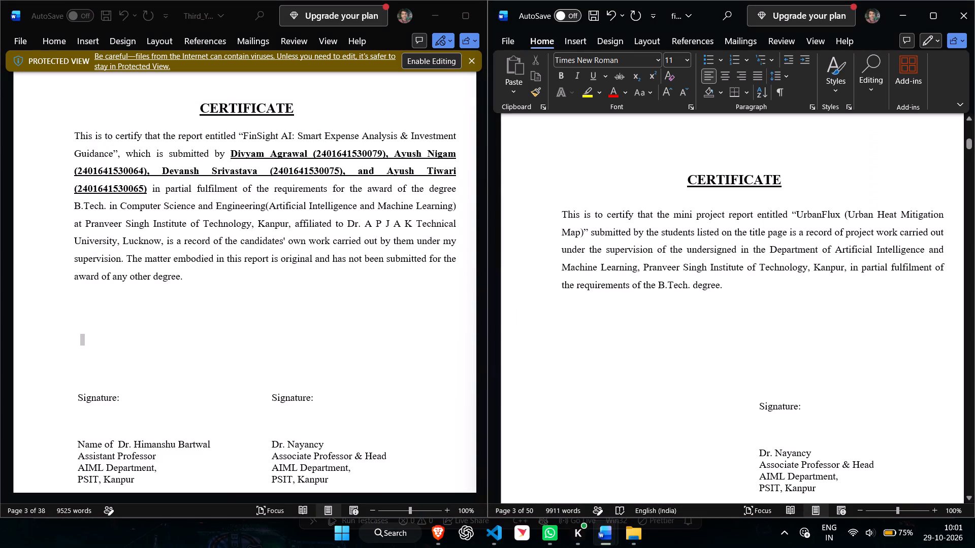
Replace the UrbanFlux Declaration paragraph with a copy of the whole Declaration paragraph from the FinSight AI reference report.
{"action": "scroll", "coordinate": [667, 344], "scroll_direction": "down", "scroll_amount": 1}
{"action": "scroll", "coordinate": [667, 344], "scroll_direction": "up", "scroll_amount": 2}
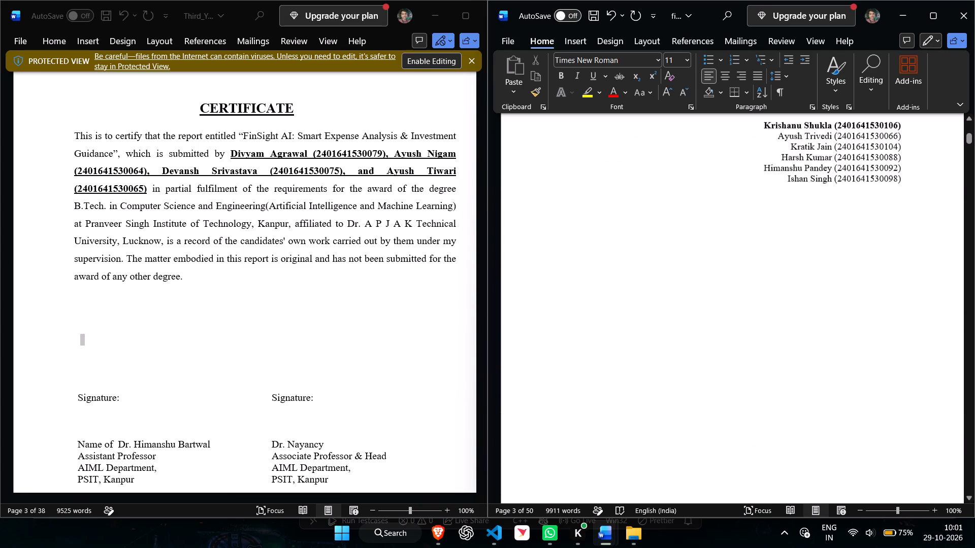
{"action": "scroll", "coordinate": [667, 344], "scroll_direction": "up", "scroll_amount": 3}
{"action": "scroll", "coordinate": [351, 356], "scroll_direction": "up", "scroll_amount": 2}
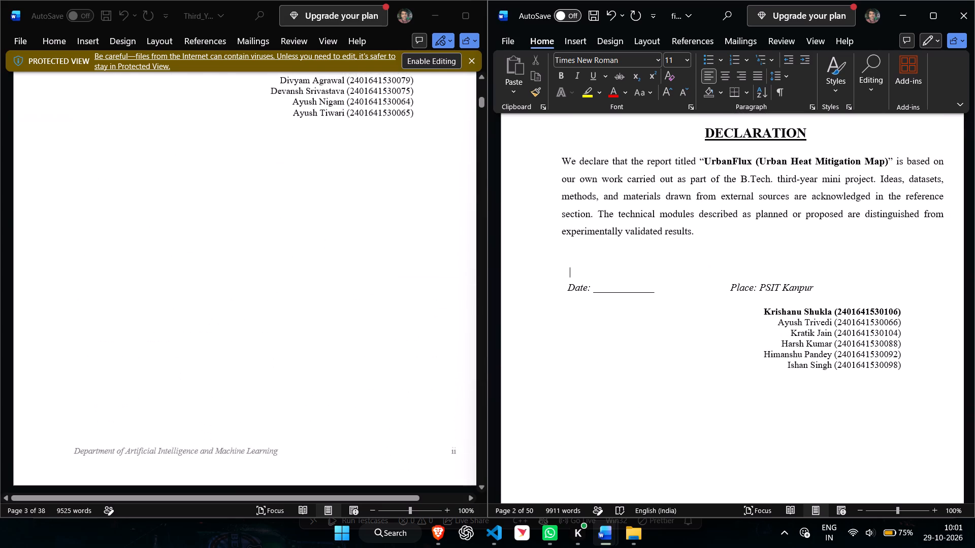
{"action": "scroll", "coordinate": [351, 356], "scroll_direction": "up", "scroll_amount": 3}
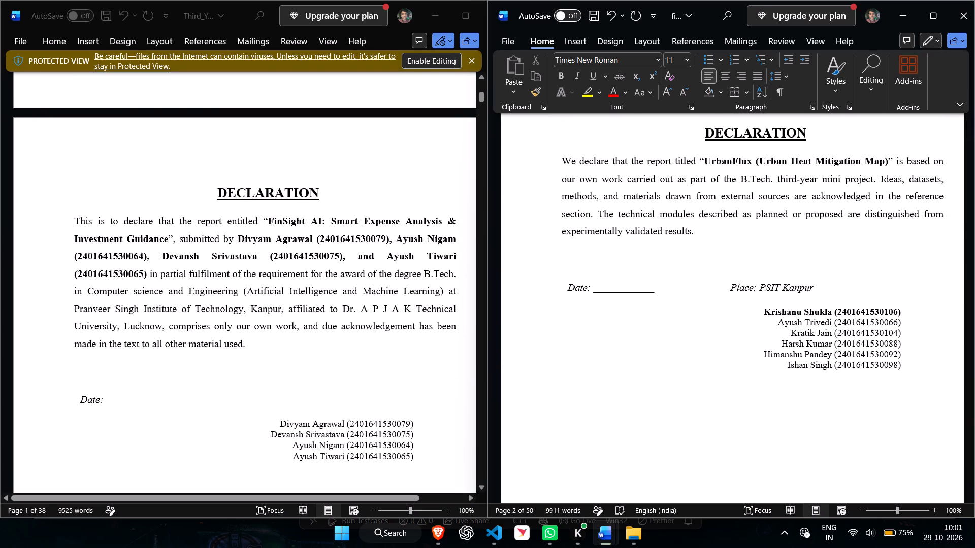
{"action": "left_click", "coordinate": [75, 217]}
{"action": "left_click_drag", "start_coordinate": [75, 217], "coordinate": [256, 336]}
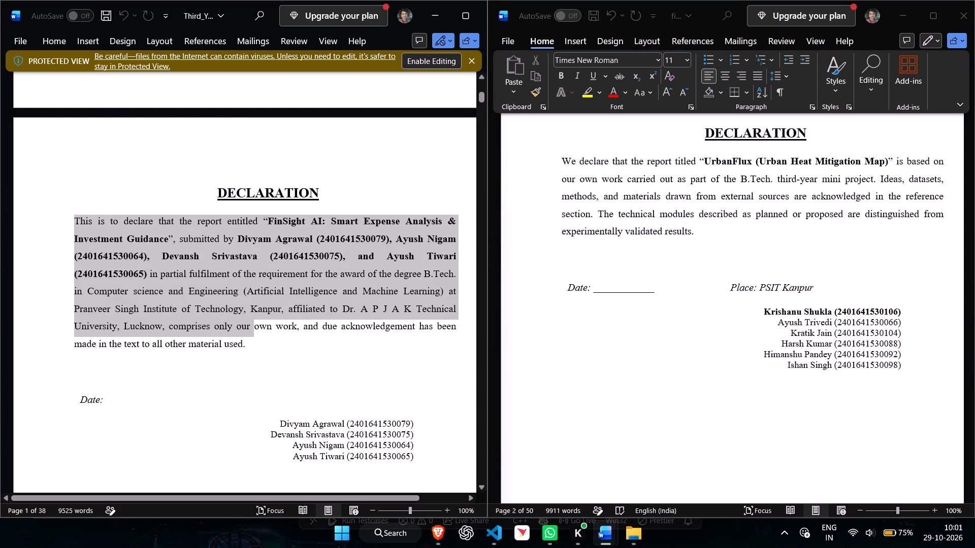
{"action": "left_click_drag", "start_coordinate": [256, 336], "coordinate": [258, 345]}
{"action": "key", "text": "ctrl+c"}
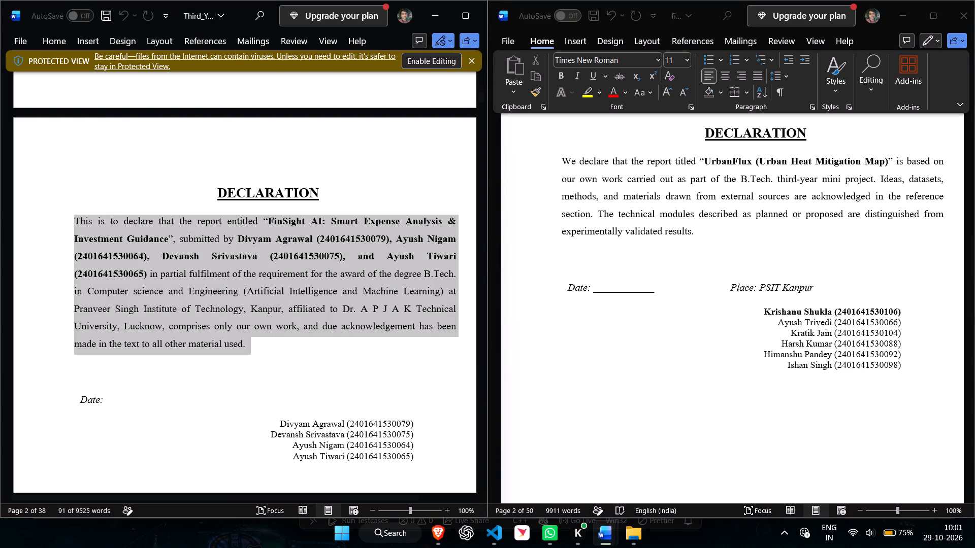
{"action": "left_click", "coordinate": [562, 158]}
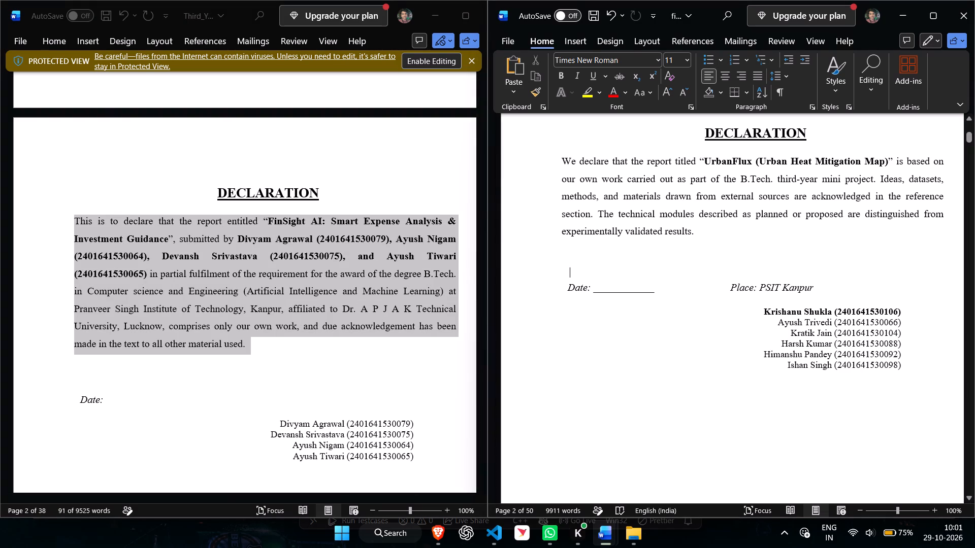
{"action": "left_click_drag", "start_coordinate": [562, 158], "coordinate": [671, 214]}
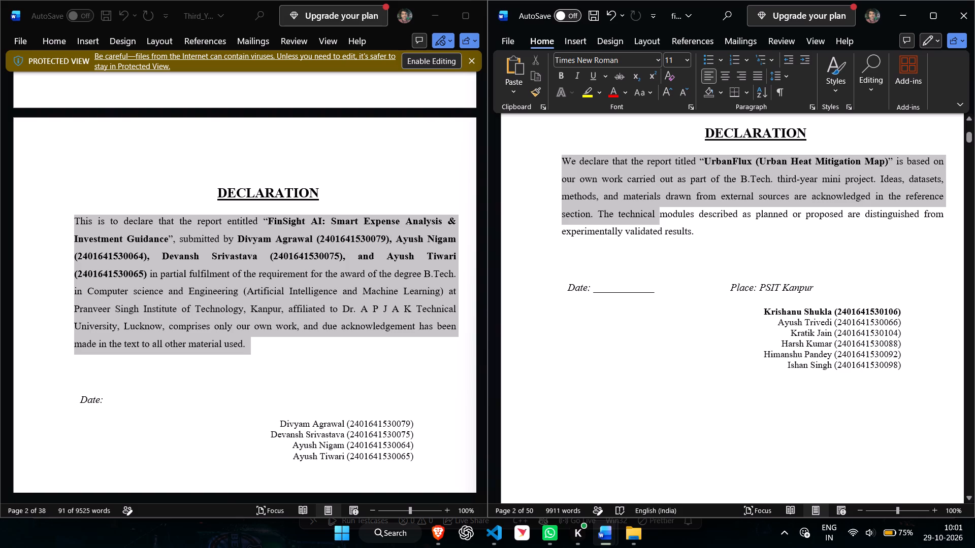
{"action": "left_click_drag", "start_coordinate": [671, 214], "coordinate": [703, 230]}
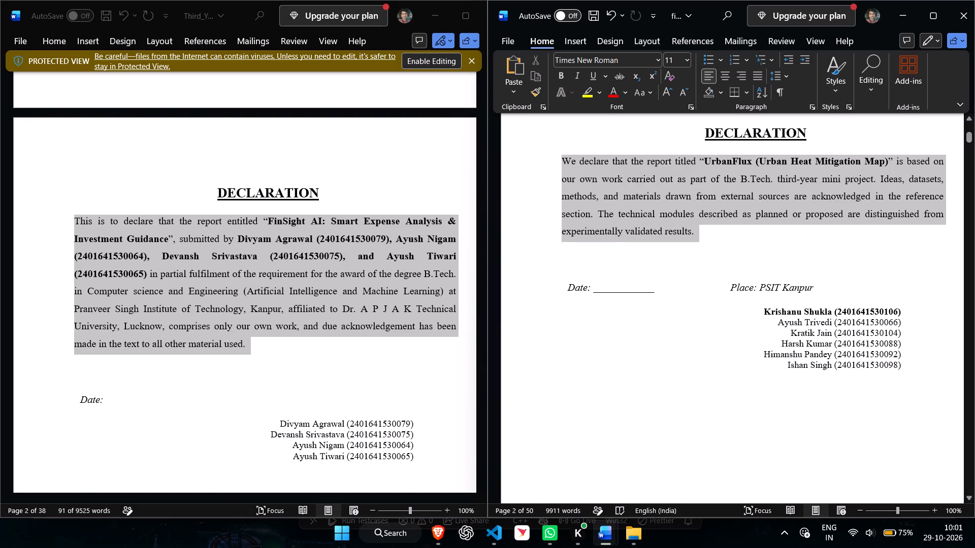
{"action": "left_click_drag", "start_coordinate": [703, 230], "coordinate": [703, 231]}
{"action": "key", "text": "ctrl+v"}
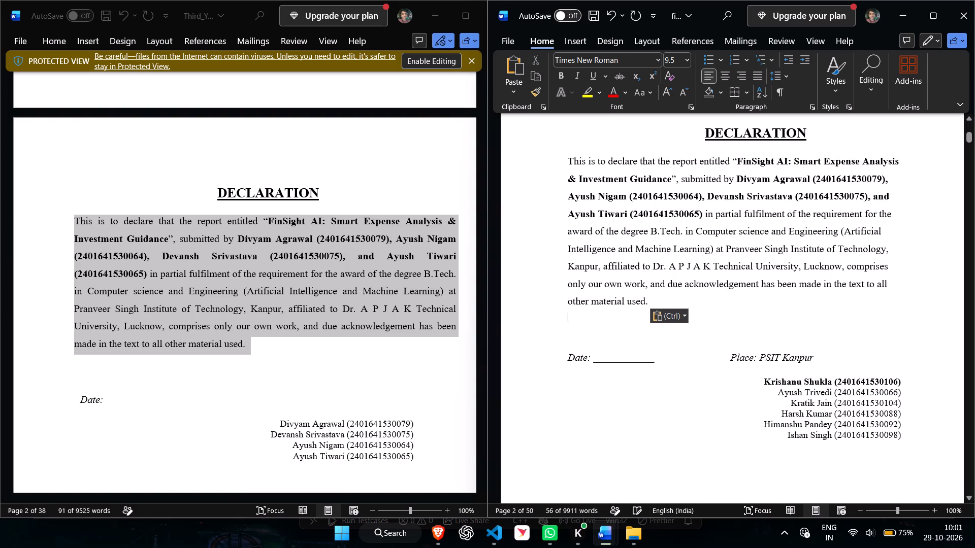
Replace the FinSight AI project title inside the quotation marks of the pasted Declaration paragraph with "Urban Flux".
{"action": "left_click", "coordinate": [674, 176]}
{"action": "key", "text": "Left"}
{"action": "key", "text": "ctrl+BackSpace"}
{"action": "key", "text": "ctrl+BackSpace"}
{"action": "key", "text": "ctrl+BackSpace"}
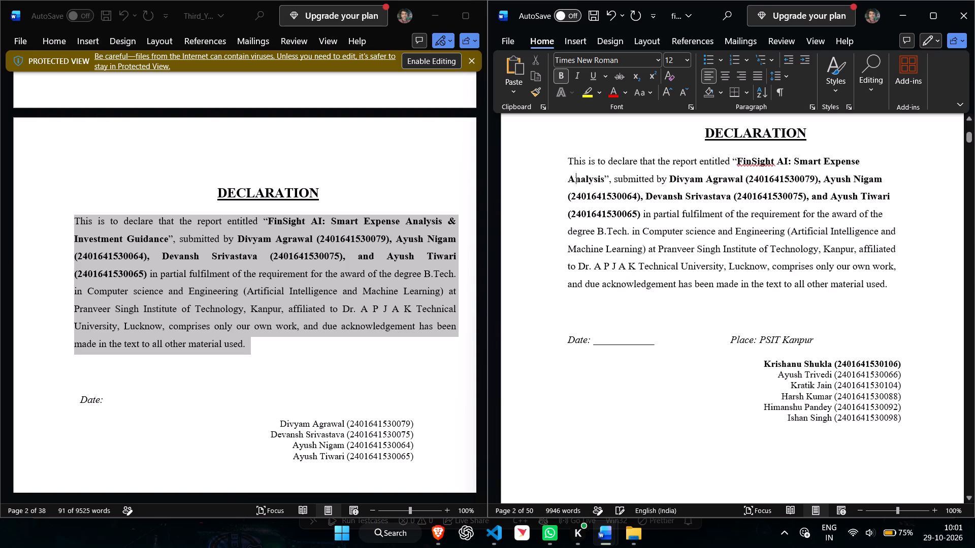
{"action": "key", "text": "ctrl+BackSpace"}
{"action": "key", "text": "ctrl+BackSpace"}
{"action": "key", "text": "ctrl+BackSpace"}
{"action": "key", "text": "ctrl+BackSpace"}
{"action": "key", "text": "ctrl+BackSpace"}
{"action": "key", "text": "ctrl+BackSpace"}
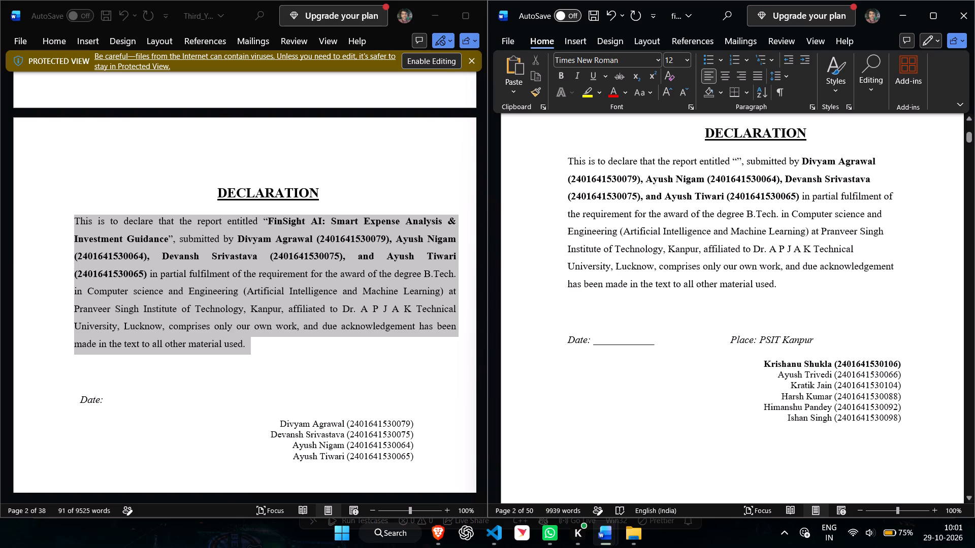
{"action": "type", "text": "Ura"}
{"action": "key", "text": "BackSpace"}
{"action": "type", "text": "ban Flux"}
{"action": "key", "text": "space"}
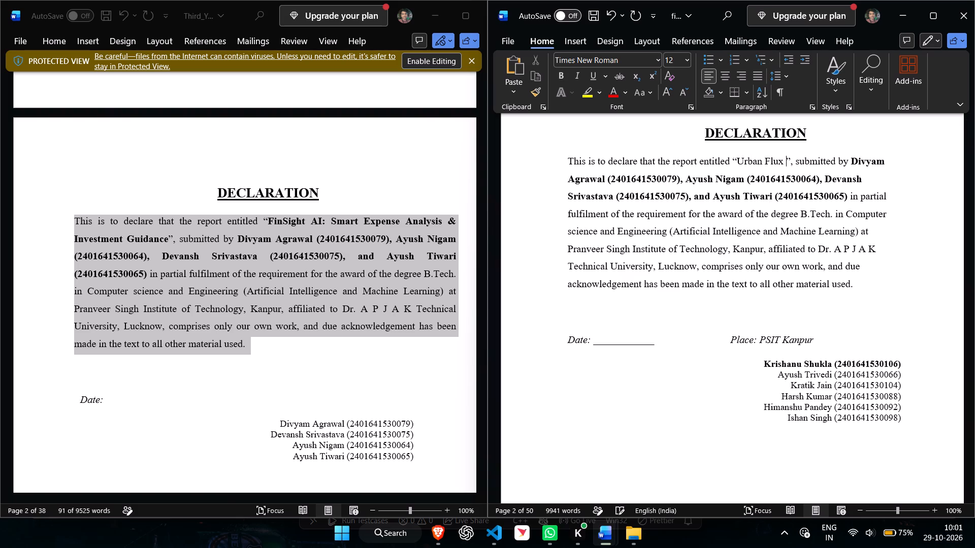
Check the project title on the UrbanFlux title page, remove the trailing space after "Urban Flux" in the Declaration, and make those words bold.
{"action": "left_click", "coordinate": [331, 264]}
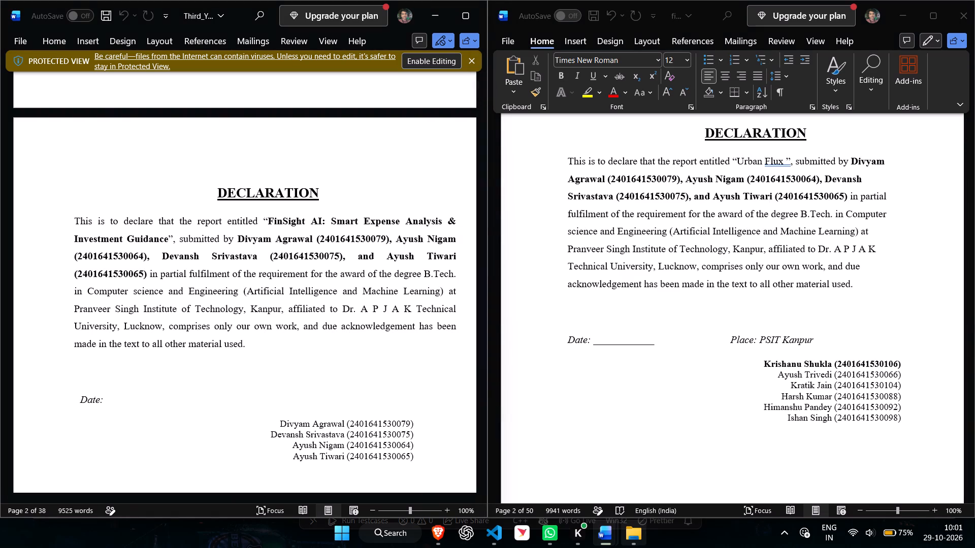
{"action": "scroll", "coordinate": [661, 255], "scroll_direction": "up", "scroll_amount": 9}
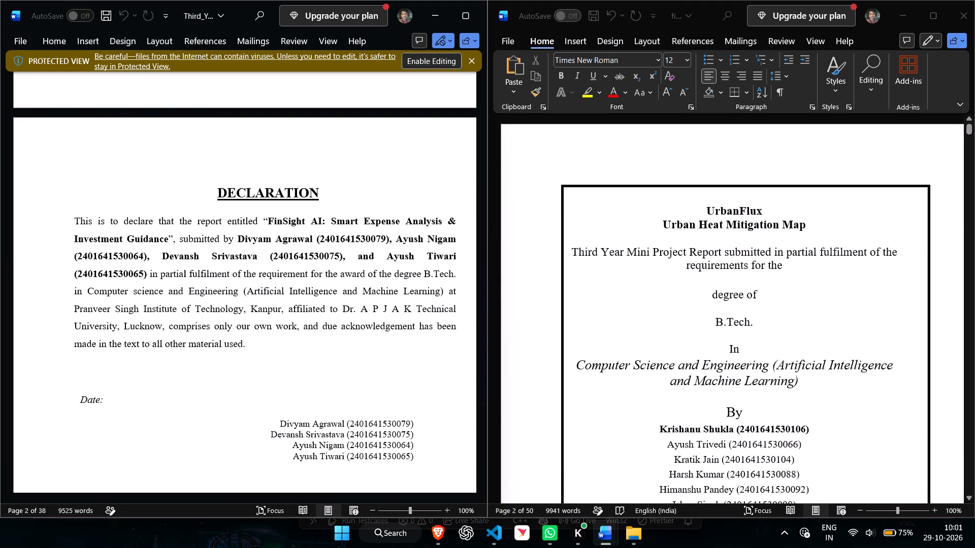
{"action": "scroll", "coordinate": [661, 255], "scroll_direction": "down", "scroll_amount": 6}
{"action": "scroll", "coordinate": [661, 255], "scroll_direction": "up", "scroll_amount": 1}
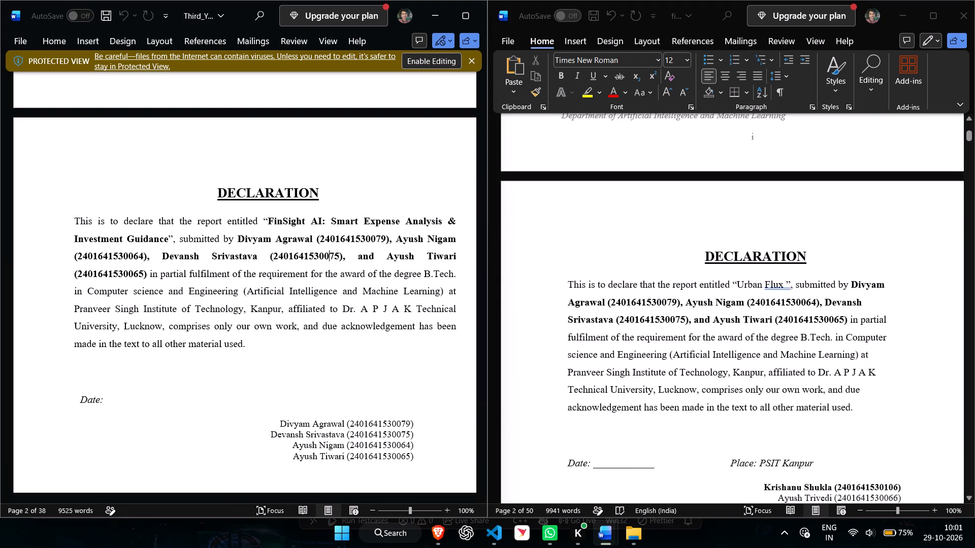
{"action": "scroll", "coordinate": [771, 308], "scroll_direction": "right", "scroll_amount": 1}
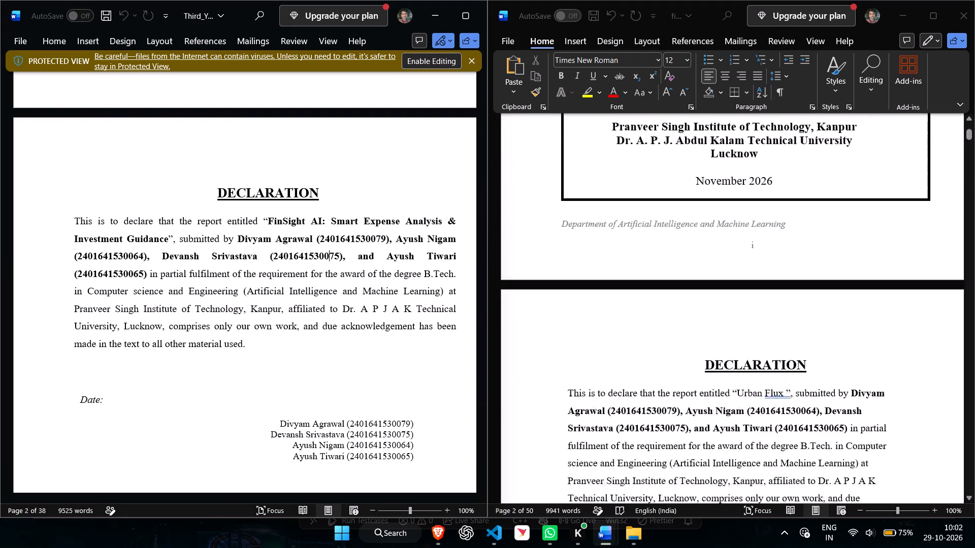
{"action": "scroll", "coordinate": [771, 308], "scroll_direction": "right", "scroll_amount": 1}
{"action": "scroll", "coordinate": [771, 308], "scroll_direction": "up", "scroll_amount": 1}
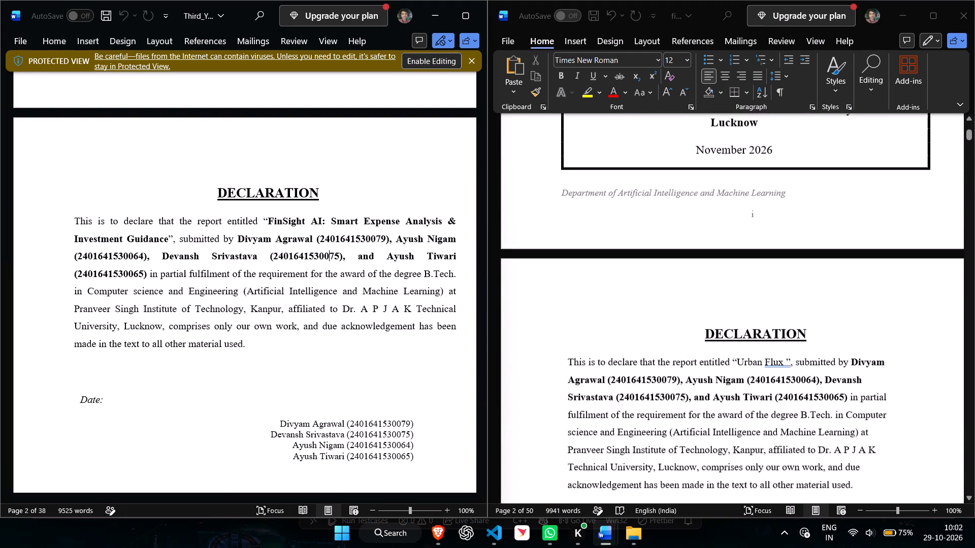
{"action": "scroll", "coordinate": [771, 308], "scroll_direction": "up", "scroll_amount": 1}
{"action": "left_click", "coordinate": [783, 407]}
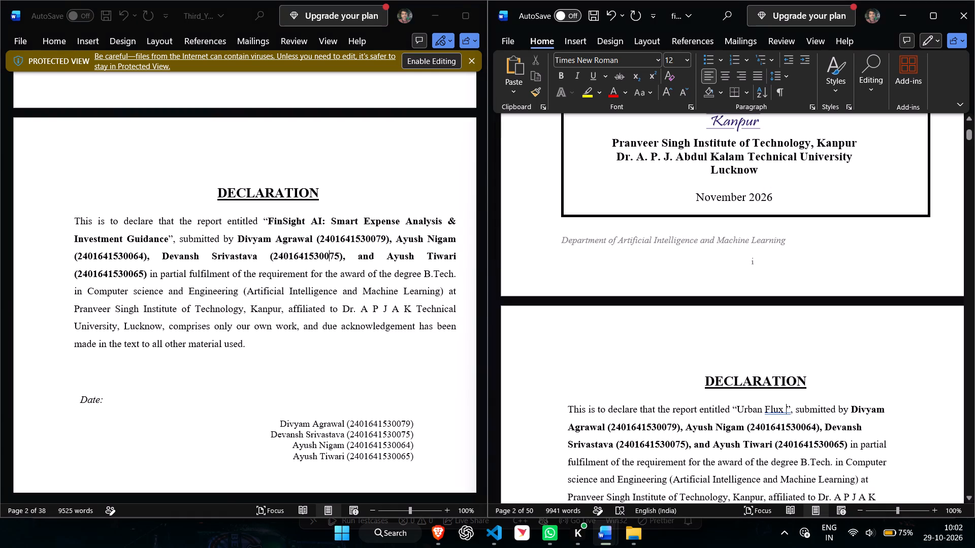
{"action": "key", "text": "BackSpace"}
{"action": "key", "text": "ctrl+shift+Left"}
{"action": "key", "text": "ctrl+shift+Left"}
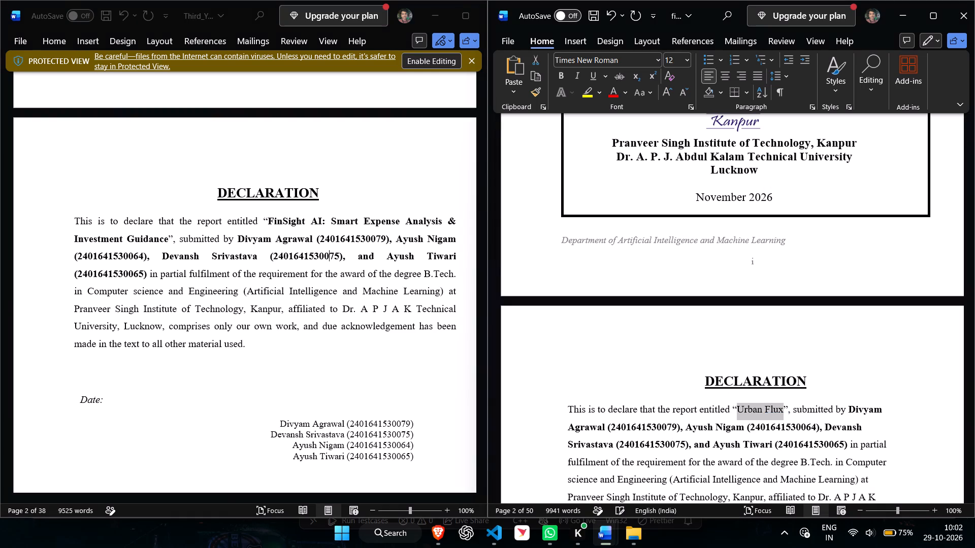
{"action": "key", "text": "ctrl+b"}
{"action": "key", "text": "Right"}
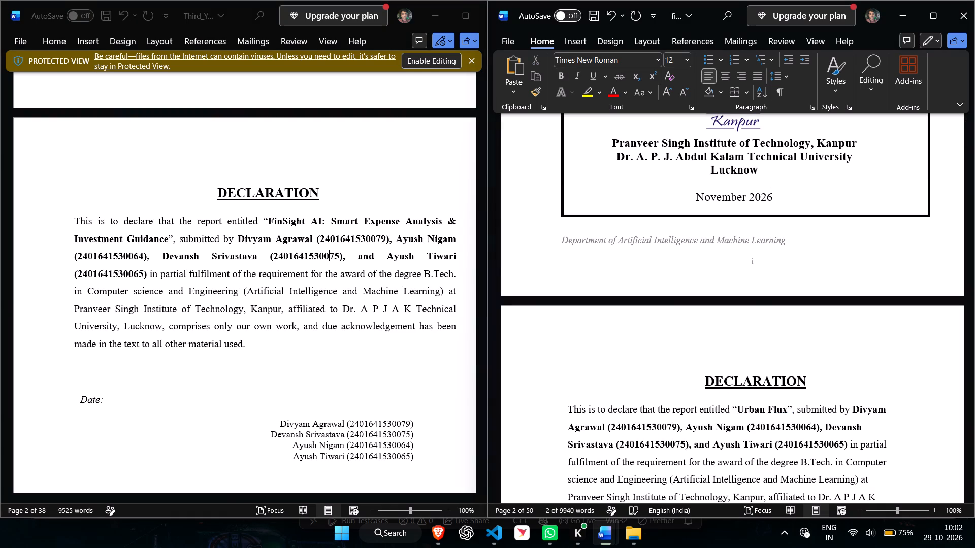
Extend the quoted title in the Declaration paragraph to read "Urban Flux: Urban Heat Mitigation Map".
{"action": "key", "text": "Left"}
{"action": "key", "text": "Right"}
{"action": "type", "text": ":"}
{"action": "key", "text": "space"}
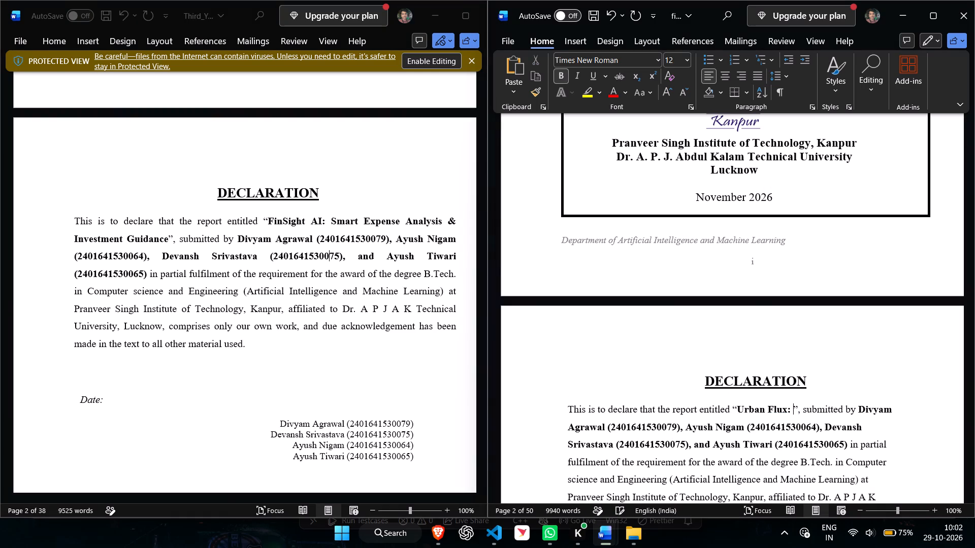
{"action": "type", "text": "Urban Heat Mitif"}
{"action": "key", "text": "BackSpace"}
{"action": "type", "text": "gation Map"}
Delete the first FinSight student's name after "submitted by" in the UrbanFlux Declaration paragraph, leaving the roll number.
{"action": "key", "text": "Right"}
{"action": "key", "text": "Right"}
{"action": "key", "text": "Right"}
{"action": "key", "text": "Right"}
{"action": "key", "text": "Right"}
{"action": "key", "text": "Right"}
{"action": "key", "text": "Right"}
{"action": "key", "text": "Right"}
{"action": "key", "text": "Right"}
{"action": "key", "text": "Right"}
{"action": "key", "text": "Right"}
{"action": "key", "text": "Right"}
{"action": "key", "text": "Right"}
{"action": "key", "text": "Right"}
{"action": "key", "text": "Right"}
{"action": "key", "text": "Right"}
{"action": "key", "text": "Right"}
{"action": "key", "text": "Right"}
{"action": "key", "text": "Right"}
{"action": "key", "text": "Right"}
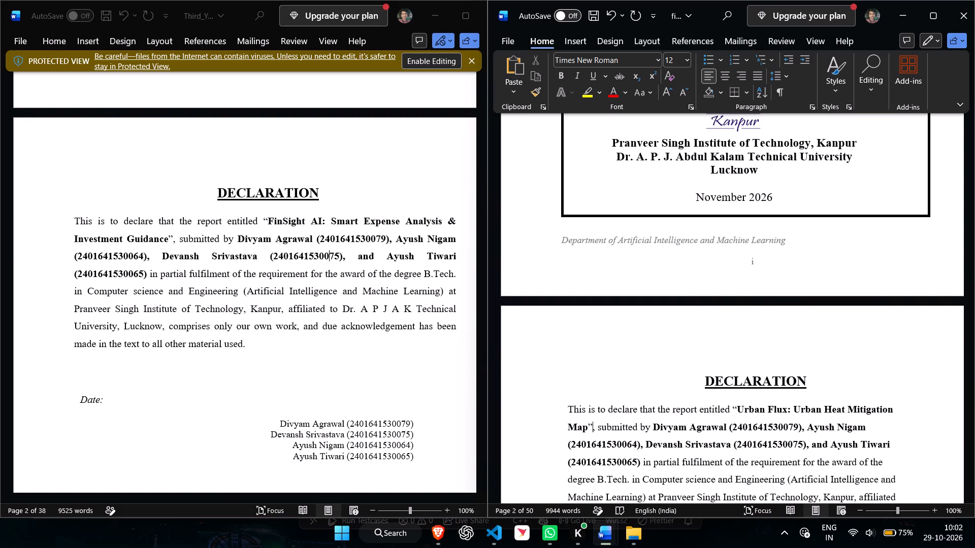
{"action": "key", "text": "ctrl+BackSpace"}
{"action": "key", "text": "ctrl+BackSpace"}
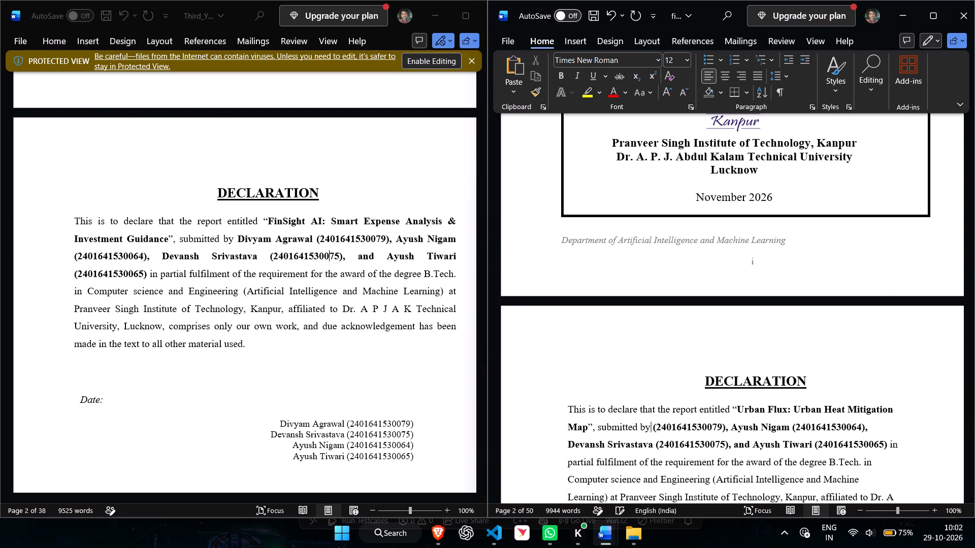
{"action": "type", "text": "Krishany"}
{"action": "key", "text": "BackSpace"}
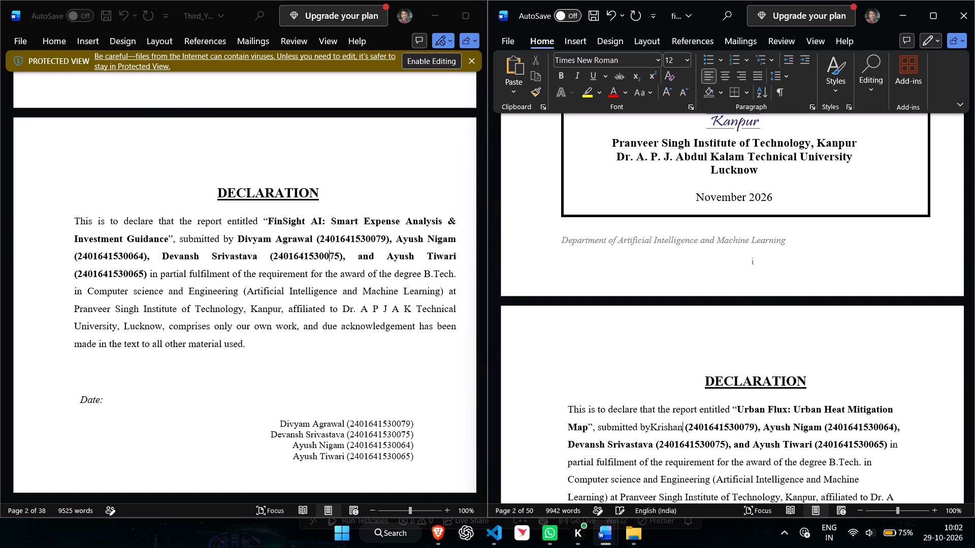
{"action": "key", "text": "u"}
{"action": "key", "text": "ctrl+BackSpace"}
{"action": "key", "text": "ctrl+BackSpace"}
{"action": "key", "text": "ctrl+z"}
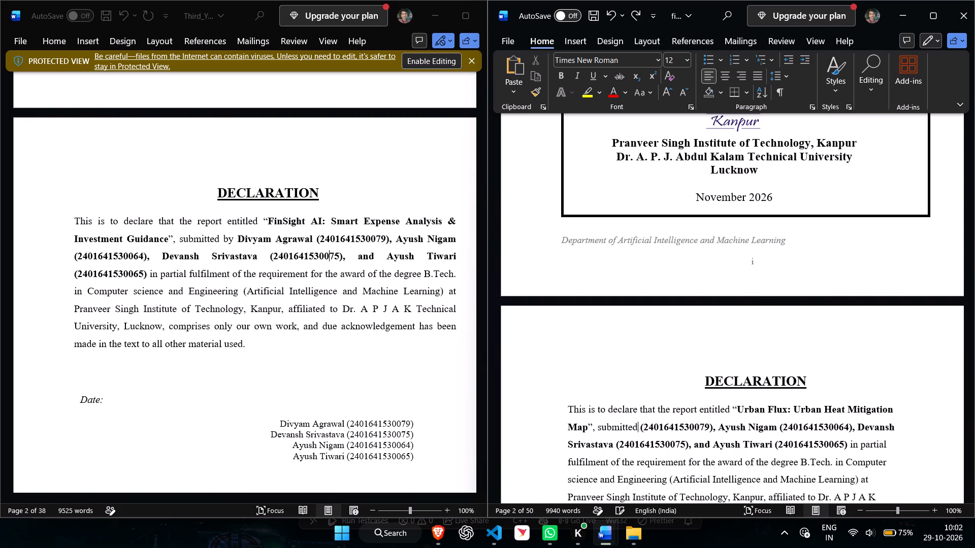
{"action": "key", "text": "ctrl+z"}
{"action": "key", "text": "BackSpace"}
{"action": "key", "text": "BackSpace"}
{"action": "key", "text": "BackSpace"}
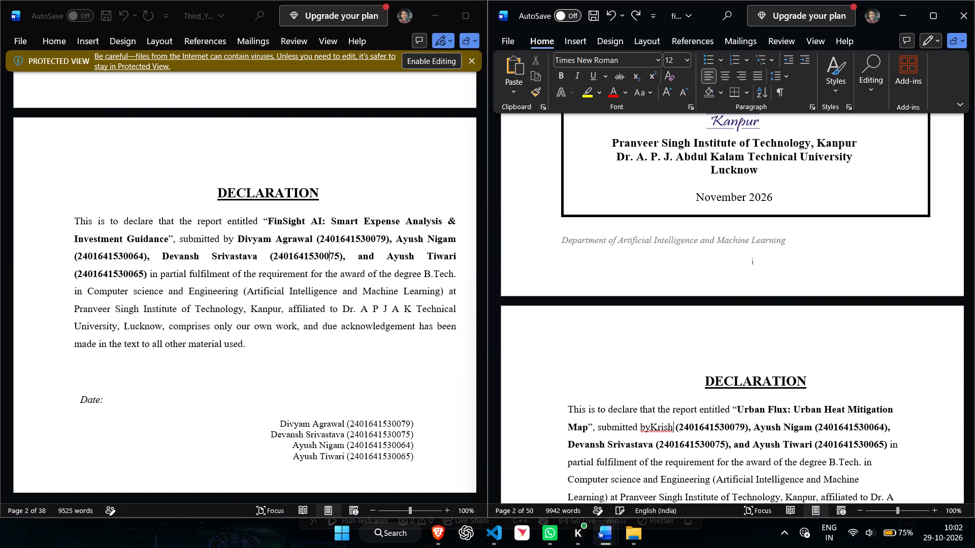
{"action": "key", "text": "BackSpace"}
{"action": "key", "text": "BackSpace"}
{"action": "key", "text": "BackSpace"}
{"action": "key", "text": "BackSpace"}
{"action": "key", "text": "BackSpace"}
Add a space after "submitted by" in the UrbanFlux Declaration paragraph.
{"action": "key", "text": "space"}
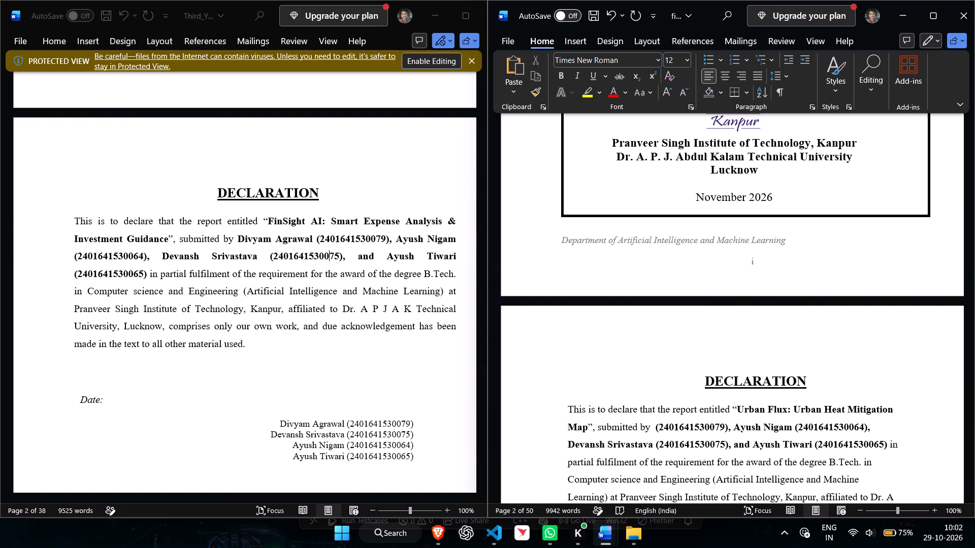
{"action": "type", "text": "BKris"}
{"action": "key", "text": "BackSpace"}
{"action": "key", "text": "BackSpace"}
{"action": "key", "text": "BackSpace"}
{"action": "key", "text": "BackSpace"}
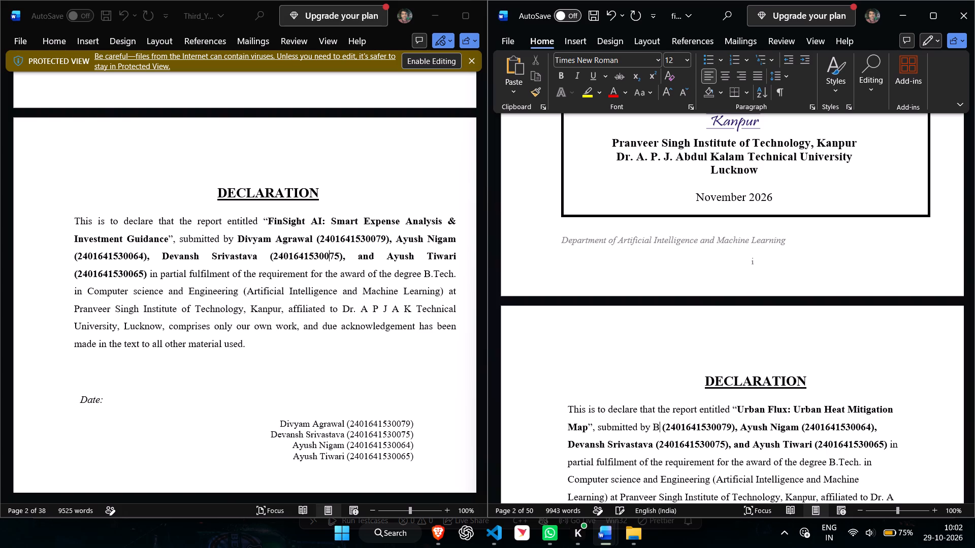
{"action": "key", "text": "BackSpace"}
Enter the first UrbanFlux team member's full name in bold after "submitted by", before the bracketed roll number.
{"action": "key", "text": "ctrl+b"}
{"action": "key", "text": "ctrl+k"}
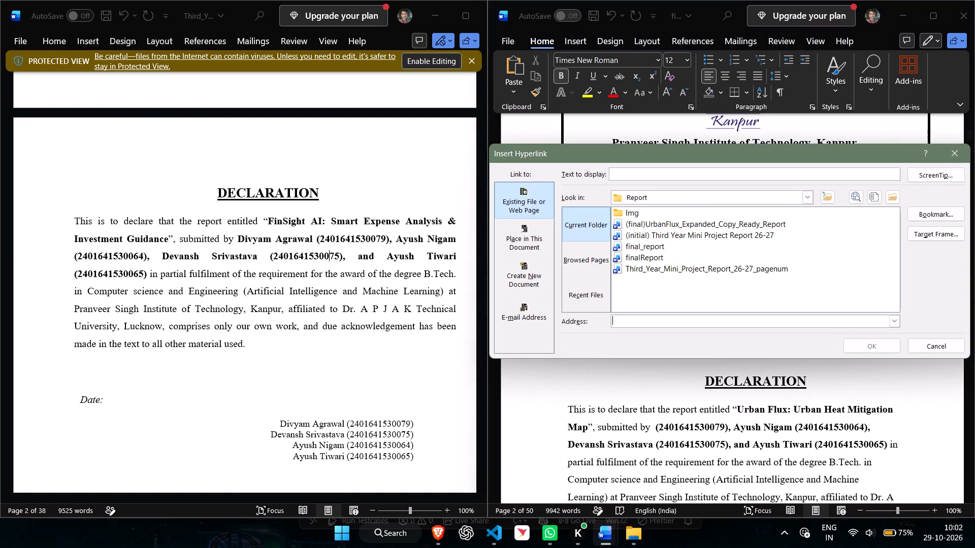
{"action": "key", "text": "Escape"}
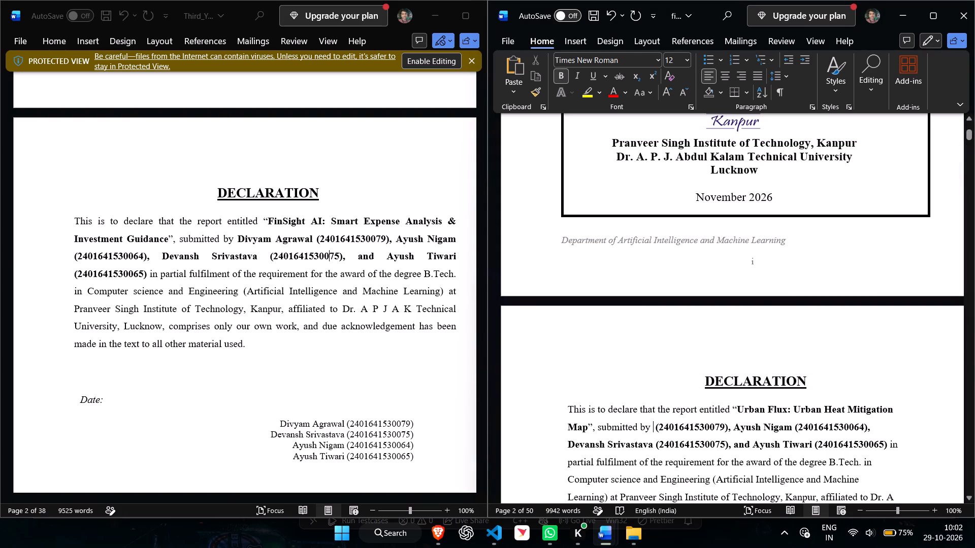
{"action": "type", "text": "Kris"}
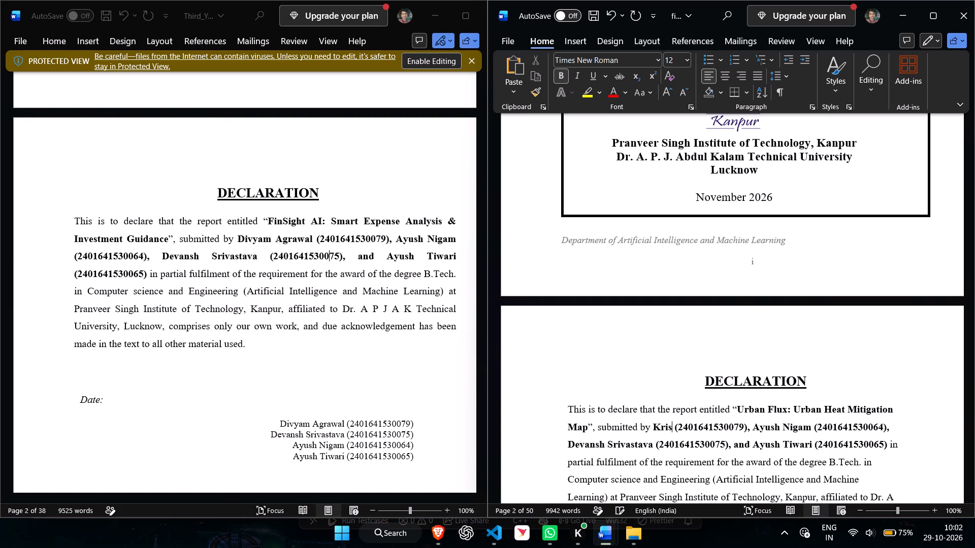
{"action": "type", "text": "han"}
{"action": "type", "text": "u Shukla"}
Replace the last three digits of the first student's roll number in the Declaration with the first UrbanFlux member's digits.
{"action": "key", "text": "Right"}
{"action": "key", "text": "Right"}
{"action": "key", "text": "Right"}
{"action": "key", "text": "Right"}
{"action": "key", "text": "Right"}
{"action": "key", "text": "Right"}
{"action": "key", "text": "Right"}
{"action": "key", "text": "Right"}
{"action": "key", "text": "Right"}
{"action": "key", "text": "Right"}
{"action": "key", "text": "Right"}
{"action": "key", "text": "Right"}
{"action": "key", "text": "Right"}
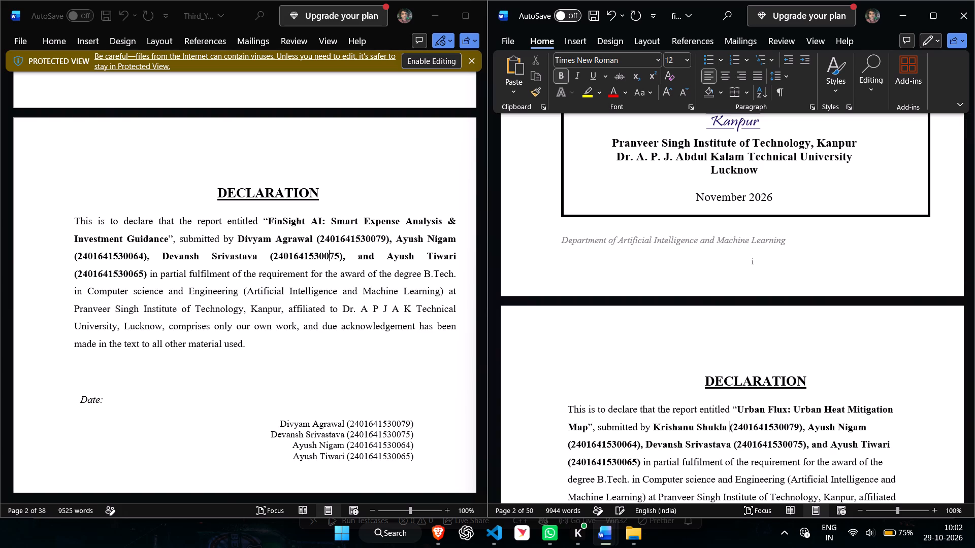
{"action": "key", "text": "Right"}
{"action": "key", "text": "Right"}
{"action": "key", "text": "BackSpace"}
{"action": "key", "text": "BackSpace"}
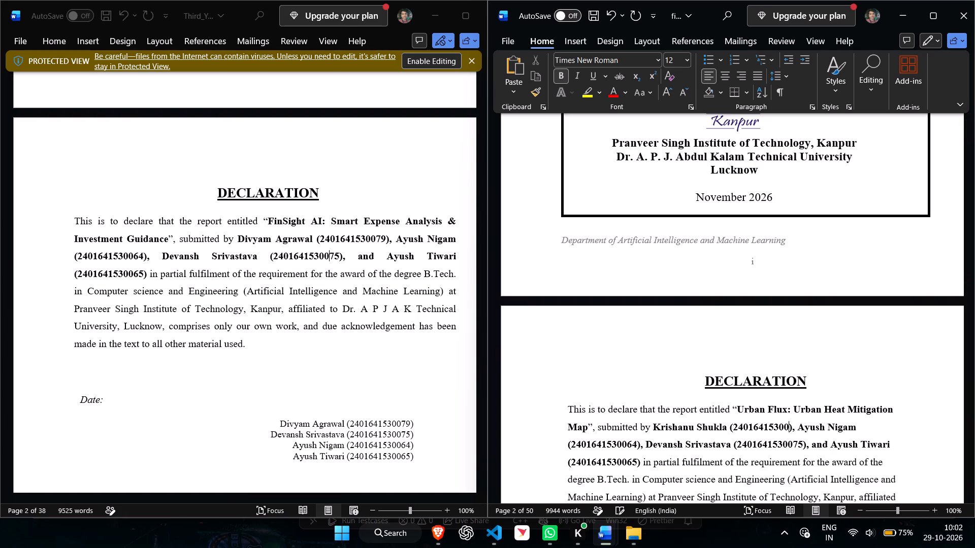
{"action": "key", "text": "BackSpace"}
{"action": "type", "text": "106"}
Replace the second student's surname in the Declaration paragraph with the second UrbanFlux team member's surname, keeping the first name.
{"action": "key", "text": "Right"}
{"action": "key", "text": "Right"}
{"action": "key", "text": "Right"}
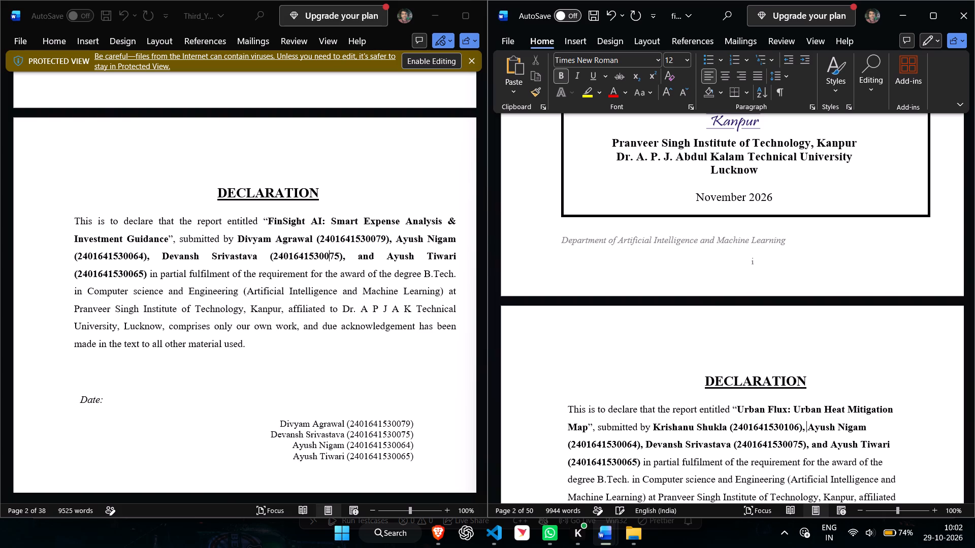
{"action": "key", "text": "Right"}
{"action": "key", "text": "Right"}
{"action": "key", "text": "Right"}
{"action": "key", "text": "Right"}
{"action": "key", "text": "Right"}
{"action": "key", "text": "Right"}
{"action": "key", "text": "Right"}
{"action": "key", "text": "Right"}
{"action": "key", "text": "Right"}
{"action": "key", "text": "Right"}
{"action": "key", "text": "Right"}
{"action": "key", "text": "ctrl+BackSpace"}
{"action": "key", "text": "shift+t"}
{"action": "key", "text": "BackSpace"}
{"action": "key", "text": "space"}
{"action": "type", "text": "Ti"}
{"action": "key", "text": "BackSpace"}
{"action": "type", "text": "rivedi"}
Change the last digit of the second student's roll number in the Declaration to match the second UrbanFlux member's.
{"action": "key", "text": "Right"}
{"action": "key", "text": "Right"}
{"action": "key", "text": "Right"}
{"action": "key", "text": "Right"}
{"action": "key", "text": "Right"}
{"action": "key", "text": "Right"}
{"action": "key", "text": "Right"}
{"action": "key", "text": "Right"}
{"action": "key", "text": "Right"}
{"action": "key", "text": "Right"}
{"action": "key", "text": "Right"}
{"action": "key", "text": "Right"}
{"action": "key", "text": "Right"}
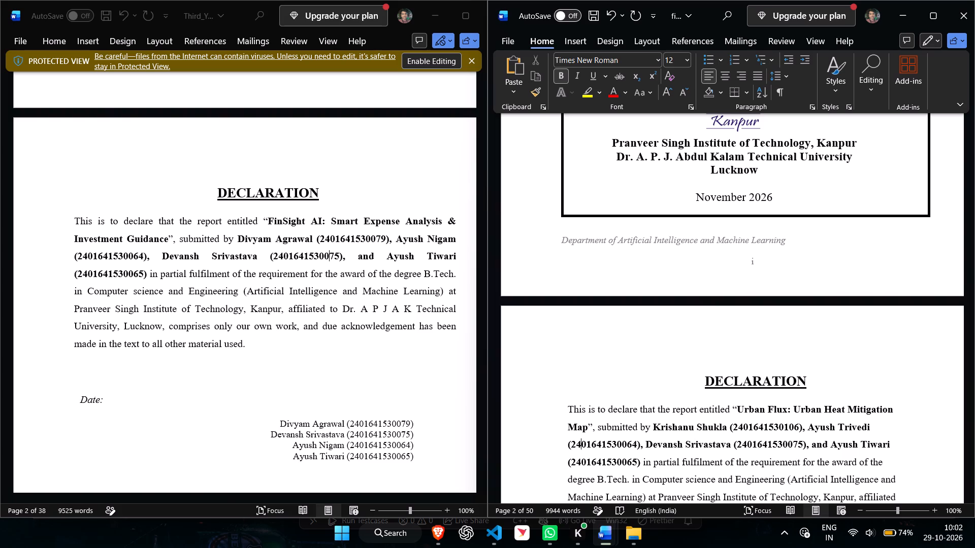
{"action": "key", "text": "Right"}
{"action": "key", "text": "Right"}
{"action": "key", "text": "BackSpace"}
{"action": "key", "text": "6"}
Check the team list on the title page and replace the third student's name in the Declaration with the third UrbanFlux member's name.
{"action": "scroll", "coordinate": [859, 230], "scroll_direction": "right", "scroll_amount": 1}
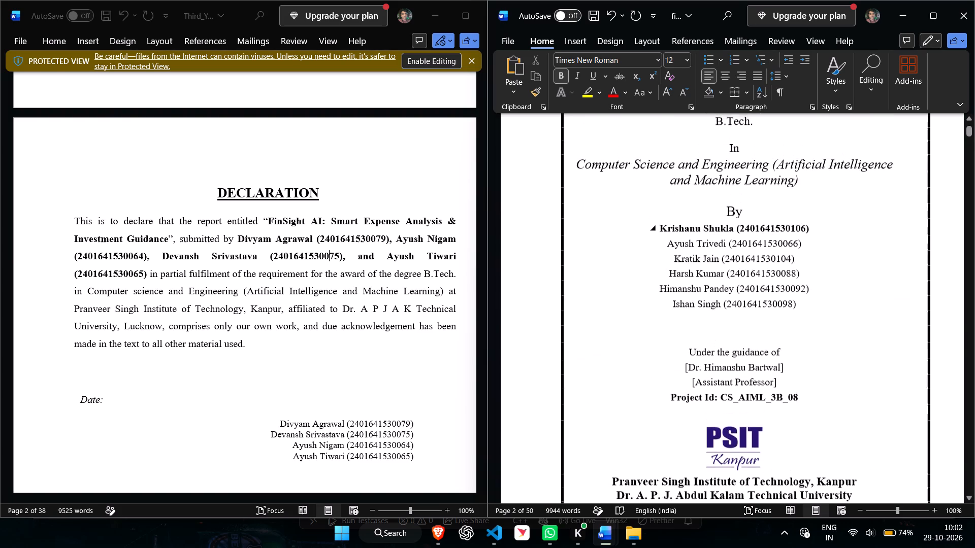
{"action": "scroll", "coordinate": [859, 230], "scroll_direction": "right", "scroll_amount": 1}
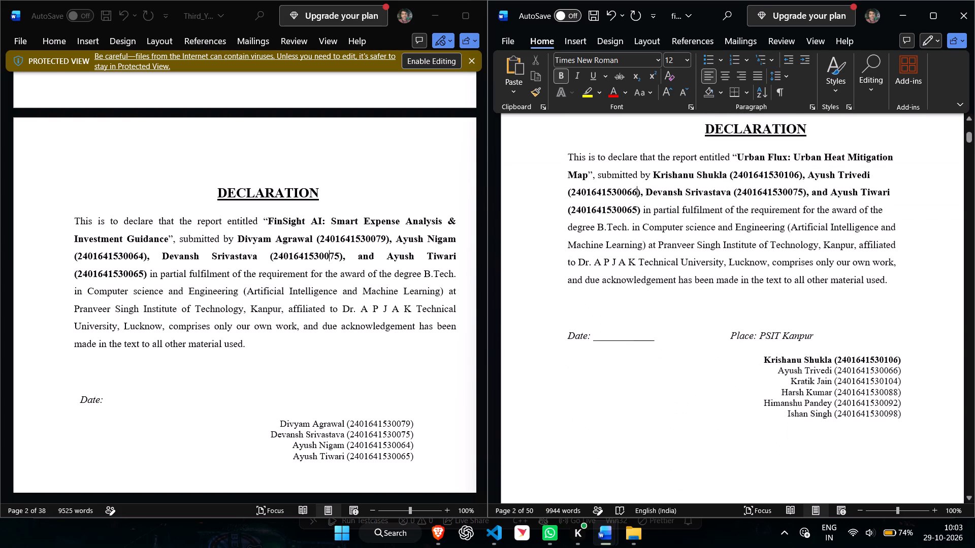
{"action": "left_click", "coordinate": [731, 237]}
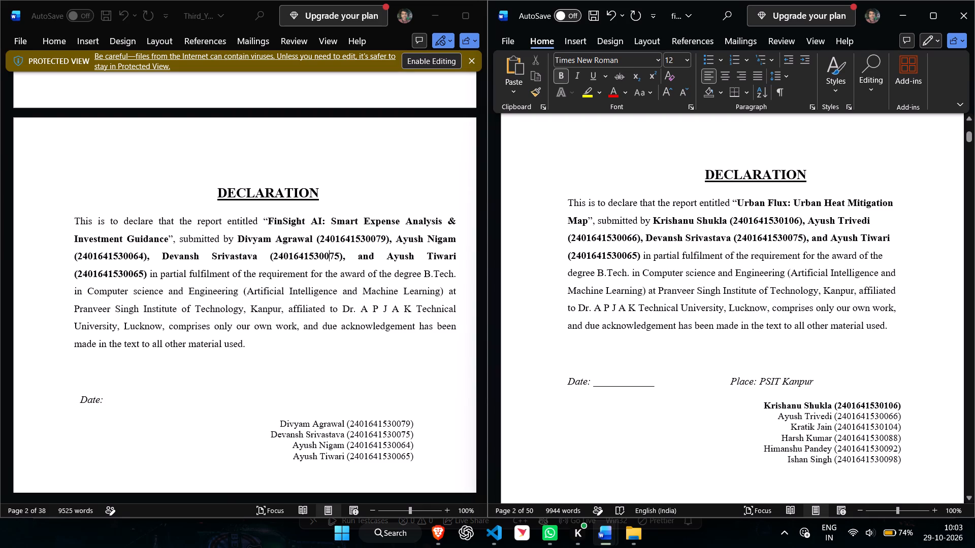
{"action": "key", "text": "ctrl+BackSpace"}
{"action": "key", "text": "ctrl+BackSpace"}
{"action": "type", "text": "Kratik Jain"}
Insert the missing space between the comma and the third team member's name in the Declaration paragraph.
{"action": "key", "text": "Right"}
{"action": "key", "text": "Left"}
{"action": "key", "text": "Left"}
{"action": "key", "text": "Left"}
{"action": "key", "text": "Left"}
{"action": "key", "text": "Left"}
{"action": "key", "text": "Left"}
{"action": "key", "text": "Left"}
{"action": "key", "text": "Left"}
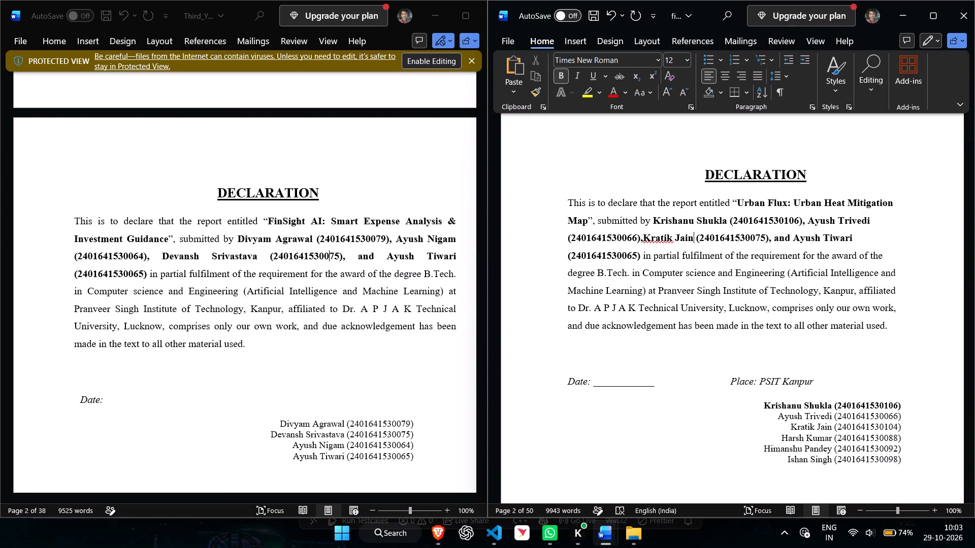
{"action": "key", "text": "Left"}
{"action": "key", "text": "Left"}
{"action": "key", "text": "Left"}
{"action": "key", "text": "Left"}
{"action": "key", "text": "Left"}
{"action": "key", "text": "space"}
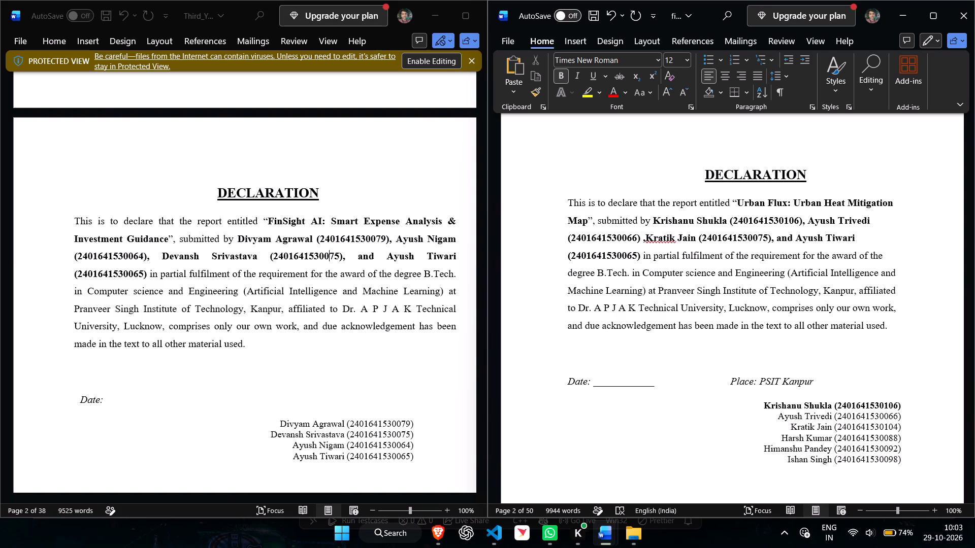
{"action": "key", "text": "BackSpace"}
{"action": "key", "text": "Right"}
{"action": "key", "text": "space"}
Replace the last three digits of the third student's roll number in the Declaration with the third UrbanFlux member's digits.
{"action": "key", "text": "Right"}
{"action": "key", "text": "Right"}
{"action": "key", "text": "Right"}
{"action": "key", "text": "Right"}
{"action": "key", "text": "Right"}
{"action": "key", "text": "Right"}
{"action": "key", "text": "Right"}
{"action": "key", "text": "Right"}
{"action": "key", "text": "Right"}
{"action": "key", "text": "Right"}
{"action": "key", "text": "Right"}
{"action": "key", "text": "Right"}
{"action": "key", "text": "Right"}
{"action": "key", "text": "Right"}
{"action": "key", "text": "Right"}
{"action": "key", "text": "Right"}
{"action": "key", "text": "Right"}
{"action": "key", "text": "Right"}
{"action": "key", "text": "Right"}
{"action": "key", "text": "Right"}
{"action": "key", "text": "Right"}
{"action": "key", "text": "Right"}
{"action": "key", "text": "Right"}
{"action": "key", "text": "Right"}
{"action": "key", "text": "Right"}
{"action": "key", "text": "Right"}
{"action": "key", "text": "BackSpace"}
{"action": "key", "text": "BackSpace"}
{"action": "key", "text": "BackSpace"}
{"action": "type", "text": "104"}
Delete the word "and" together with the leftover fourth student's name and roll number from the Declaration paragraph.
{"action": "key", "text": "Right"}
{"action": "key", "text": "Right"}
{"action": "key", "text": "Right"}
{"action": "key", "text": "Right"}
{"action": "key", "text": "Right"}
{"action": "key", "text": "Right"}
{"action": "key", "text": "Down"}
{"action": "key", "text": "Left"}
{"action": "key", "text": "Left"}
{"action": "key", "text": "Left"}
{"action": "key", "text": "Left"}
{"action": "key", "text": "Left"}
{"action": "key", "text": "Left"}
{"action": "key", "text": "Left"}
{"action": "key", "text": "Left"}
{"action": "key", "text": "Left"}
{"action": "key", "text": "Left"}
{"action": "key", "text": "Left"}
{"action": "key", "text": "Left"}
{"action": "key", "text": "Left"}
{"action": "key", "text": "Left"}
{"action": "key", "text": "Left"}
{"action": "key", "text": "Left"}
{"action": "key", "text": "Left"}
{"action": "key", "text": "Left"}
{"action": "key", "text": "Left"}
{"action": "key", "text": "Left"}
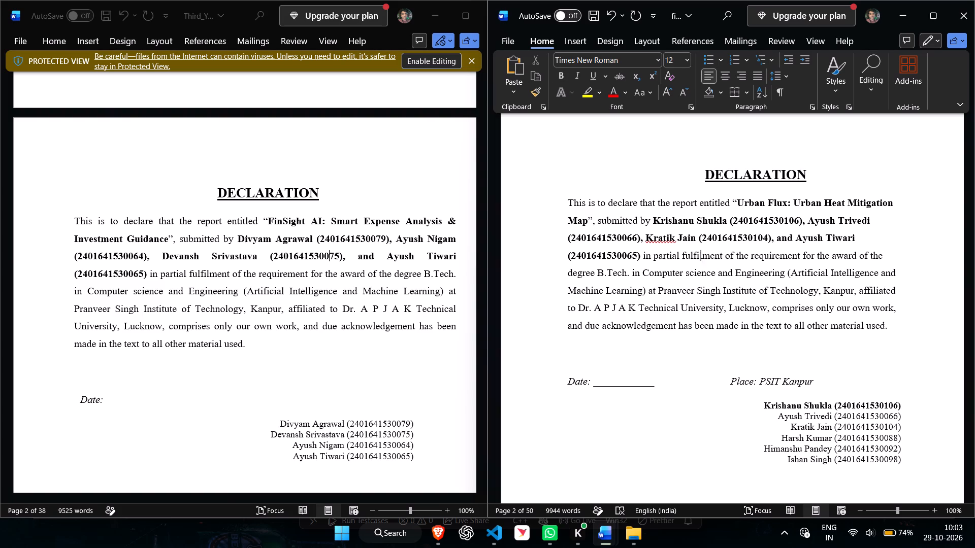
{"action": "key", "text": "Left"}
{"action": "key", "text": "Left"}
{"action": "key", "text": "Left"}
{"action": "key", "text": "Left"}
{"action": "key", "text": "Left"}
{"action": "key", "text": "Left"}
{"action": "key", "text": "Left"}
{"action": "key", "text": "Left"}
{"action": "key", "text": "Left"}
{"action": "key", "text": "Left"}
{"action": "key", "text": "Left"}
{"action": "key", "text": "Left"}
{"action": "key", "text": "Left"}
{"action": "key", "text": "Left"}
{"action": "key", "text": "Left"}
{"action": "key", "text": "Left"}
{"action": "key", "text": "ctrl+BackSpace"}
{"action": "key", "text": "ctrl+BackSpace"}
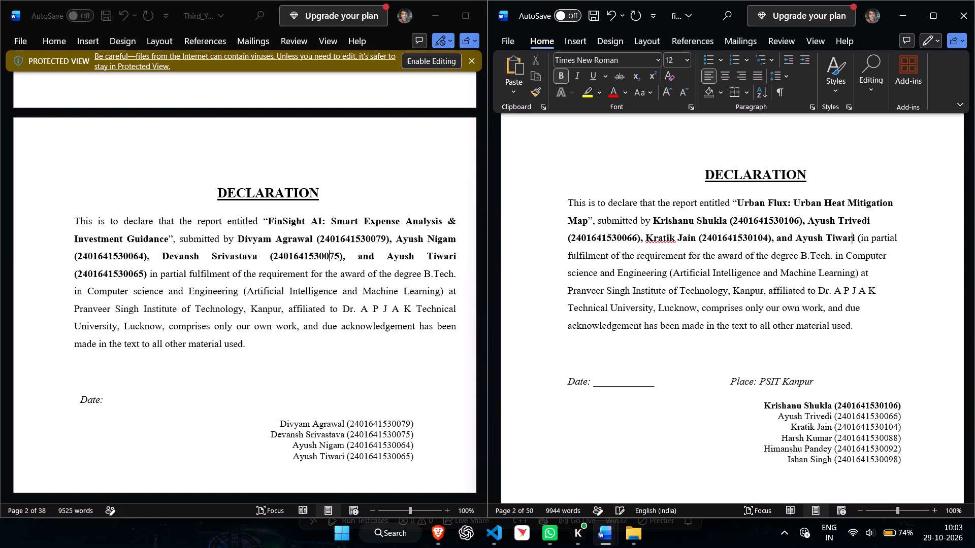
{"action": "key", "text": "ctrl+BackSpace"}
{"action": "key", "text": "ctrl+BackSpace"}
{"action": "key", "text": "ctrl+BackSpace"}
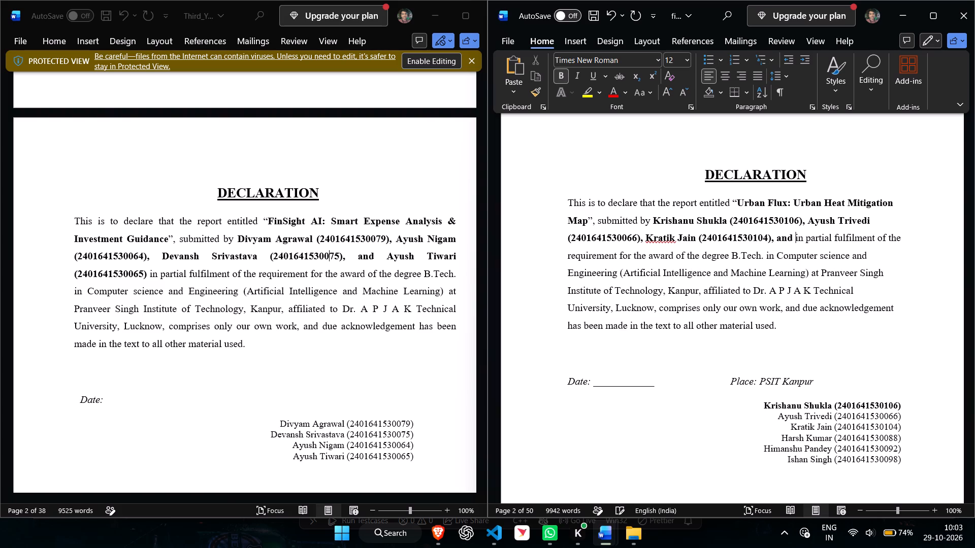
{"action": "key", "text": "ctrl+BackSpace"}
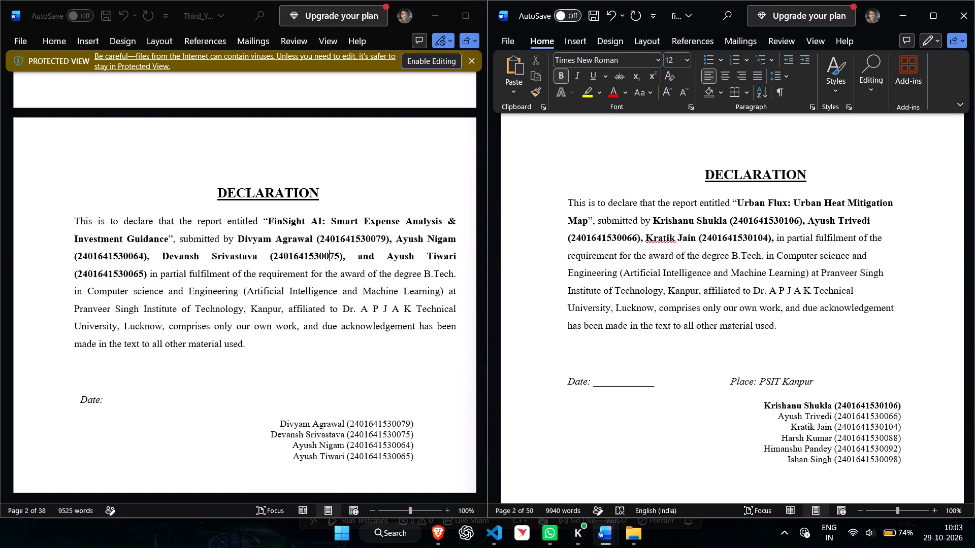
Add the fourth UrbanFlux member's name and parenthesised roll number to the Declaration paragraph, followed by a comma.
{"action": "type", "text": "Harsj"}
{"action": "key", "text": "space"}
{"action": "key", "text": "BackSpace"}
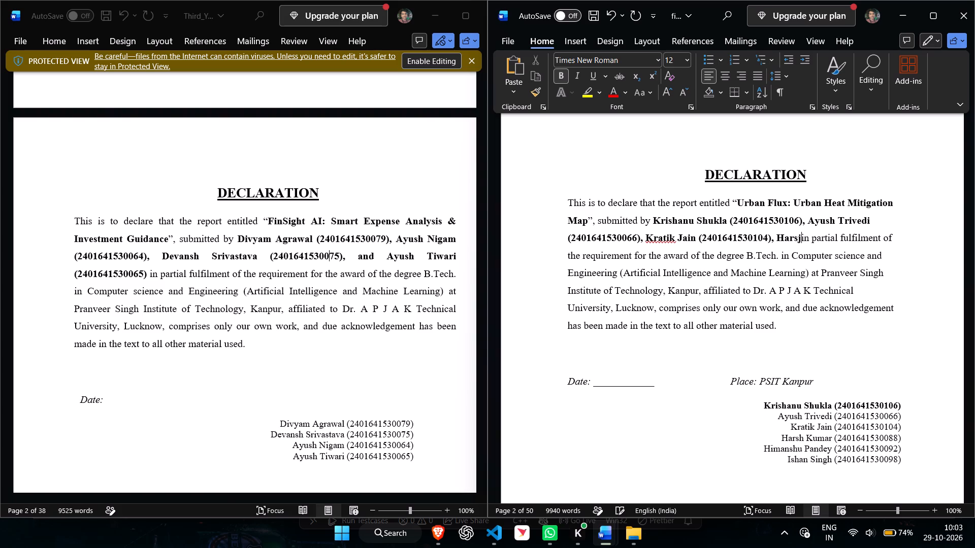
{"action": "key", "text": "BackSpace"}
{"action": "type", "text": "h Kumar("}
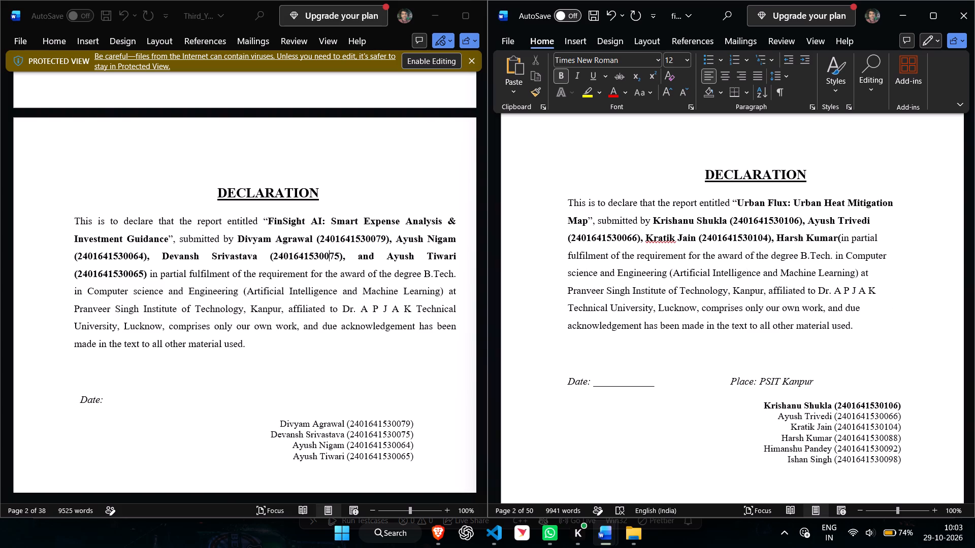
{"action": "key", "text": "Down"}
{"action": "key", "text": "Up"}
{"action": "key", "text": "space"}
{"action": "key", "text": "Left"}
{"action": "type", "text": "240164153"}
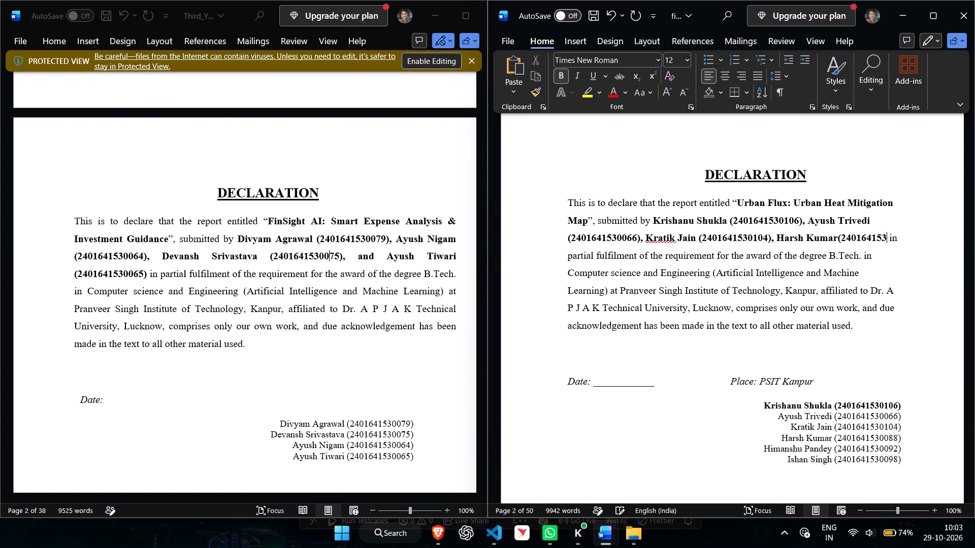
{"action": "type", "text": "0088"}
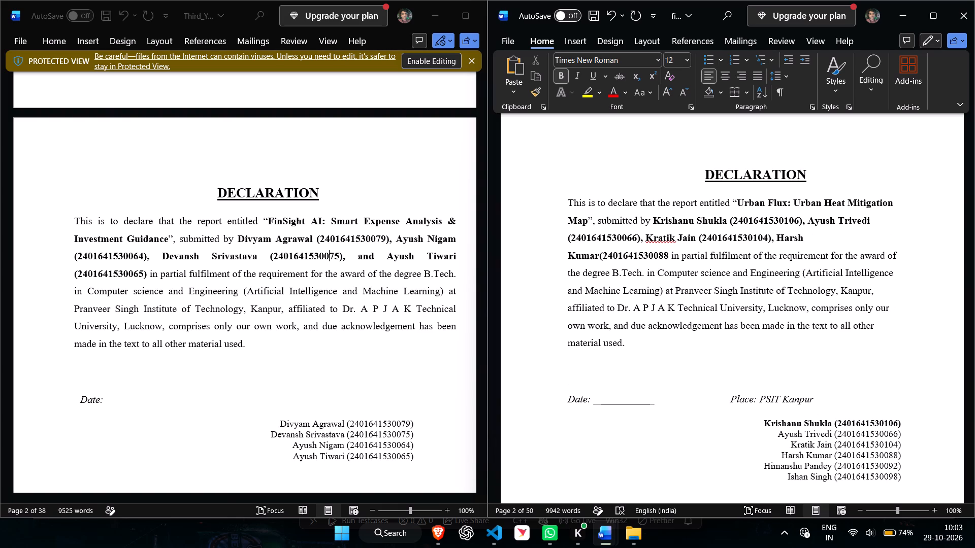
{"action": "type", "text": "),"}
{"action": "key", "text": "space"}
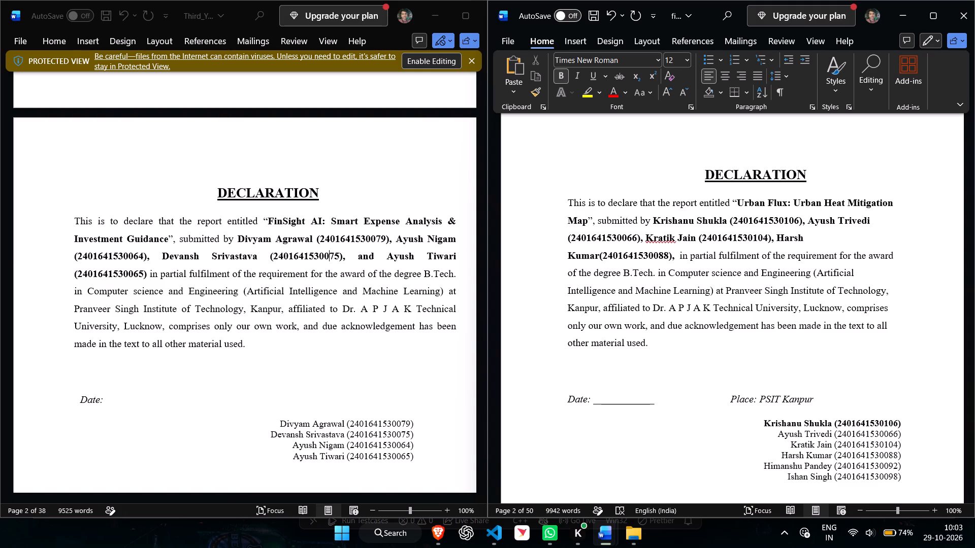
Add the fifth UrbanFlux member's name and parenthesised roll number after the fourth member in the Declaration paragraph.
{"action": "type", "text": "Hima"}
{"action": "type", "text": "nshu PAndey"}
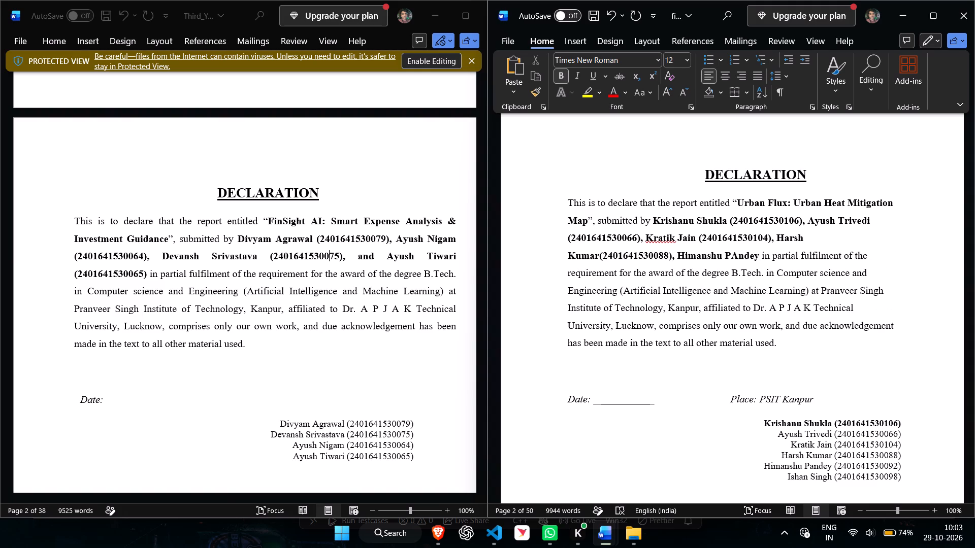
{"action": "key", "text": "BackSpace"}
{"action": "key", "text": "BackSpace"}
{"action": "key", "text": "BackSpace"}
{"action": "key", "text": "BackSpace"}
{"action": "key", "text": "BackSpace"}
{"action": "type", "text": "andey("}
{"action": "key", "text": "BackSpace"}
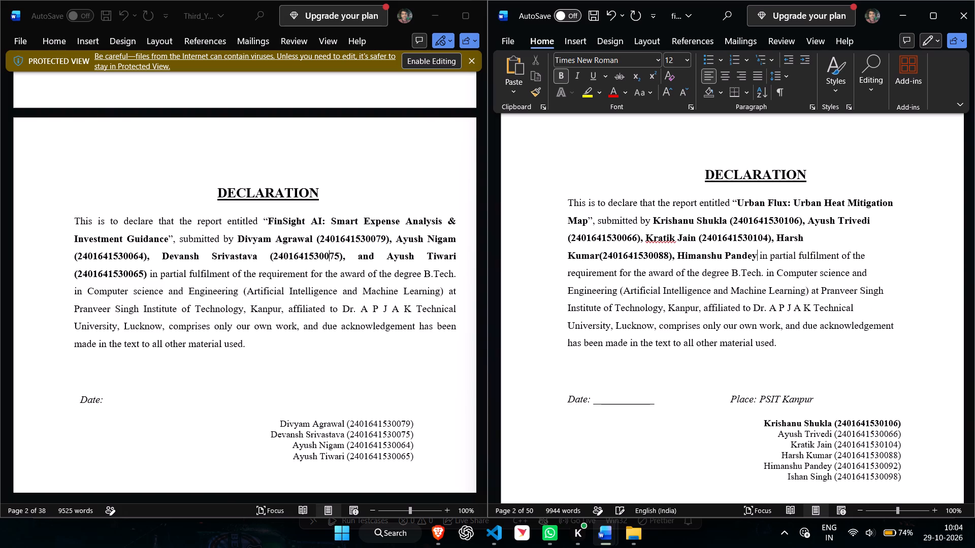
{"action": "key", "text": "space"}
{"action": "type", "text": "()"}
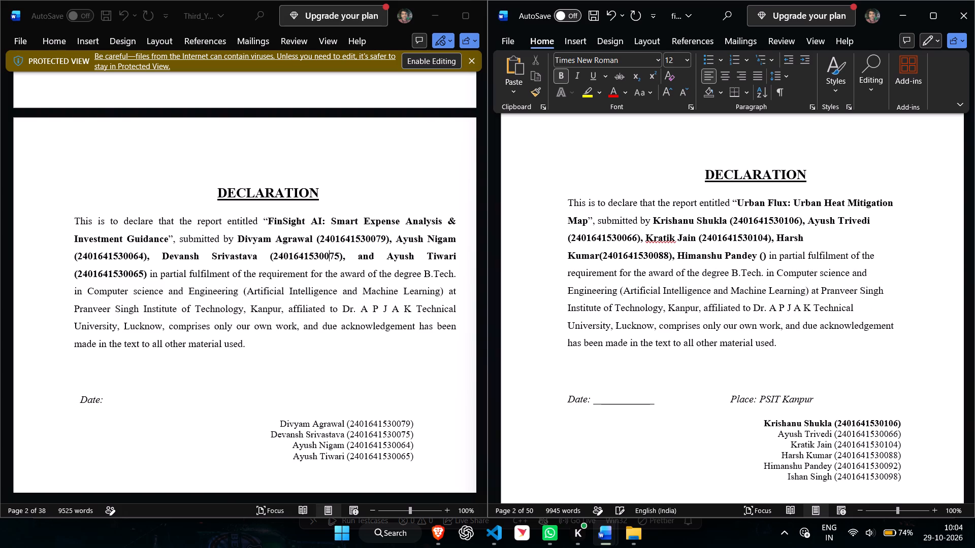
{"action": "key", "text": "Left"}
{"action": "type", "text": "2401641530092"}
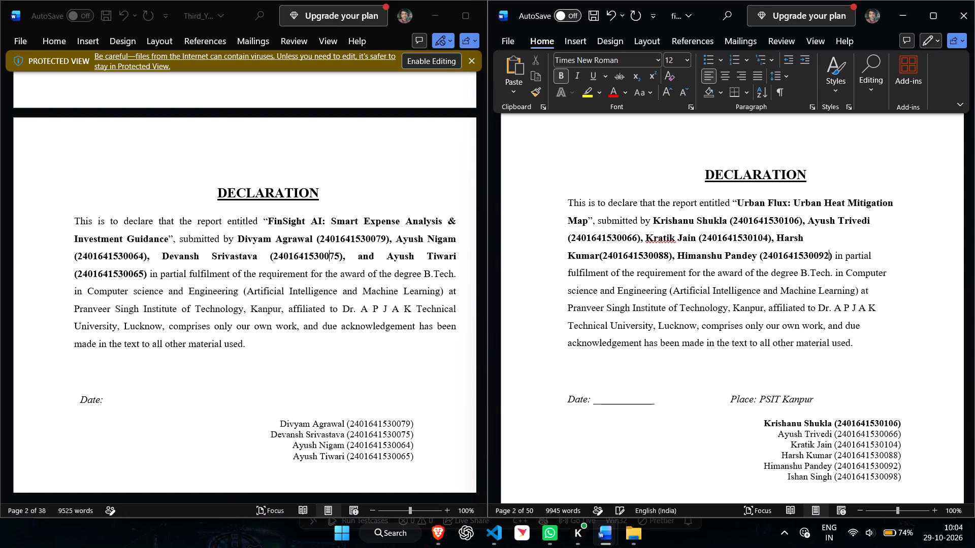
Add "and" with the sixth UrbanFlux member's name and a parenthesised roll number repeating the fifth member's digits in the Declaration paragraph.
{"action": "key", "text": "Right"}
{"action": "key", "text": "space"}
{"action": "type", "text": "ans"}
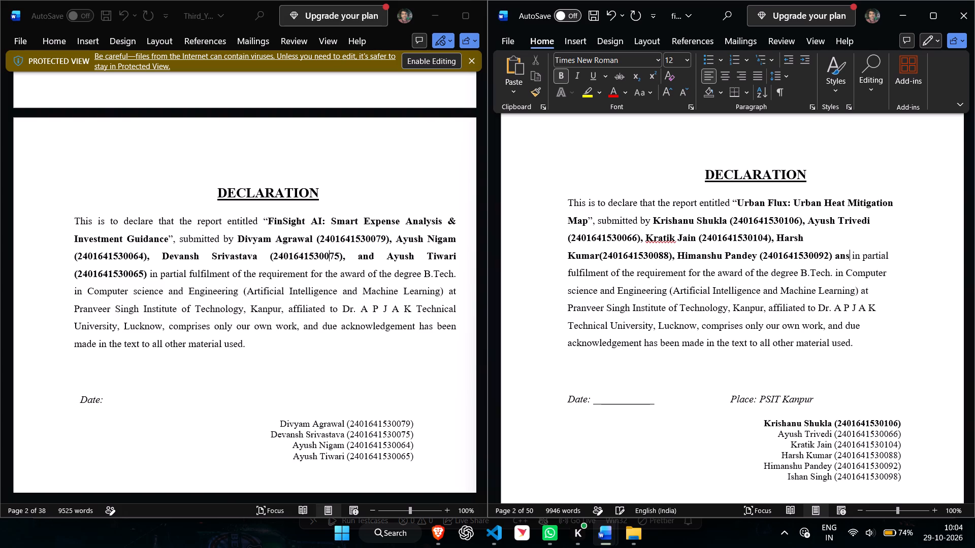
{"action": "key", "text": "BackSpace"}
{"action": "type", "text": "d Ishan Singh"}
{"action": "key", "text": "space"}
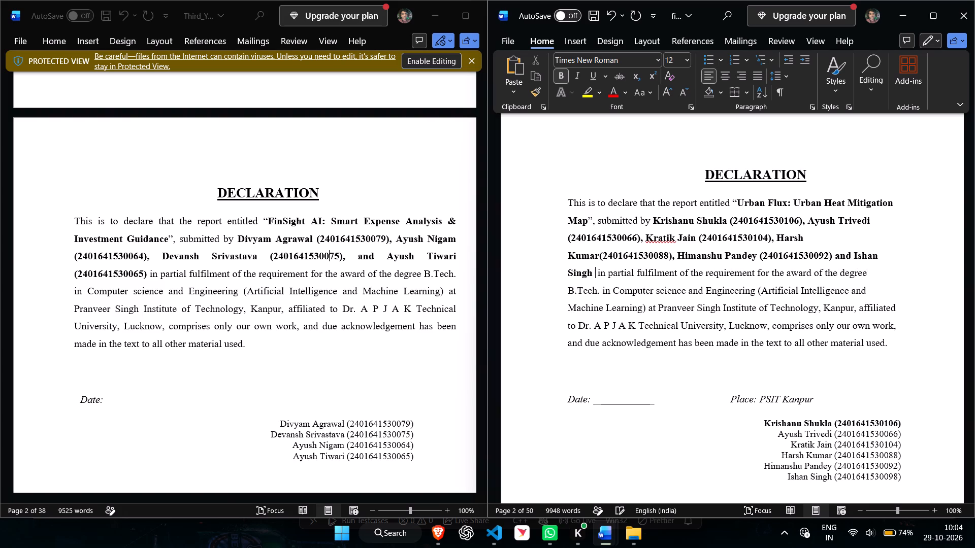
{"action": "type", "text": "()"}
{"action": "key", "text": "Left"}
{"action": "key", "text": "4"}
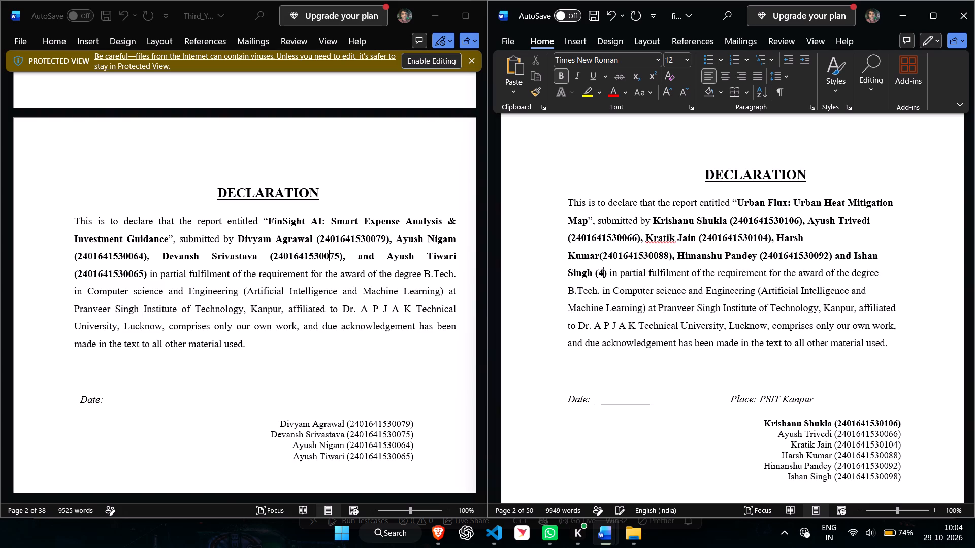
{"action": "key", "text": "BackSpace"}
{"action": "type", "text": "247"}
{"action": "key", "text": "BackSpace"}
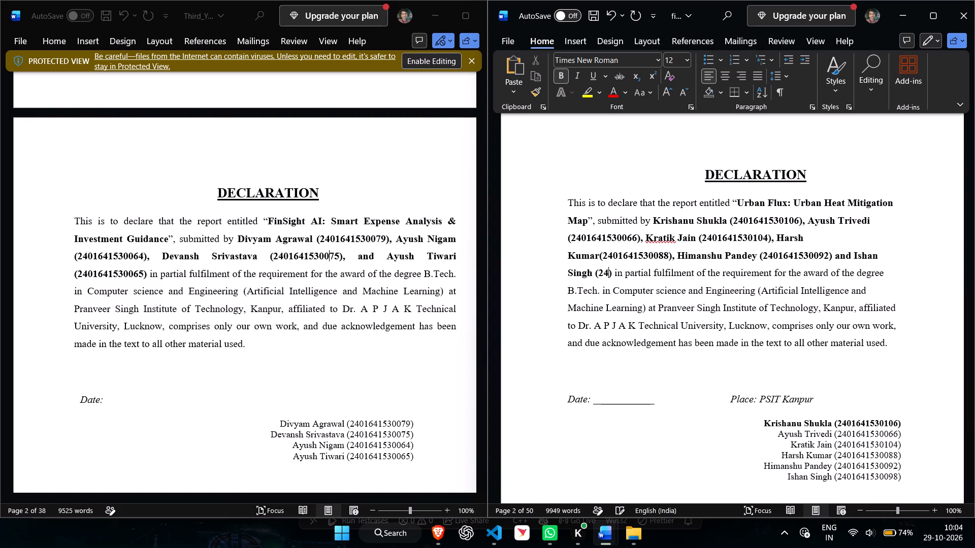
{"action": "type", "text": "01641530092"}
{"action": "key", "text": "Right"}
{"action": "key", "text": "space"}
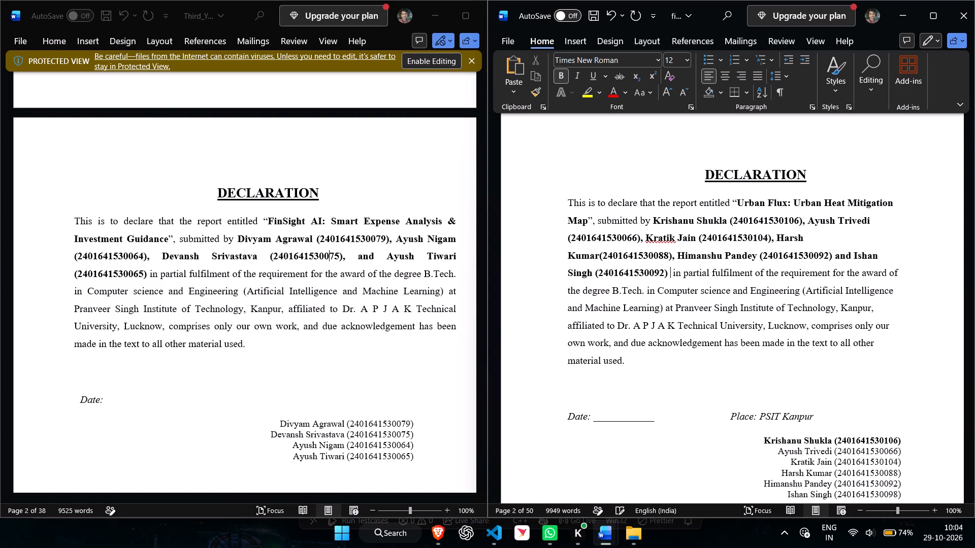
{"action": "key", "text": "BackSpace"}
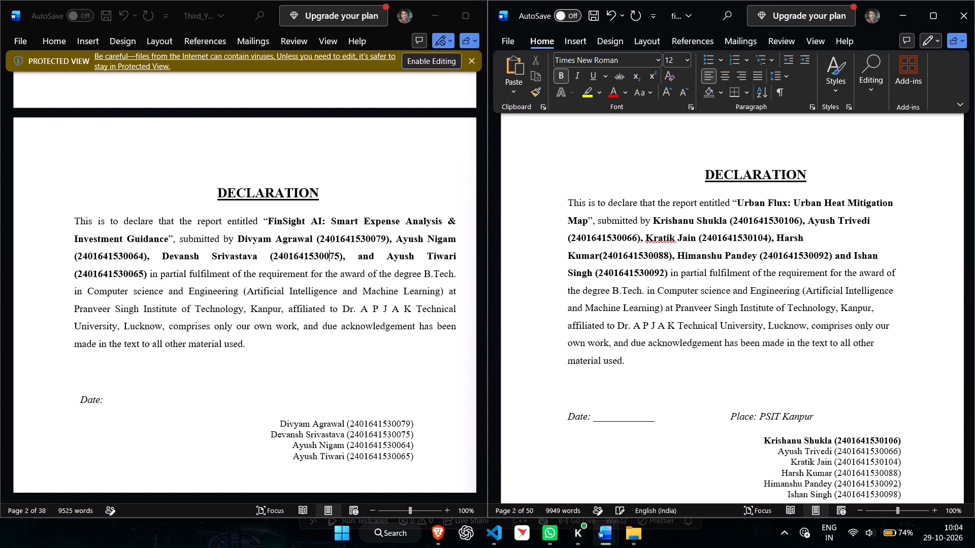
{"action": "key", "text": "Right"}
Compare the Certificate page of the UrbanFlux report with the Certificate page of the FinSight AI reference.
{"action": "scroll", "coordinate": [728, 346], "scroll_direction": "down", "scroll_amount": 6}
{"action": "scroll", "coordinate": [728, 346], "scroll_direction": "up", "scroll_amount": 1}
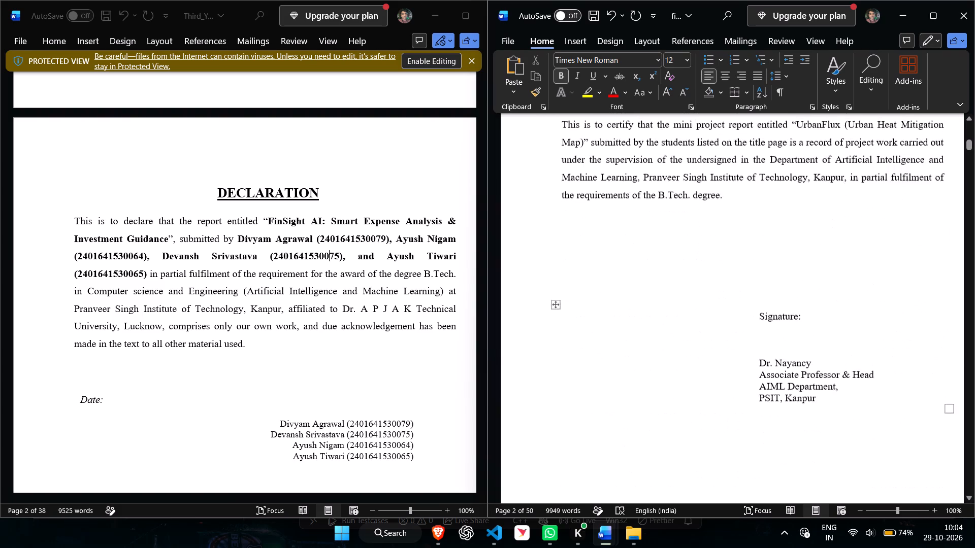
{"action": "scroll", "coordinate": [728, 346], "scroll_direction": "up", "scroll_amount": 2}
{"action": "scroll", "coordinate": [303, 302], "scroll_direction": "down", "scroll_amount": 3}
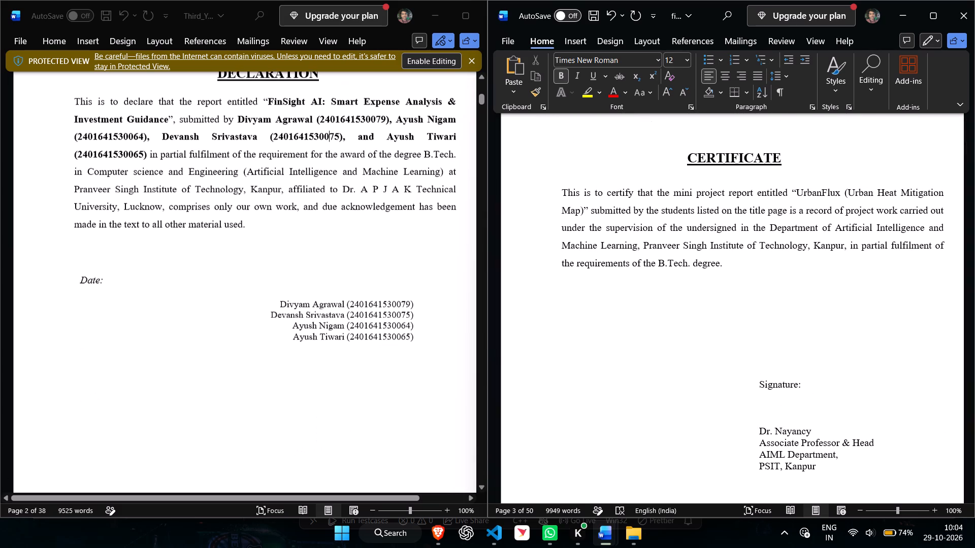
{"action": "scroll", "coordinate": [303, 302], "scroll_direction": "down", "scroll_amount": 4}
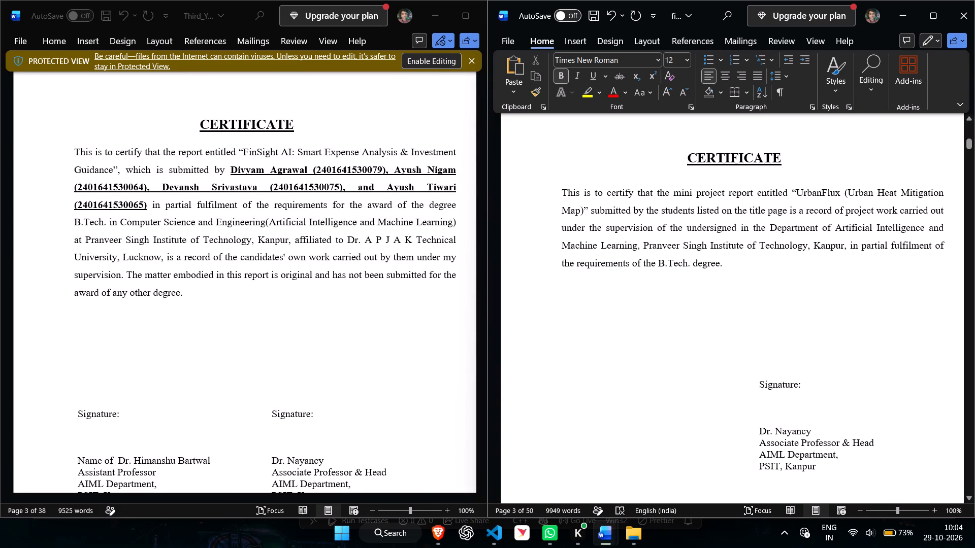
Replace the colon in the Declaration's project title with parentheses around the subtitle, making it "Urban Flux (Urban Heat Mitigation Map)".
{"action": "scroll", "coordinate": [717, 311], "scroll_direction": "up", "scroll_amount": 3}
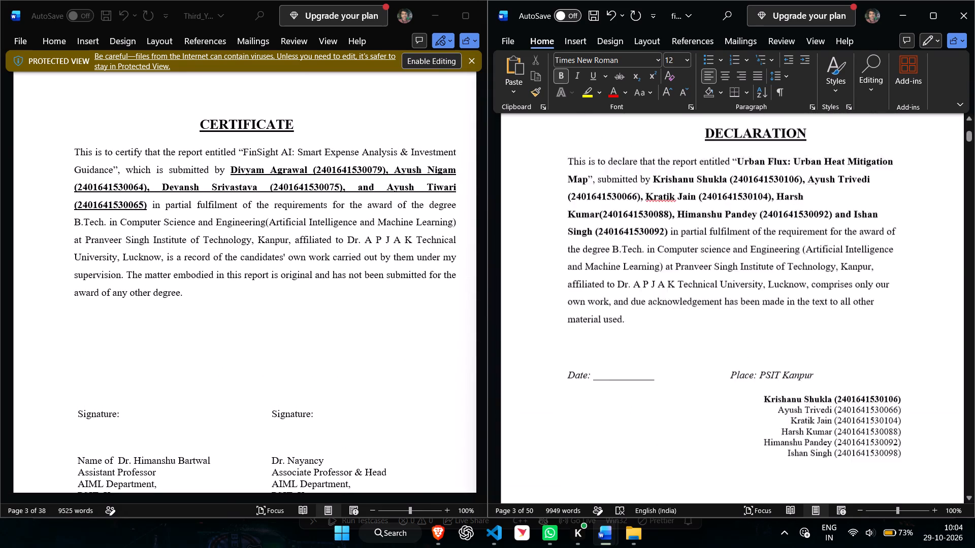
{"action": "scroll", "coordinate": [717, 311], "scroll_direction": "up", "scroll_amount": 1}
{"action": "left_click", "coordinate": [796, 371]}
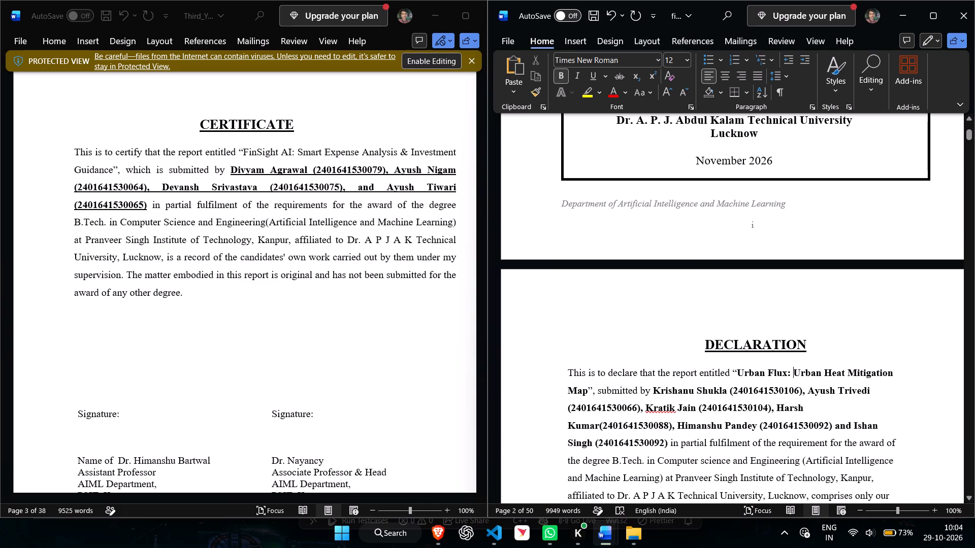
{"action": "key", "text": "BackSpace"}
{"action": "key", "text": "BackSpace"}
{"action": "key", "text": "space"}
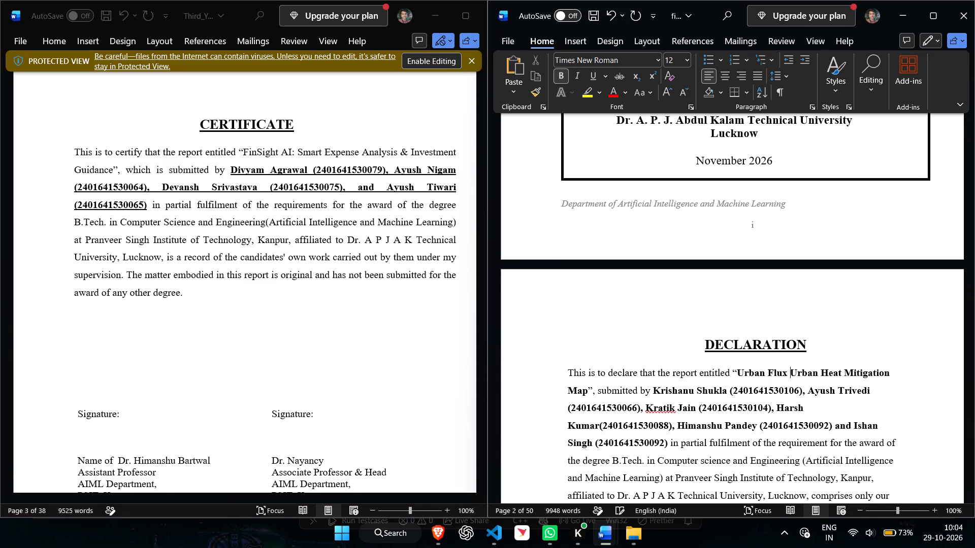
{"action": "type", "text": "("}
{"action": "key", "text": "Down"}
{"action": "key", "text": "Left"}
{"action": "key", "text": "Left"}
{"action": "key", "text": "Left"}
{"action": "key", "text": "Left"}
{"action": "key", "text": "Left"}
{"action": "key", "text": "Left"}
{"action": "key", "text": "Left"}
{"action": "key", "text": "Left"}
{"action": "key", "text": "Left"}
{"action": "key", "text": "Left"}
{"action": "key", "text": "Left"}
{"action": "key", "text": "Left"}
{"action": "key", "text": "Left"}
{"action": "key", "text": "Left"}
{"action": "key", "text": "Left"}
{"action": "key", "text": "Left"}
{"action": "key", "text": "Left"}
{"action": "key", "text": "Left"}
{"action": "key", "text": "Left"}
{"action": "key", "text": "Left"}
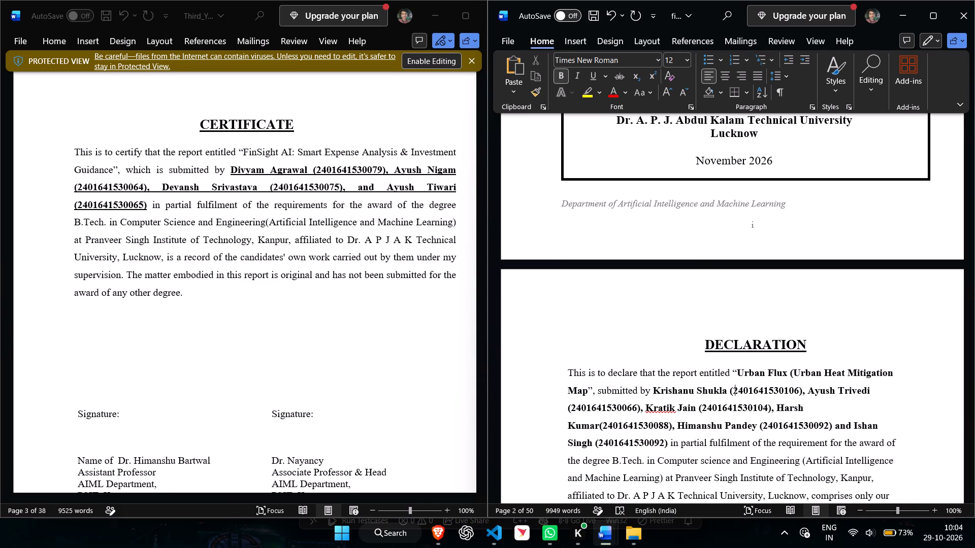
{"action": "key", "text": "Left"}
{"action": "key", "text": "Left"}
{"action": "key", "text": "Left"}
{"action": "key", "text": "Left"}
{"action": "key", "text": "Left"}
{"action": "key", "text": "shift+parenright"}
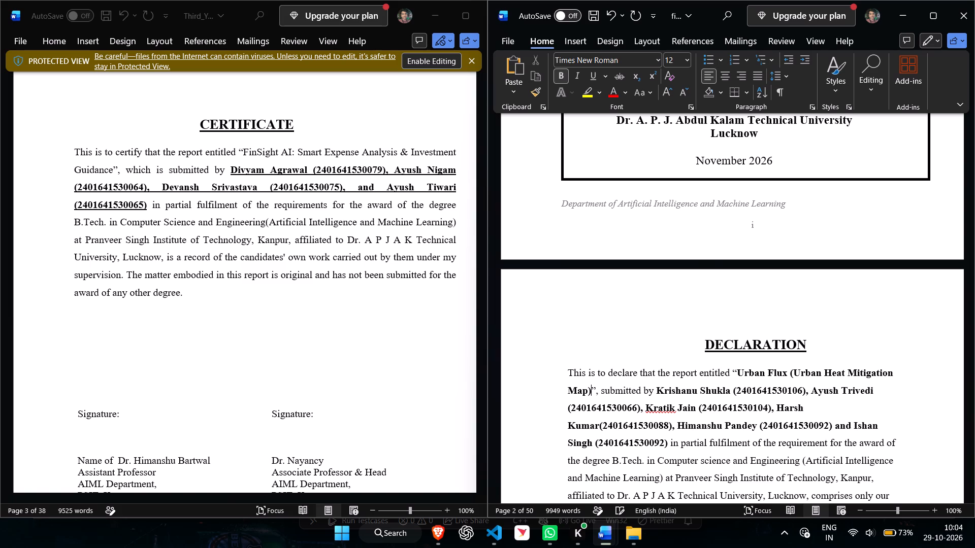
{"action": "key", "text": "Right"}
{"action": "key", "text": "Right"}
Copy the bold project title "Urban Flux (Urban Heat Mitigation Map" from the Declaration paragraph, without its closing parenthesis.
{"action": "scroll", "coordinate": [859, 407], "scroll_direction": "down", "scroll_amount": 1}
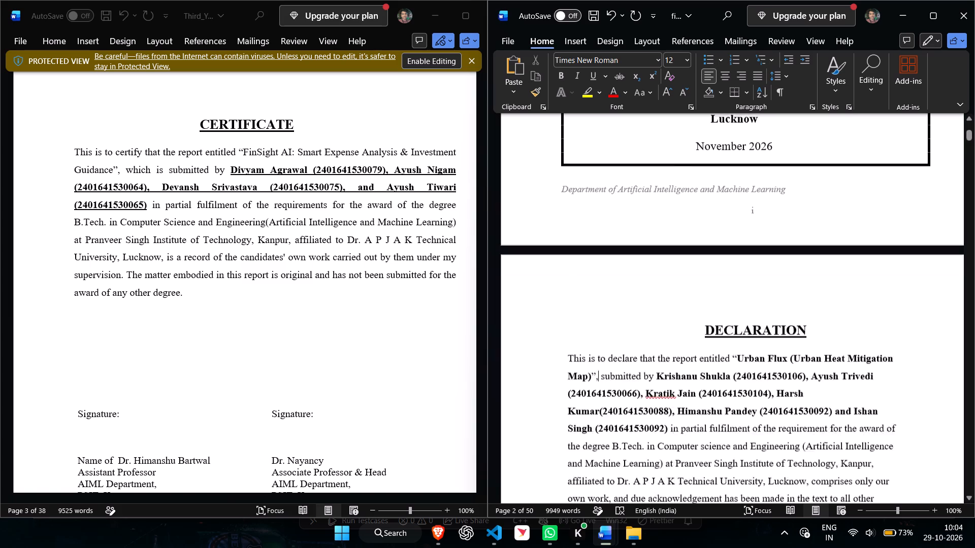
{"action": "scroll", "coordinate": [859, 407], "scroll_direction": "down", "scroll_amount": 1}
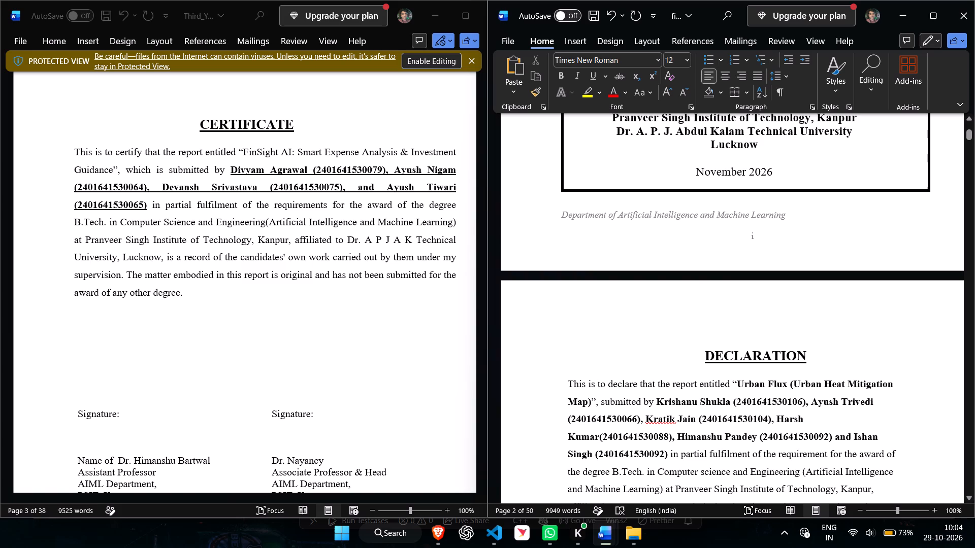
{"action": "left_click_drag", "start_coordinate": [738, 385], "coordinate": [647, 401]}
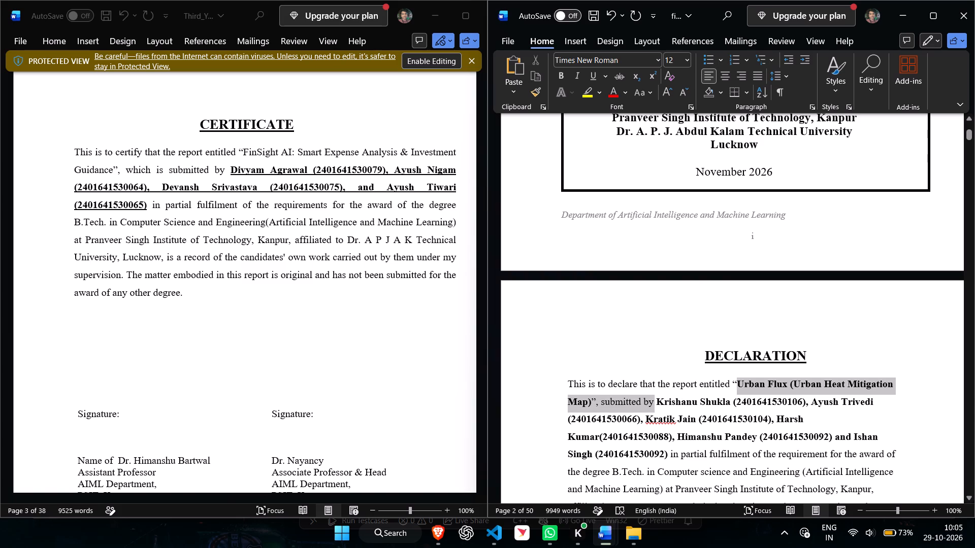
{"action": "left_click_drag", "start_coordinate": [647, 401], "coordinate": [590, 407]}
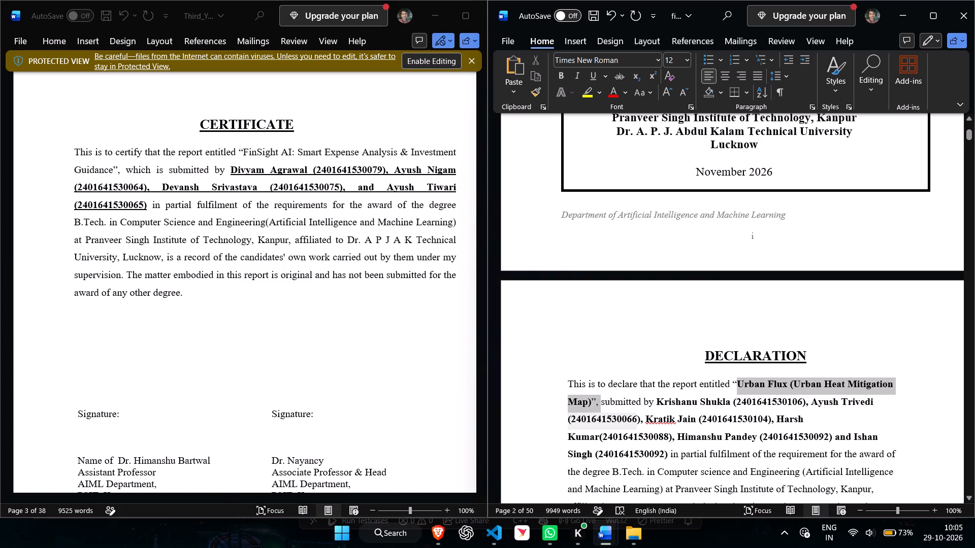
{"action": "left_click_drag", "start_coordinate": [590, 407], "coordinate": [587, 403]}
{"action": "left_click_drag", "start_coordinate": [587, 403], "coordinate": [588, 404]}
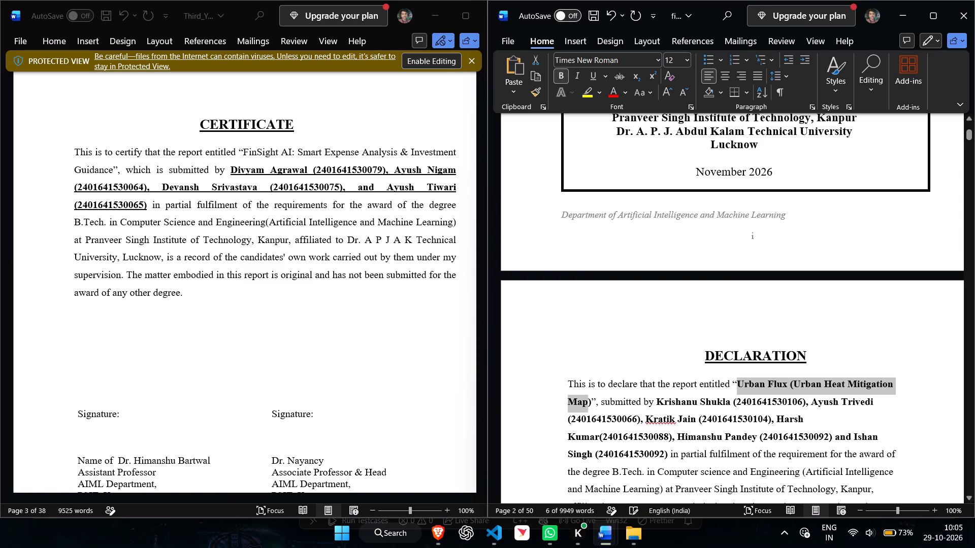
{"action": "key", "text": "ctrl+c"}
{"action": "left_click", "coordinate": [685, 385]}
Make the project title "UrbanFlux (Urban Heat Mitigation Map" bold in the Certificate paragraph of the UrbanFlux report.
{"action": "scroll", "coordinate": [685, 385], "scroll_direction": "down", "scroll_amount": 2}
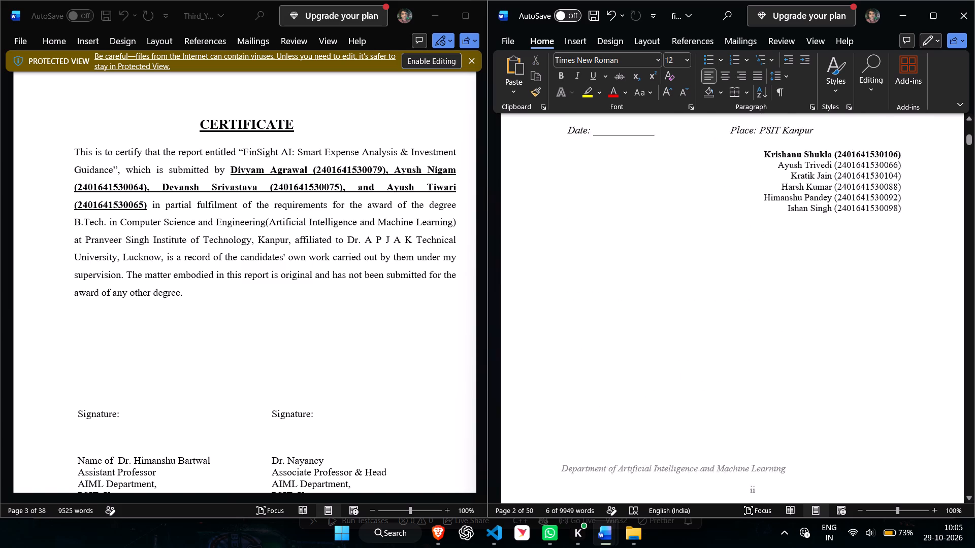
{"action": "scroll", "coordinate": [685, 385], "scroll_direction": "down", "scroll_amount": 2}
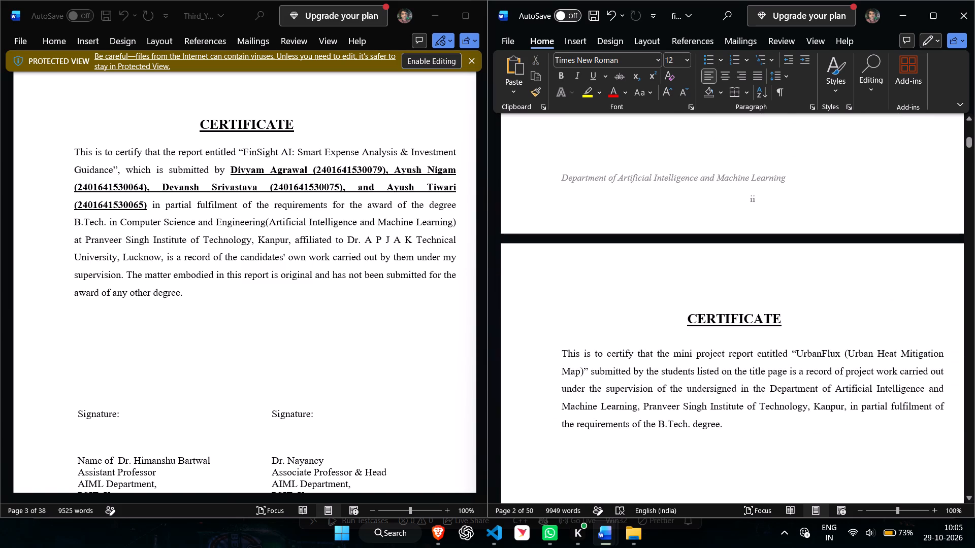
{"action": "left_click", "coordinate": [795, 352]}
{"action": "key", "text": "ctrl+shift+Down"}
{"action": "key", "text": "ctrl+shift+Up"}
{"action": "key", "text": "ctrl+shift+Right"}
{"action": "key", "text": "ctrl+shift+Right"}
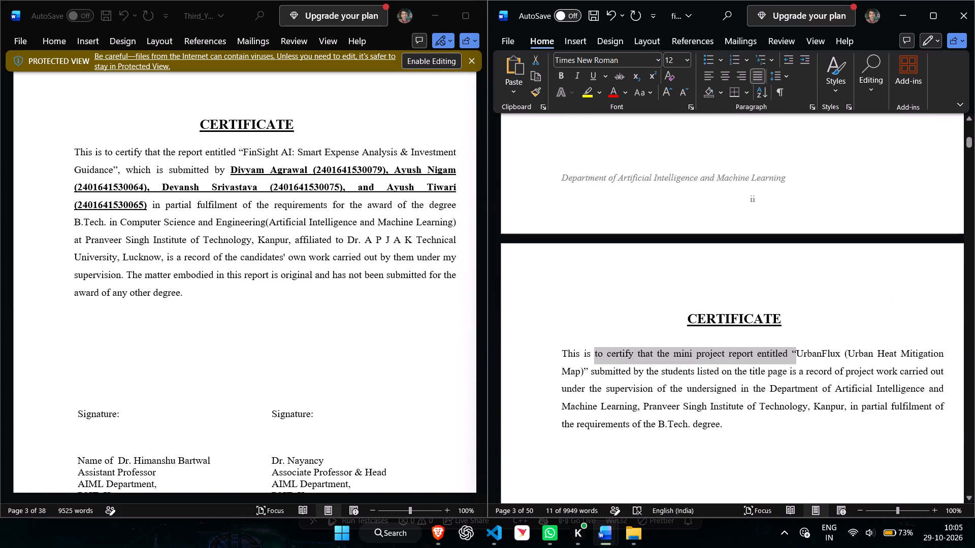
{"action": "key", "text": "Right"}
{"action": "key", "text": "Right"}
{"action": "key", "text": "Left"}
{"action": "key", "text": "ctrl+shift+Right"}
{"action": "key", "text": "ctrl+shift+Right"}
{"action": "key", "text": "ctrl+shift+Right"}
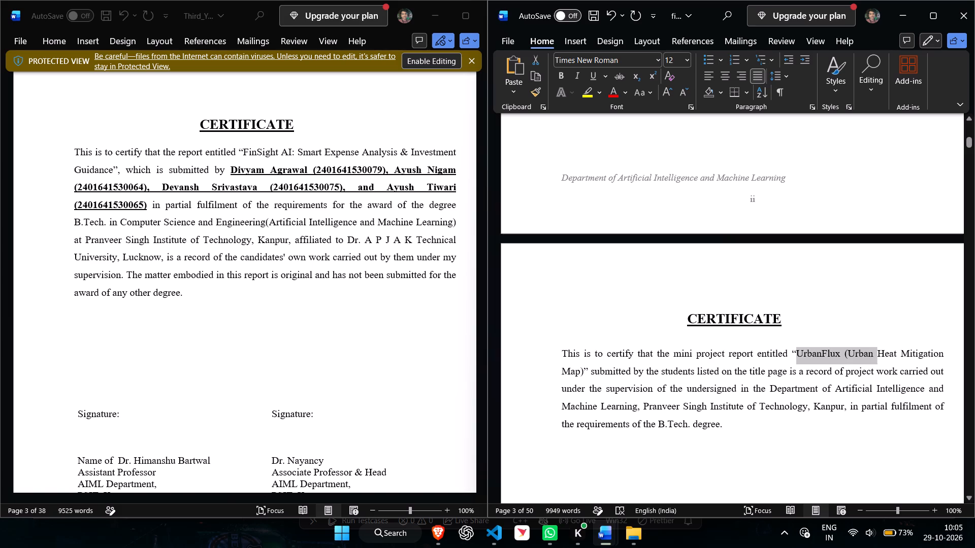
{"action": "key", "text": "ctrl+shift+Right"}
{"action": "key", "text": "ctrl+shift+Right"}
{"action": "key", "text": "ctrl+shift+Right"}
{"action": "key", "text": "ctrl+shift+Right"}
{"action": "key", "text": "ctrl+shift+Right"}
{"action": "key", "text": "ctrl+shift+Left"}
{"action": "key", "text": "ctrl+shift+Left"}
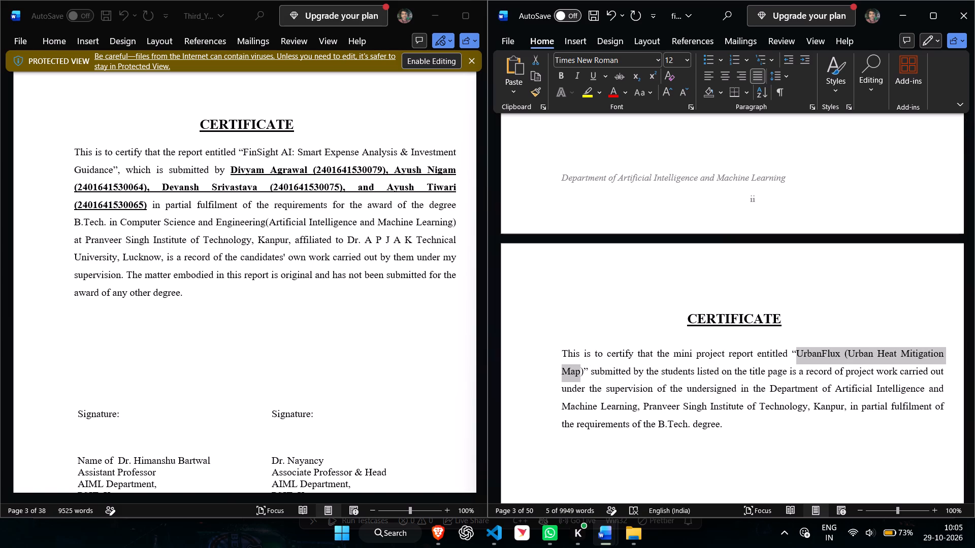
{"action": "key", "text": "ctrl+b"}
Replace the closing parenthesis and quotation mark after "Map" in the Certificate paragraph with bold ones.
{"action": "key", "text": "Right"}
{"action": "key", "text": "Right"}
{"action": "key", "text": "Right"}
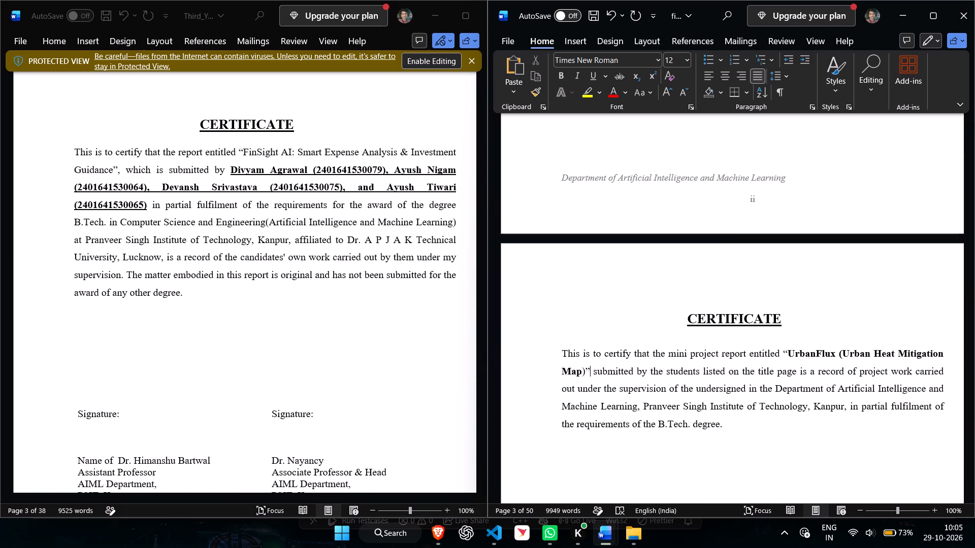
{"action": "key", "text": "BackSpace"}
{"action": "key", "text": "BackSpace"}
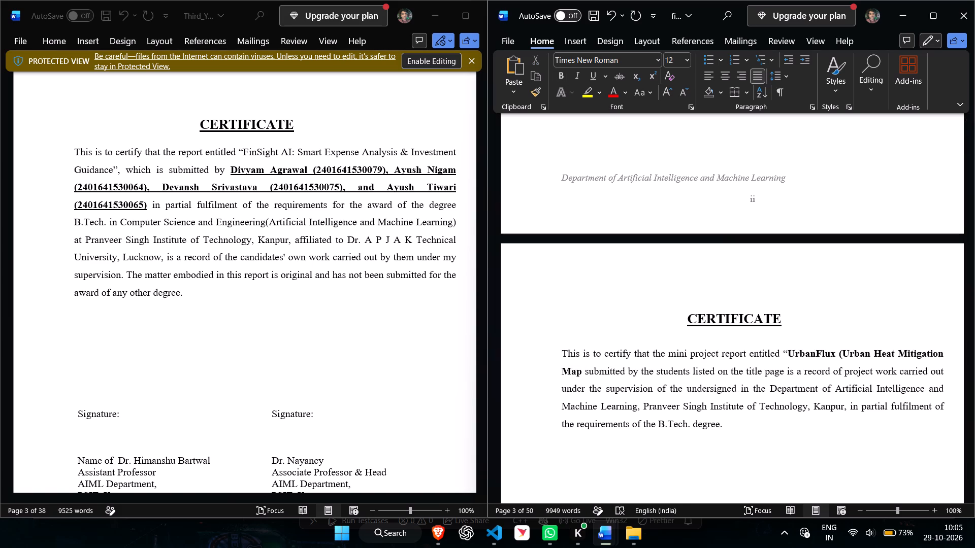
{"action": "key", "text": "ctrl+b"}
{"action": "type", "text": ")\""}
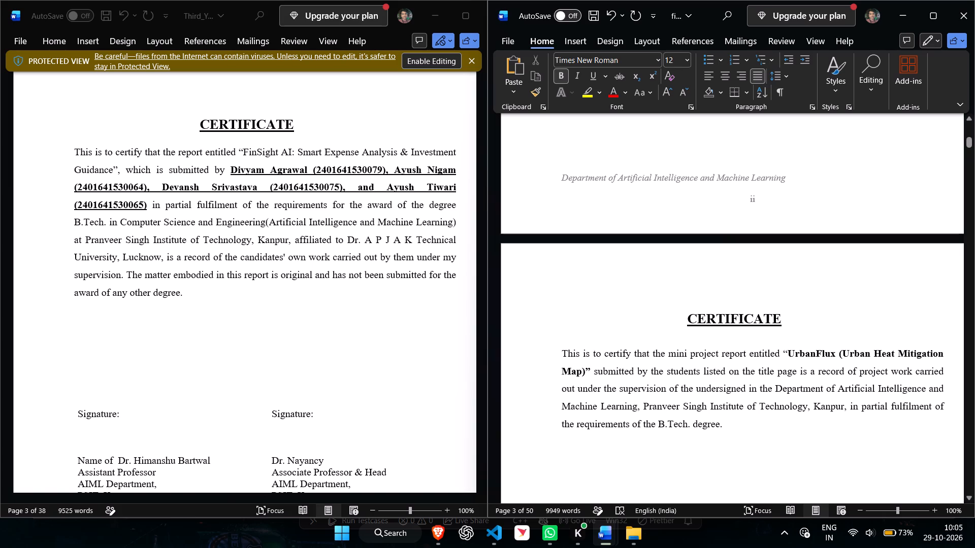
Delete the phrase "the students listed on the title page" after "submitted by" in the UrbanFlux Certificate paragraph.
{"action": "left_click_drag", "start_coordinate": [651, 371], "coordinate": [790, 368]}
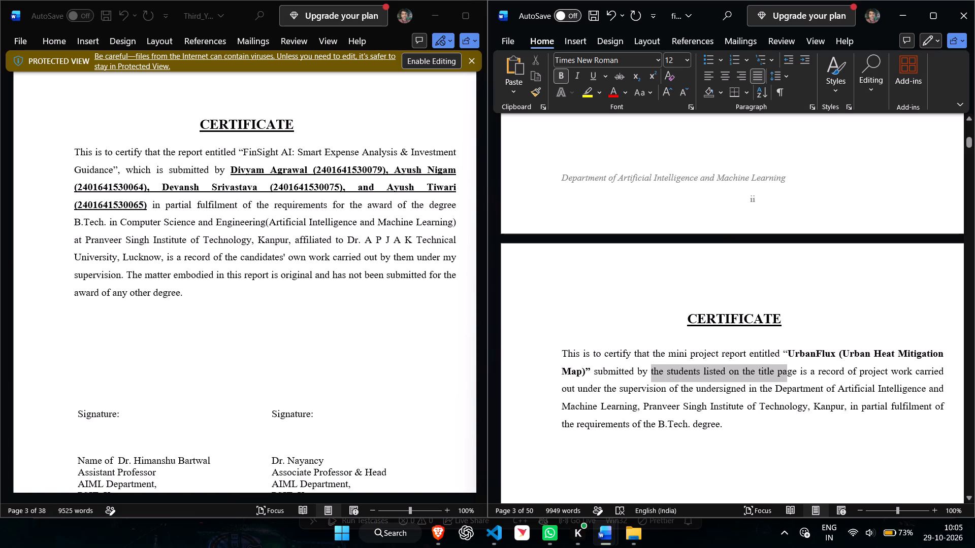
{"action": "left_click_drag", "start_coordinate": [790, 368], "coordinate": [793, 369]}
{"action": "key", "text": "BackSpace"}
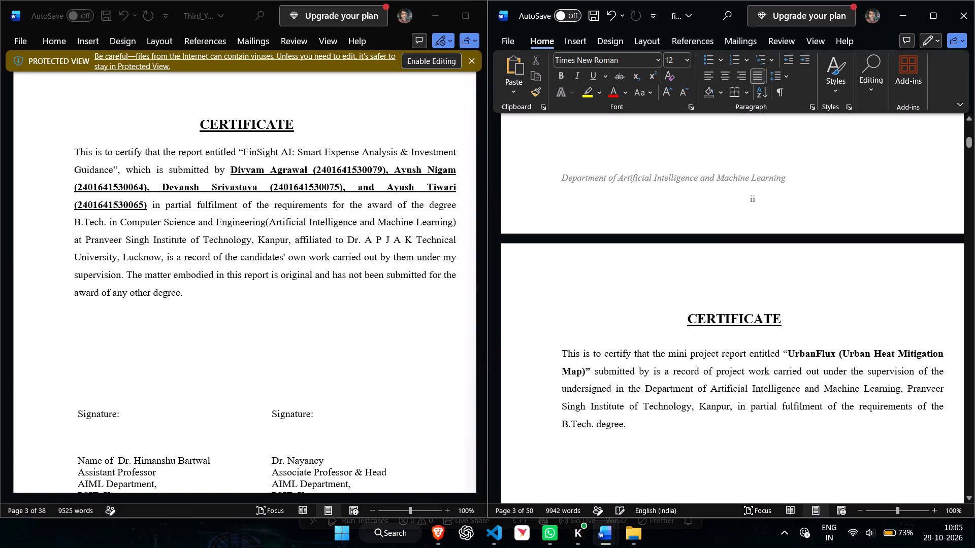
Copy the bold list of student names and roll numbers from the Declaration paragraph for use in the Certificate paragraph.
{"action": "scroll", "coordinate": [757, 299], "scroll_direction": "up", "scroll_amount": 1}
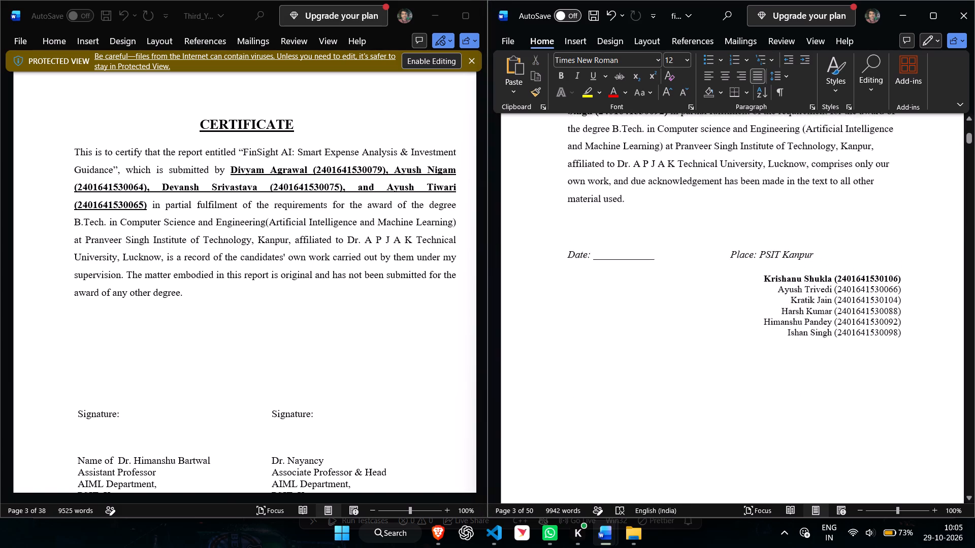
{"action": "scroll", "coordinate": [757, 299], "scroll_direction": "up", "scroll_amount": 2}
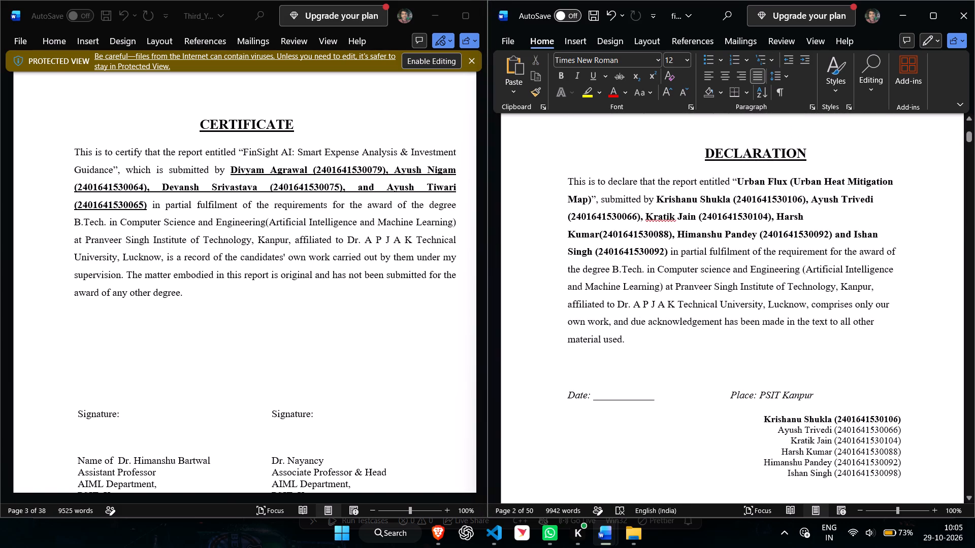
{"action": "left_click", "coordinate": [654, 194]}
{"action": "key", "text": "Right"}
{"action": "left_click_drag", "start_coordinate": [658, 199], "coordinate": [663, 238]}
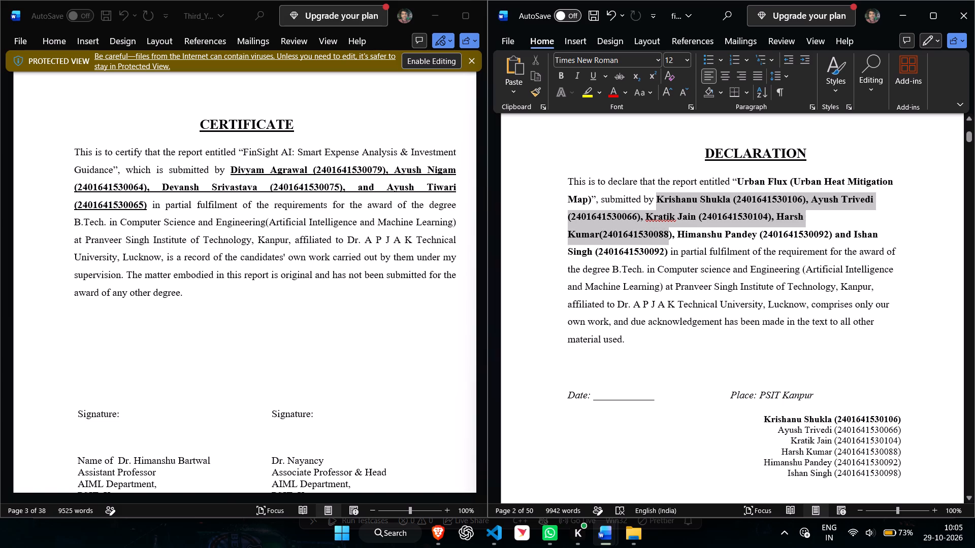
{"action": "left_click_drag", "start_coordinate": [663, 238], "coordinate": [668, 252]}
{"action": "key", "text": "ctrl+c"}
{"action": "left_click", "coordinate": [815, 341]}
{"action": "scroll", "coordinate": [815, 341], "scroll_direction": "down", "scroll_amount": 3}
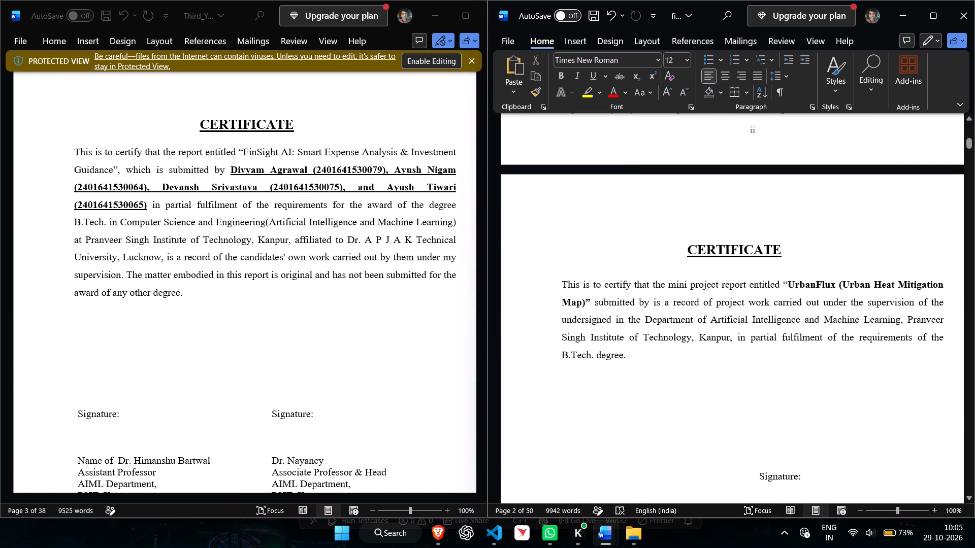
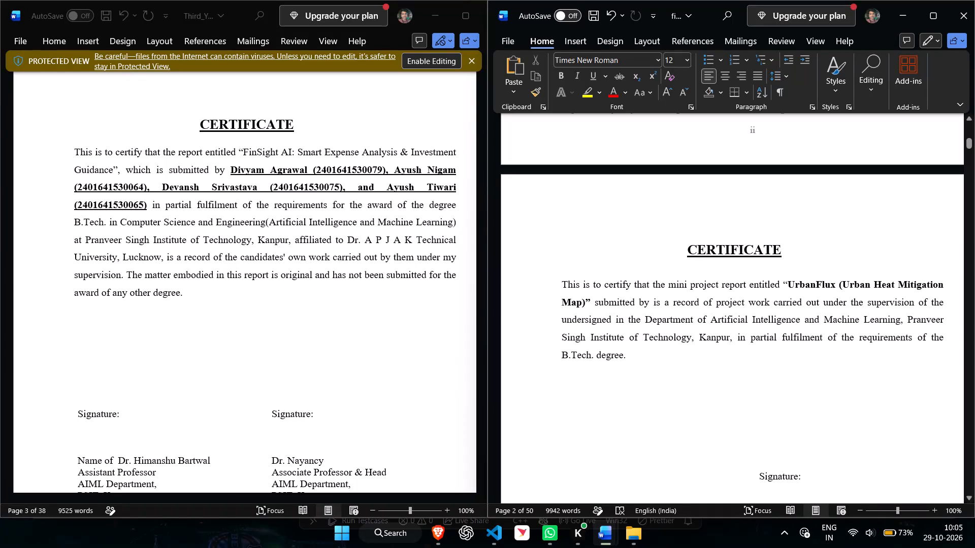
Insert the copied bold list of team members with roll numbers after "submitted by" in the UrbanFlux Certificate paragraph.
{"action": "left_click", "coordinate": [655, 302]}
{"action": "key", "text": "Left"}
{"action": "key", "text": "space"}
{"action": "key", "text": "Left"}
{"action": "key", "text": "Left"}
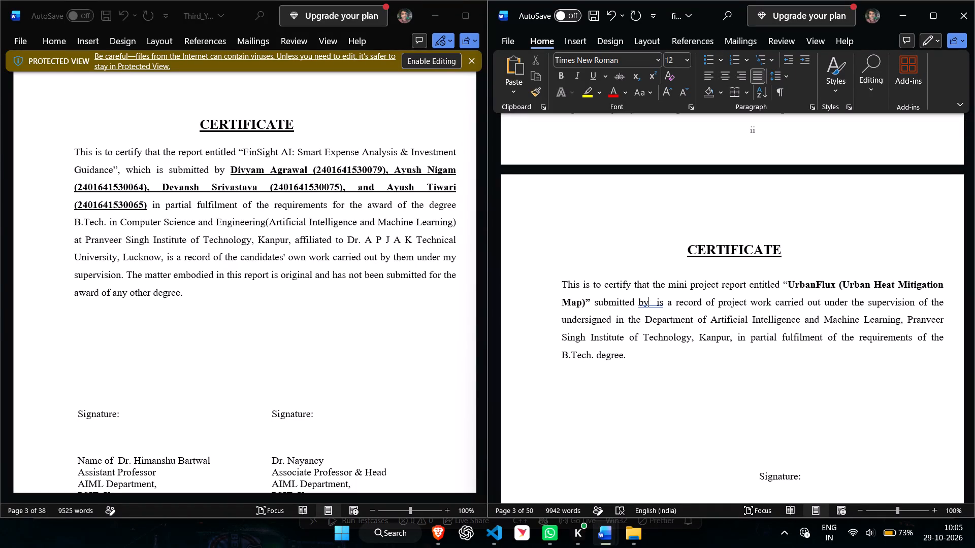
{"action": "key", "text": "Right"}
{"action": "key", "text": "ctrl+v"}
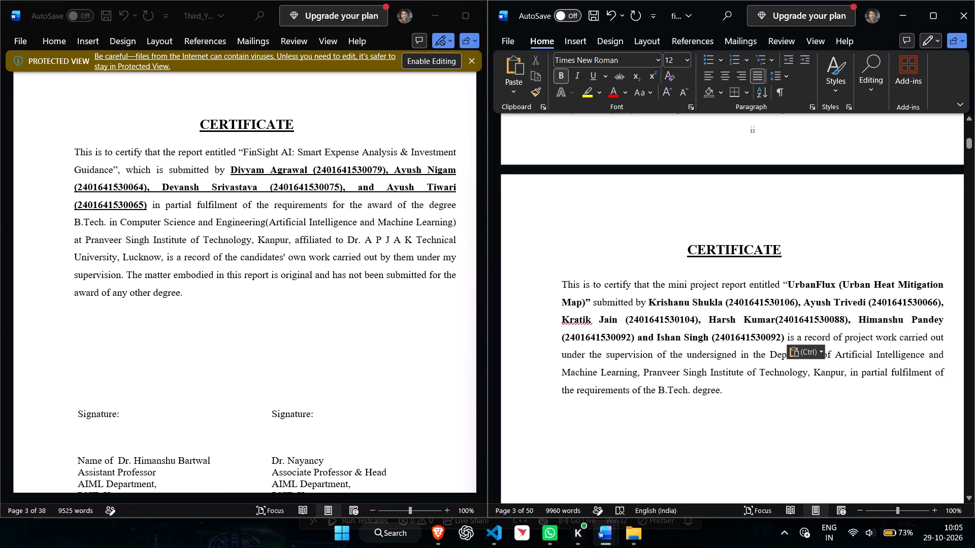
{"action": "left_click", "coordinate": [793, 426]}
Retype the space between the first name and surname of the fourth team member in the Certificate.
{"action": "left_click", "coordinate": [744, 322]}
{"action": "key", "text": "BackSpace"}
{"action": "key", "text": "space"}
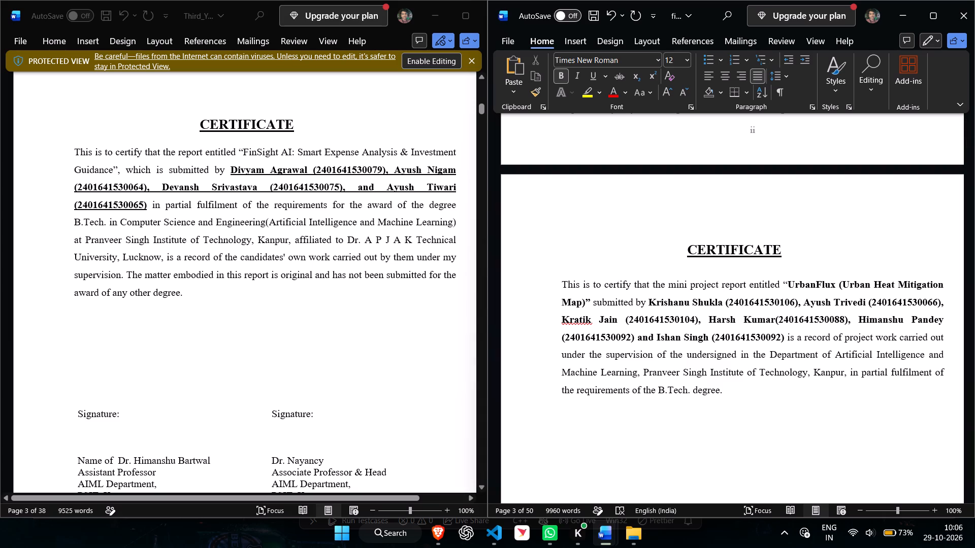
Compare the Certificate wording in the FinSight AI report and the "(initial) Third Year Mini Project Report 26-27" template.
{"action": "scroll", "coordinate": [403, 291], "scroll_direction": "down", "scroll_amount": 1}
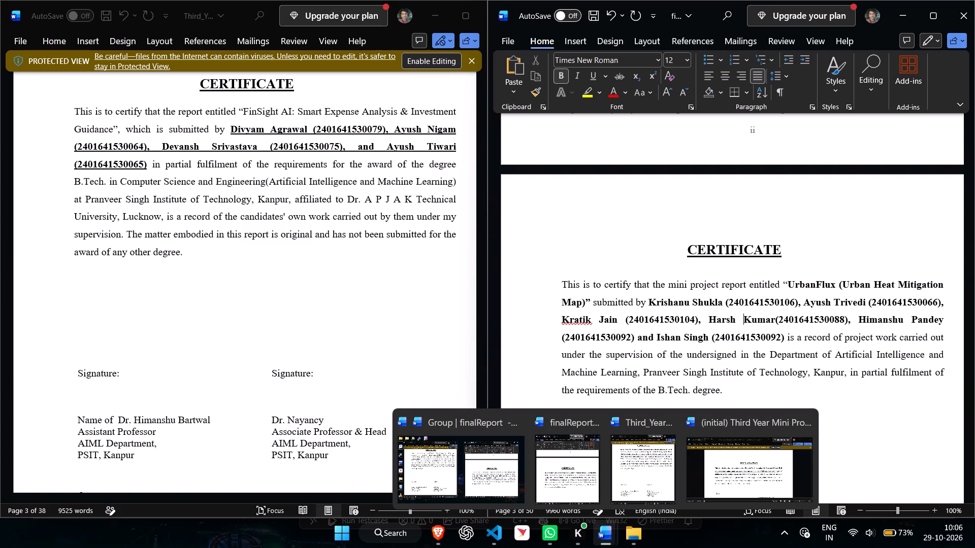
{"action": "left_click", "coordinate": [704, 461]}
{"action": "scroll", "coordinate": [621, 362], "scroll_direction": "down", "scroll_amount": 1}
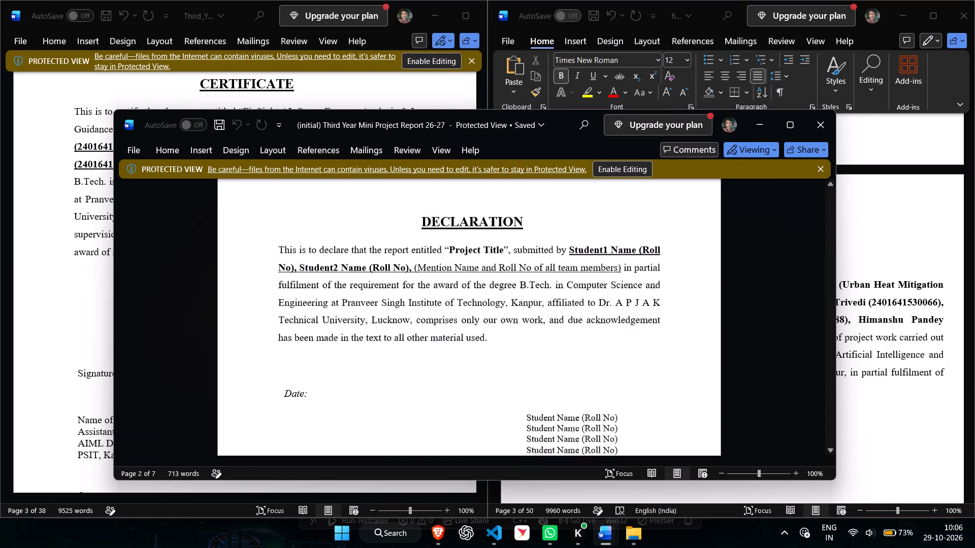
{"action": "scroll", "coordinate": [621, 362], "scroll_direction": "down", "scroll_amount": 3}
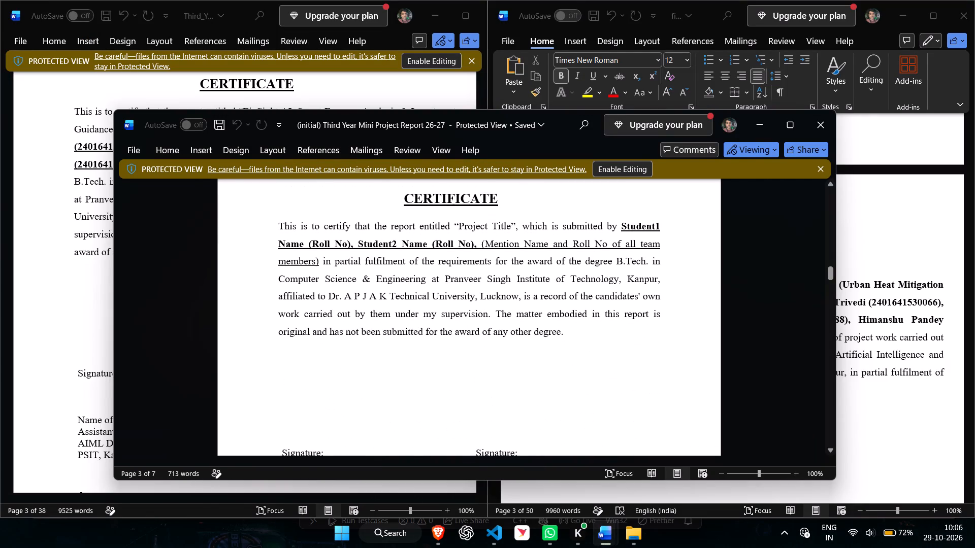
{"action": "left_click", "coordinate": [75, 335]}
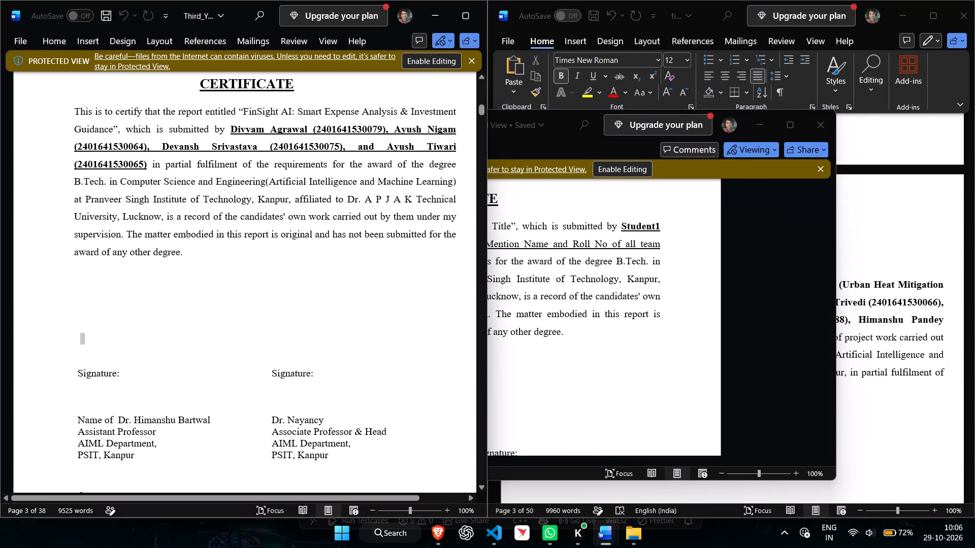
{"action": "left_click", "coordinate": [851, 220]}
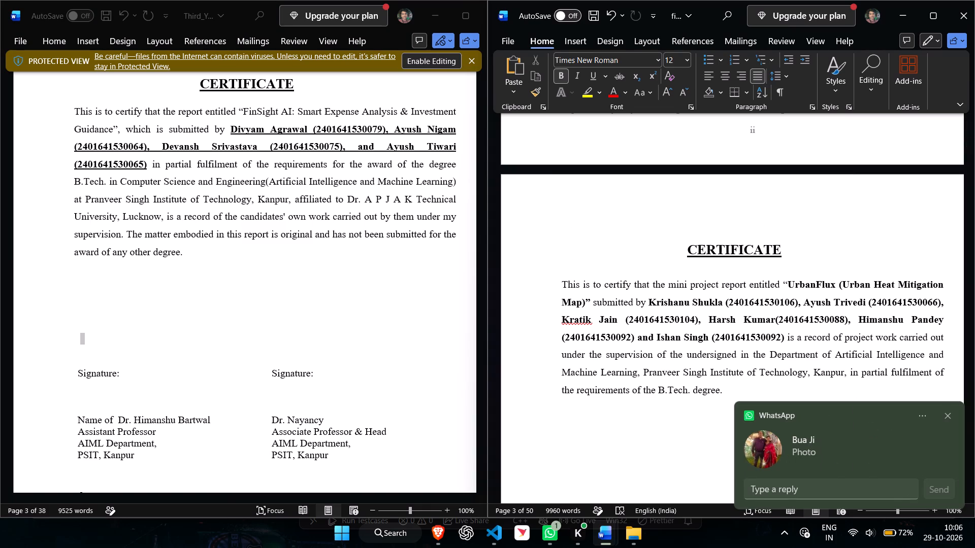
{"action": "left_click", "coordinate": [947, 415]}
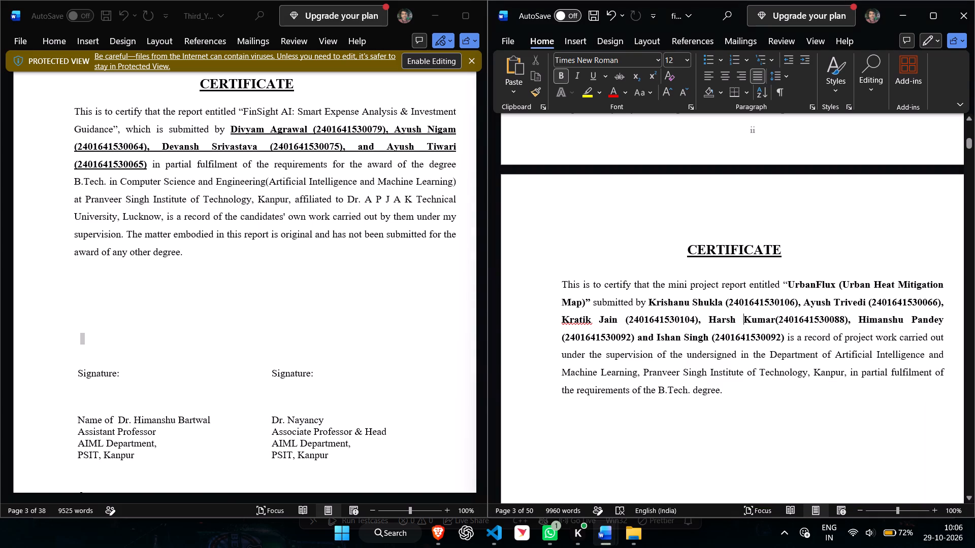
Delete the Certificate wording after the team member list, keeping the list closed with ")" and a space, and turn bold off.
{"action": "left_click", "coordinate": [785, 335]}
{"action": "left_click_drag", "start_coordinate": [785, 335], "coordinate": [784, 339]}
{"action": "left_click_drag", "start_coordinate": [784, 339], "coordinate": [768, 400]}
{"action": "key", "text": "BackSpace"}
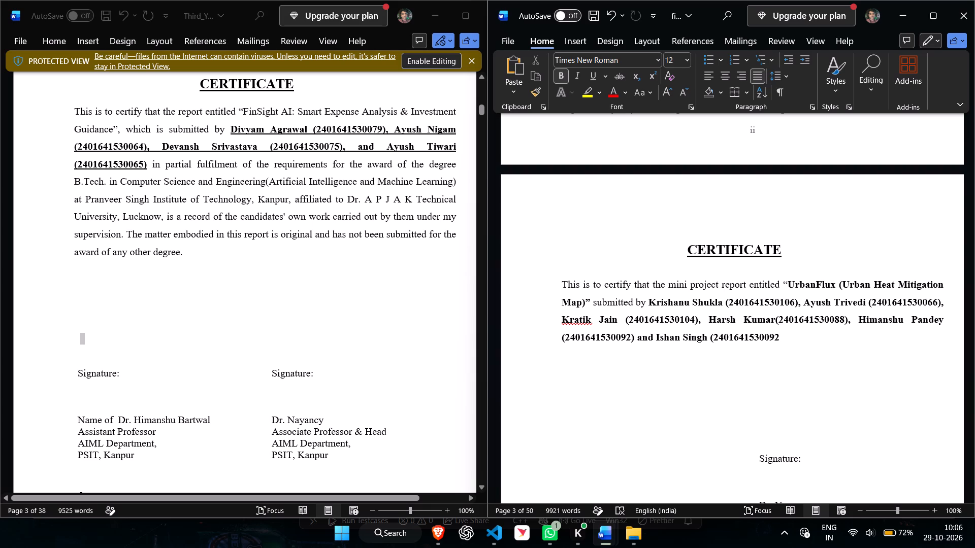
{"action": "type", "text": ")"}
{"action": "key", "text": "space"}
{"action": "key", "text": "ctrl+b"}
Copy the FinSight AI Certificate text from "in partial fulfilment" to "any other degree." and paste it after the UrbanFlux team list.
{"action": "left_click", "coordinate": [154, 164]}
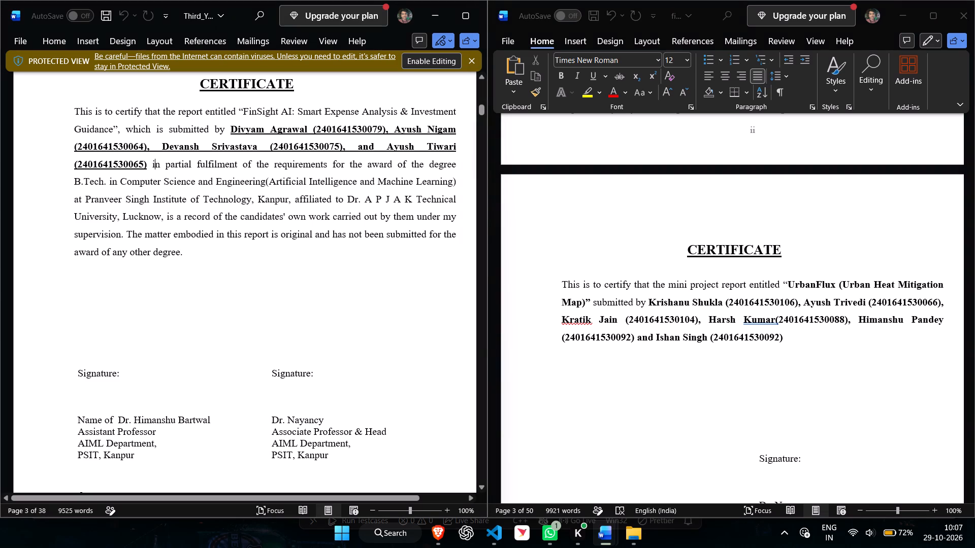
{"action": "key", "text": "Left"}
{"action": "left_click_drag", "start_coordinate": [151, 164], "coordinate": [181, 229]}
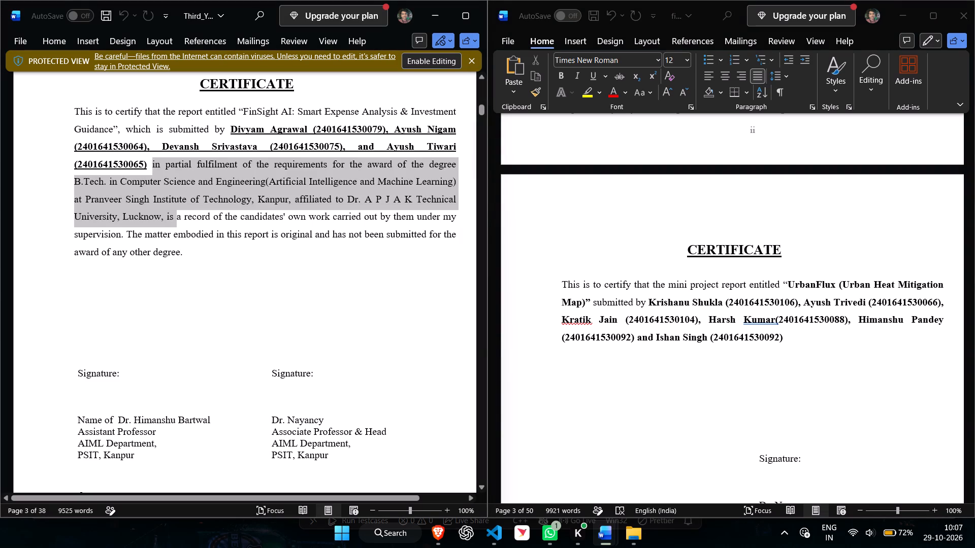
{"action": "left_click_drag", "start_coordinate": [181, 229], "coordinate": [192, 256]}
{"action": "key", "text": "ctrl+c"}
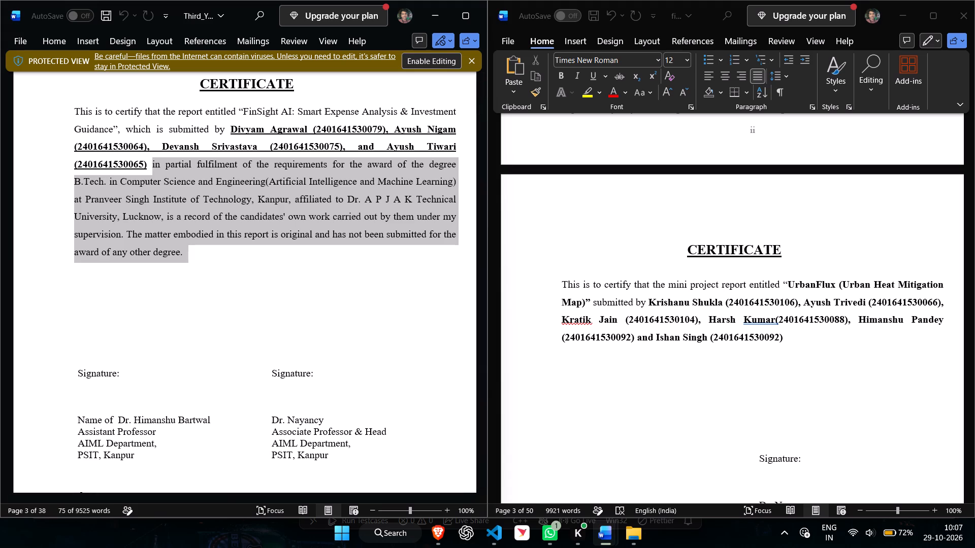
{"action": "left_click", "coordinate": [820, 335]}
{"action": "key", "text": "ctrl+v"}
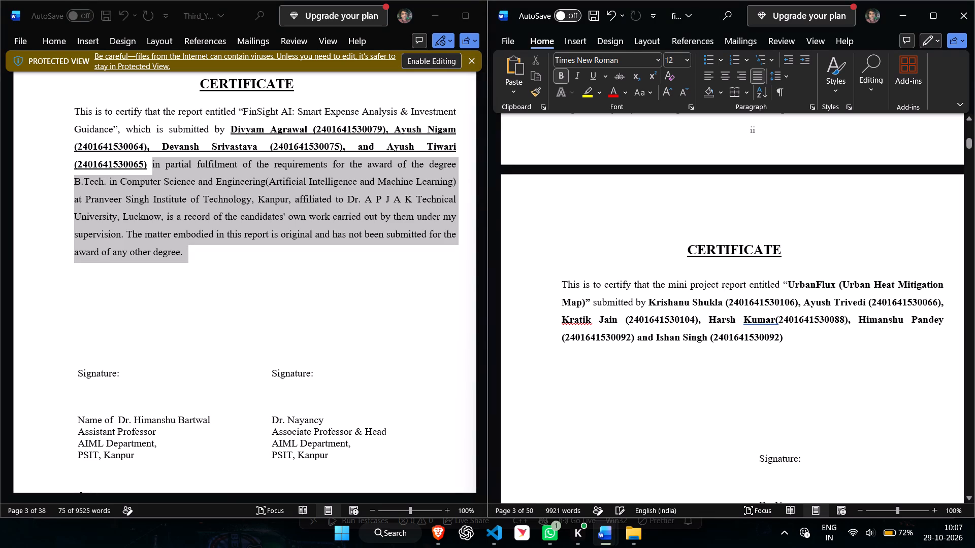
{"action": "key", "text": "ctrl+z"}
{"action": "key", "text": "ctrl+b"}
{"action": "key", "text": "ctrl+v"}
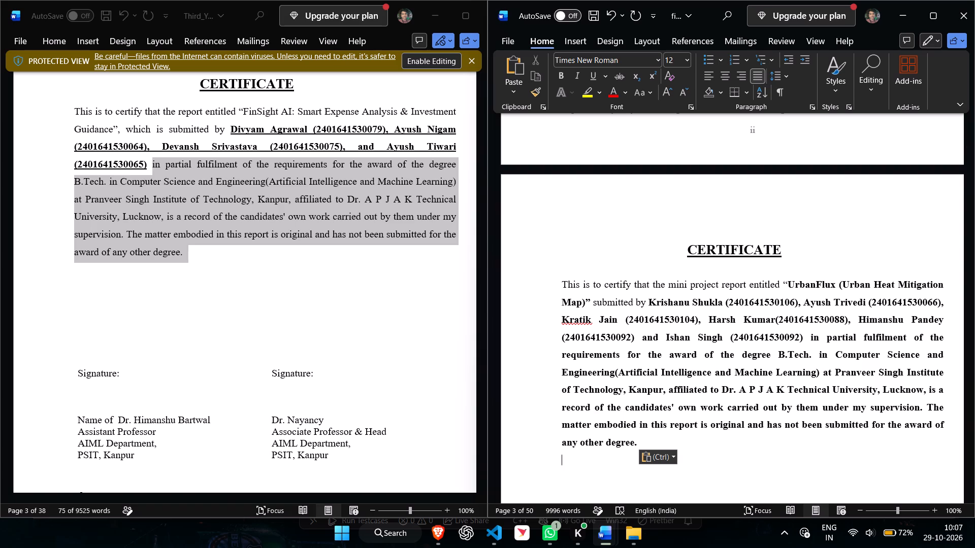
Remove bold from the Certificate text running from "in partial fulfilment" through "any other degree.".
{"action": "key", "text": "ctrl+shift+Up"}
{"action": "key", "text": "Down"}
{"action": "key", "text": "Right"}
{"action": "key", "text": "Up"}
{"action": "key", "text": "Up"}
{"action": "key", "text": "End"}
{"action": "key", "text": "ctrl+shift+Left"}
{"action": "key", "text": "ctrl+shift+Left"}
{"action": "key", "text": "ctrl+shift+Left"}
{"action": "key", "text": "ctrl+shift+Left"}
{"action": "key", "text": "ctrl+shift+Left"}
{"action": "key", "text": "ctrl+shift+Left"}
{"action": "key", "text": "ctrl+shift+Left"}
{"action": "key", "text": "ctrl+shift+Left"}
{"action": "key", "text": "ctrl+shift+Left"}
{"action": "key", "text": "ctrl+shift+Left"}
{"action": "key", "text": "ctrl+shift+Left"}
{"action": "key", "text": "ctrl+shift+Left"}
{"action": "key", "text": "ctrl+shift+Left"}
{"action": "key", "text": "ctrl+shift+Left"}
{"action": "key", "text": "ctrl+shift+Left"}
{"action": "key", "text": "ctrl+shift+Left"}
{"action": "key", "text": "ctrl+shift+Left"}
{"action": "key", "text": "ctrl+shift+Left"}
{"action": "key", "text": "ctrl+shift+Left"}
{"action": "key", "text": "ctrl+shift+Left"}
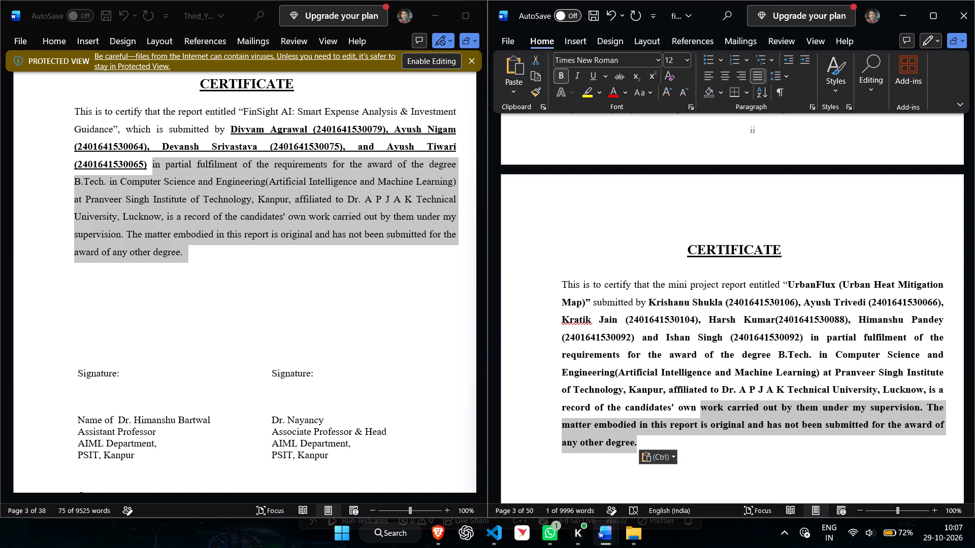
{"action": "key", "text": "ctrl+shift+Left"}
{"action": "key", "text": "ctrl+shift+Left"}
{"action": "key", "text": "ctrl+shift+Left"}
{"action": "key", "text": "ctrl+shift+Left"}
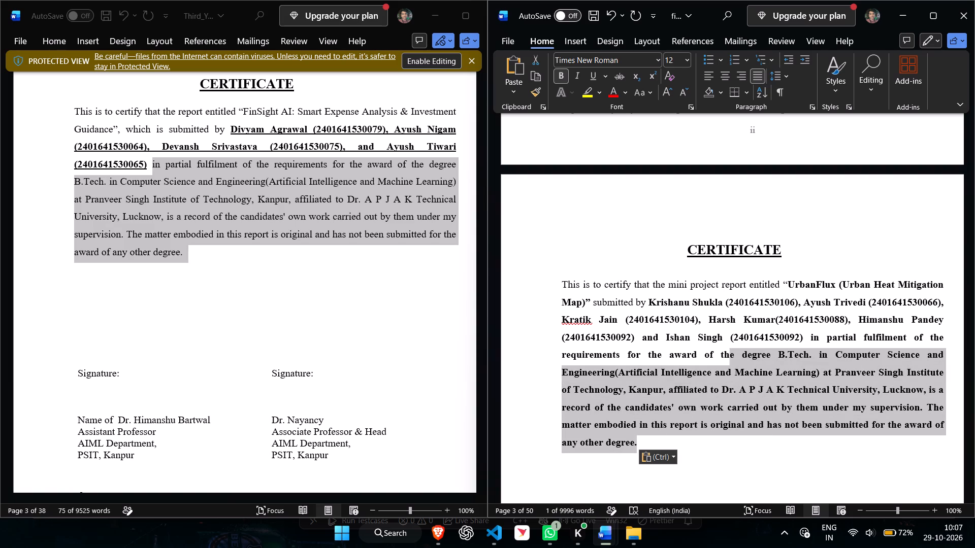
{"action": "key", "text": "ctrl+shift+Left"}
{"action": "key", "text": "ctrl+shift+Left"}
{"action": "key", "text": "ctrl+shift+Left"}
{"action": "key", "text": "ctrl+shift+Left"}
{"action": "key", "text": "ctrl+shift+Left"}
{"action": "key", "text": "ctrl+shift+Left"}
{"action": "key", "text": "ctrl+shift+Left"}
{"action": "key", "text": "ctrl+shift+Left"}
{"action": "key", "text": "ctrl+shift+Left"}
{"action": "key", "text": "ctrl+shift+Left"}
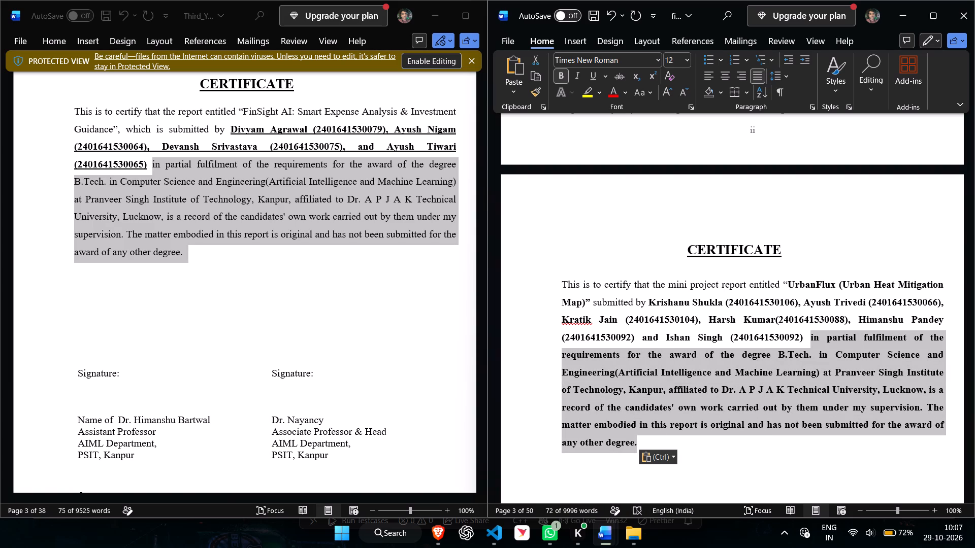
{"action": "key", "text": "ctrl+b"}
{"action": "left_click", "coordinate": [866, 457]}
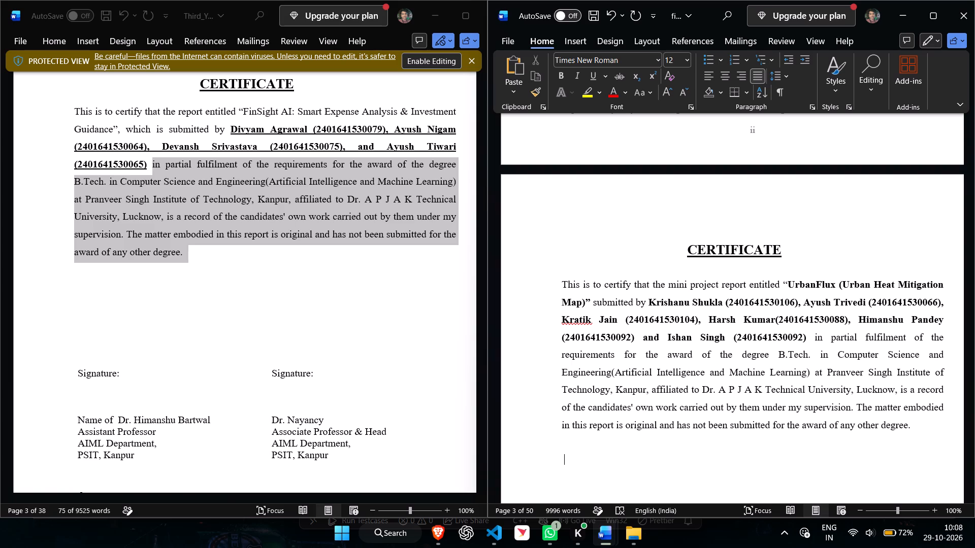
{"action": "left_click", "coordinate": [720, 453]}
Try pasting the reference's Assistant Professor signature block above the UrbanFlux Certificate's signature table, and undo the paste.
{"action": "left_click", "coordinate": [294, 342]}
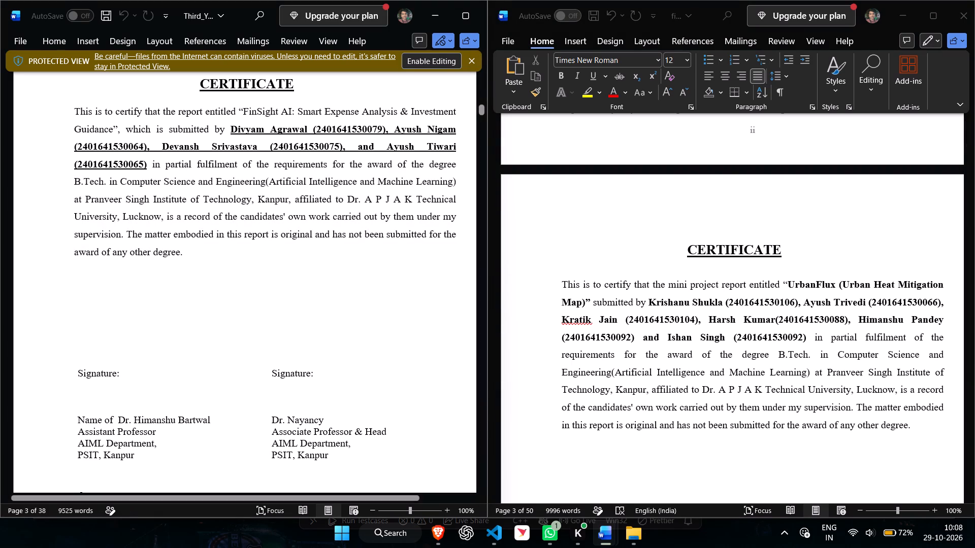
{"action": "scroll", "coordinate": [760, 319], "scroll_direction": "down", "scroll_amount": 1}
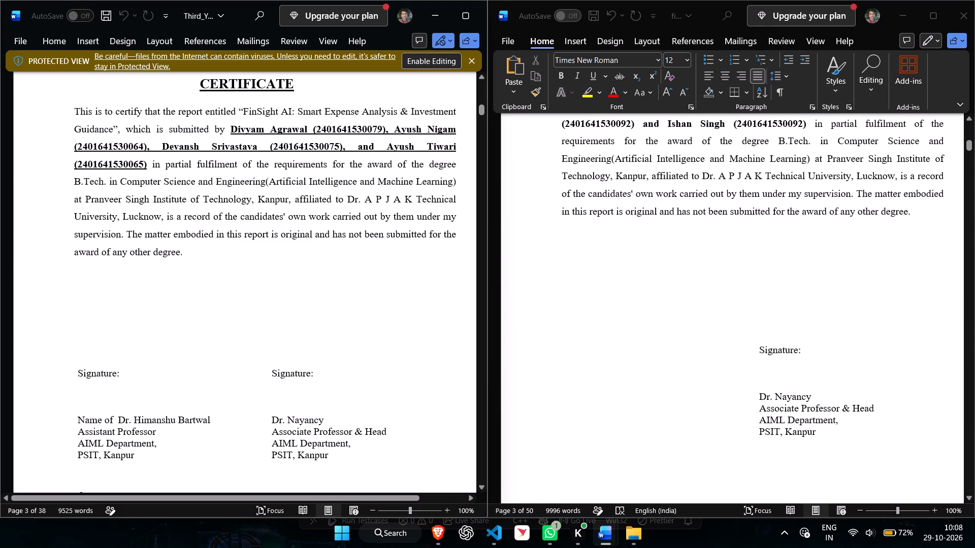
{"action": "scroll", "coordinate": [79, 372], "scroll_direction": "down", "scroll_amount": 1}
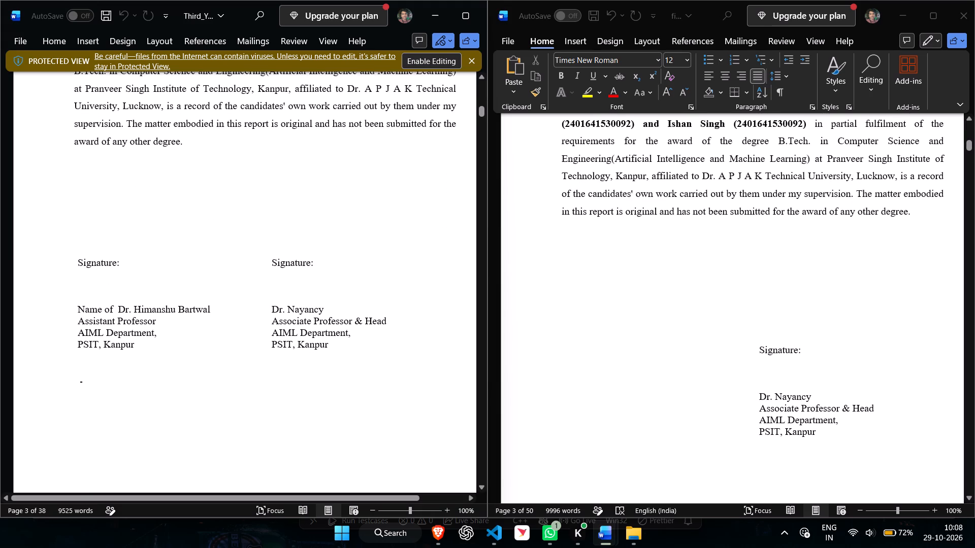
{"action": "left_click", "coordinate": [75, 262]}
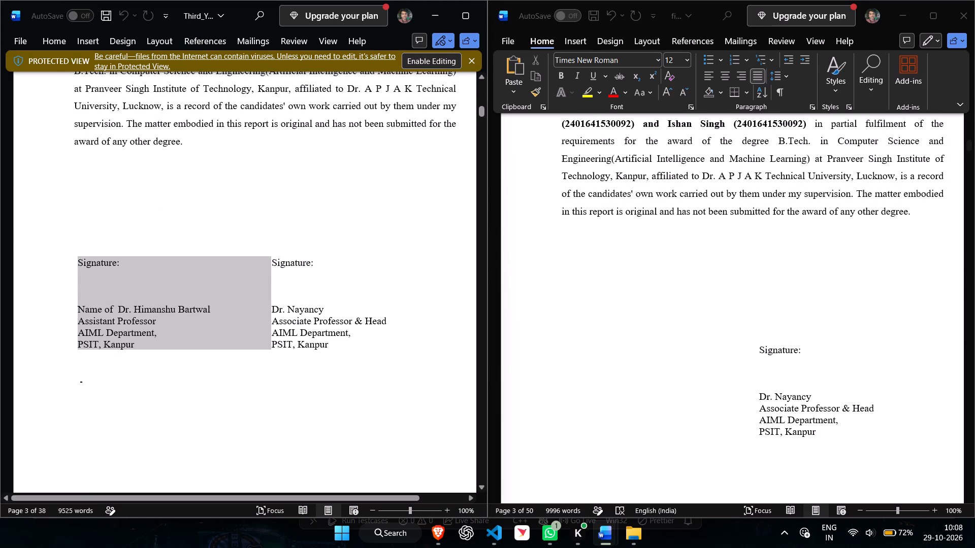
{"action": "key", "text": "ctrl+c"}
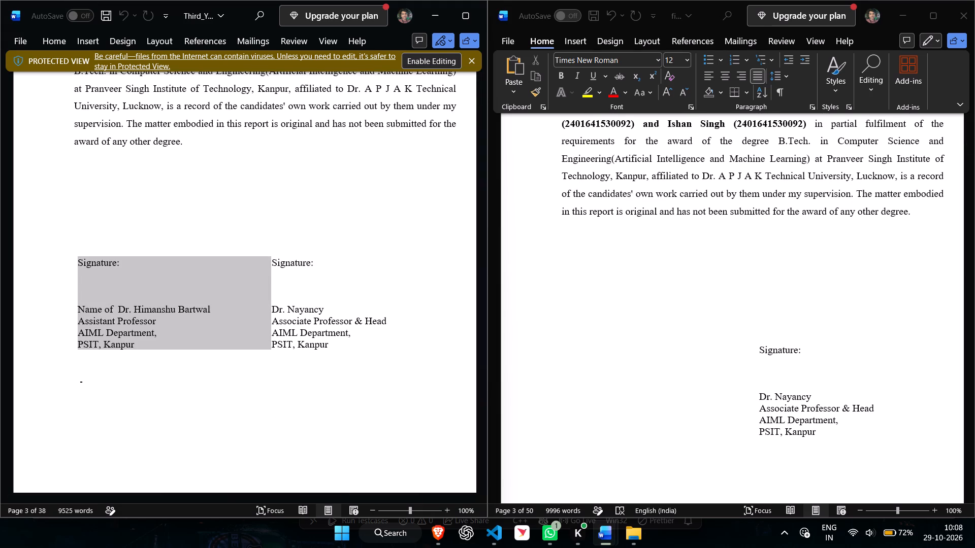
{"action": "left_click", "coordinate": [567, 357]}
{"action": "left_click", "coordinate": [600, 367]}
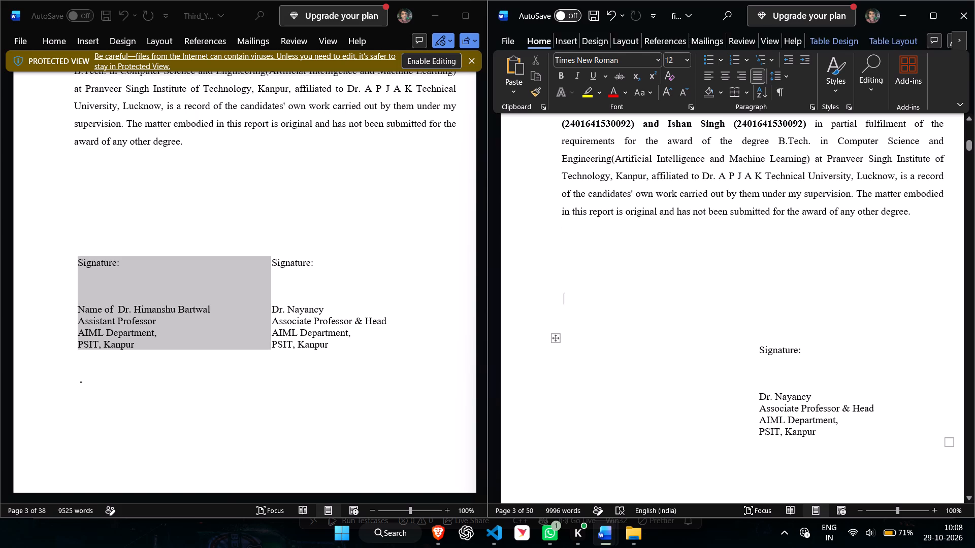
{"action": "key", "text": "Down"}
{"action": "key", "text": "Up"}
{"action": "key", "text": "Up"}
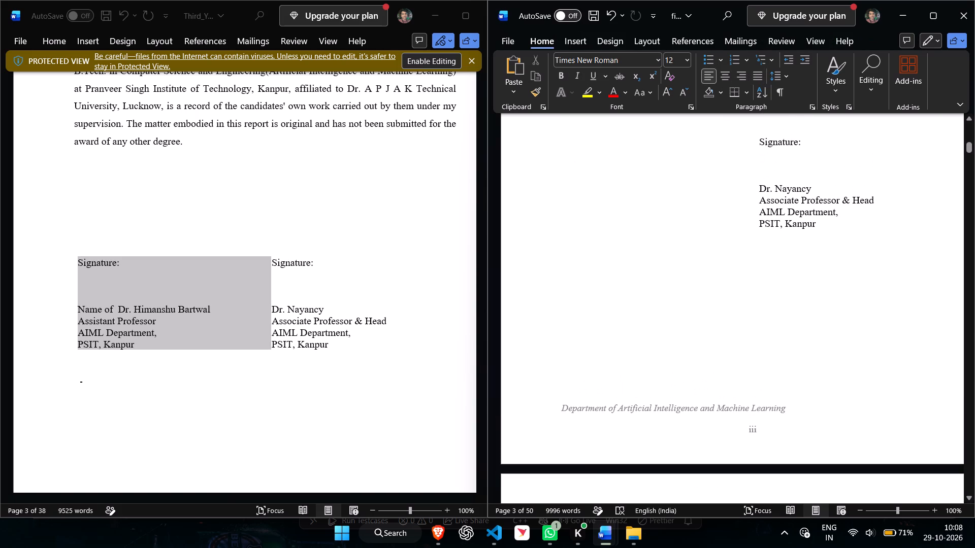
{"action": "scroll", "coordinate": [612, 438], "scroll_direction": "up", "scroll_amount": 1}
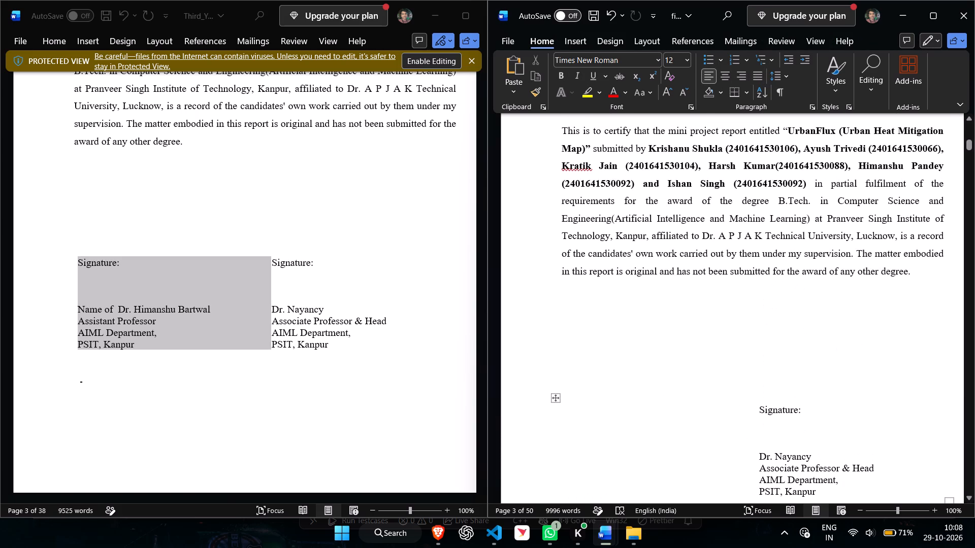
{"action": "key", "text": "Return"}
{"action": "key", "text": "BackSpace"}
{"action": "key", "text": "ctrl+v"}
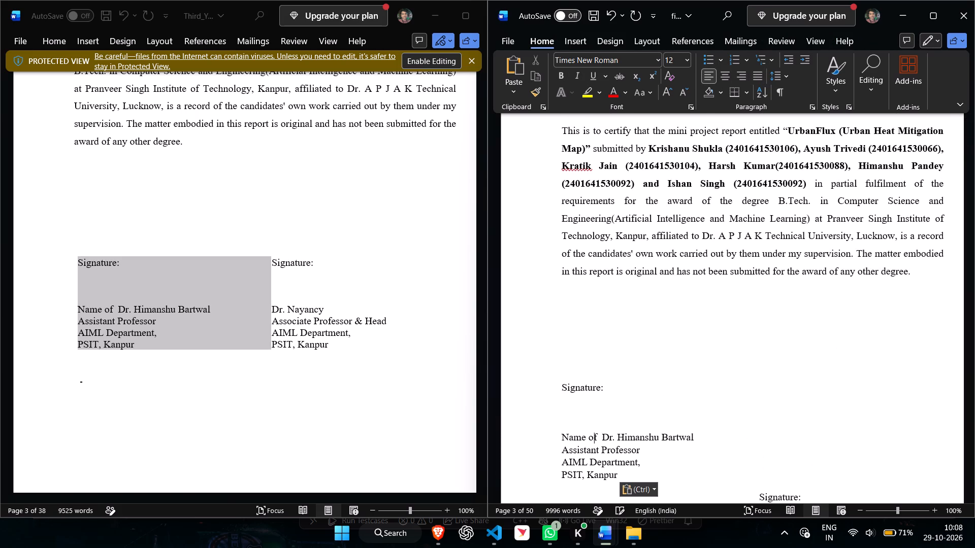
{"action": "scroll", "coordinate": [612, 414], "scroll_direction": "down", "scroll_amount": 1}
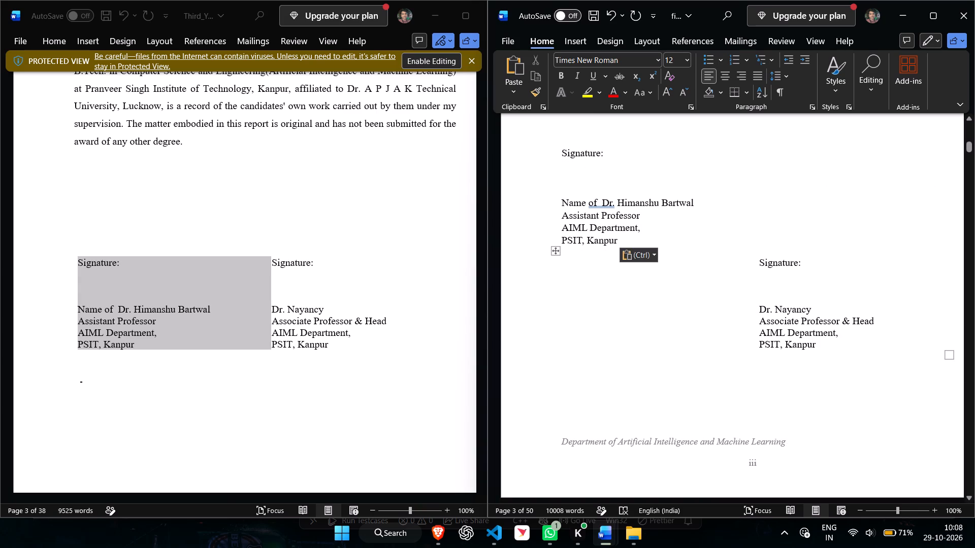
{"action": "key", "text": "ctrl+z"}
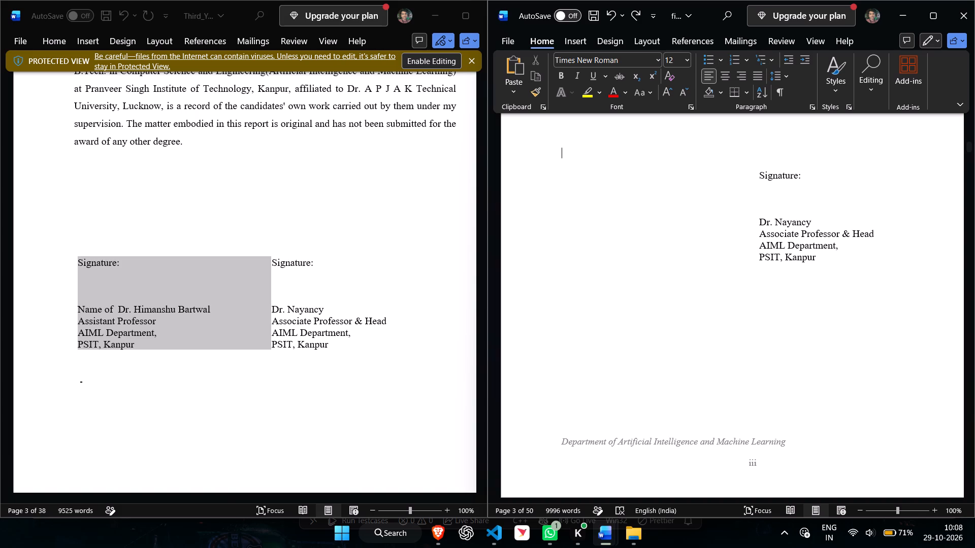
Delete the existing signature table with the Associate Professor & Head block from the UrbanFlux Certificate page.
{"action": "left_click", "coordinate": [676, 277]}
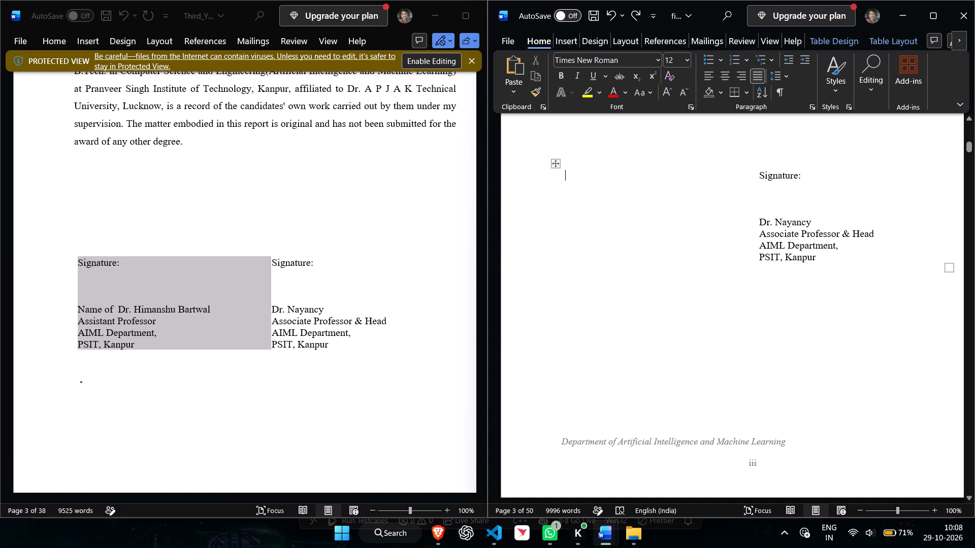
{"action": "left_click_drag", "start_coordinate": [746, 159], "coordinate": [854, 280]}
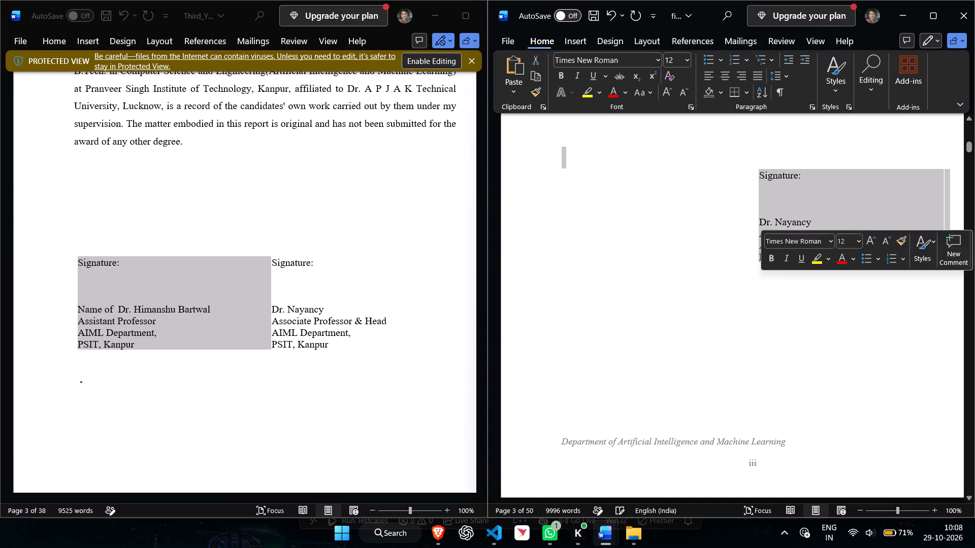
{"action": "key", "text": "BackSpace"}
{"action": "scroll", "coordinate": [854, 280], "scroll_direction": "up", "scroll_amount": 2}
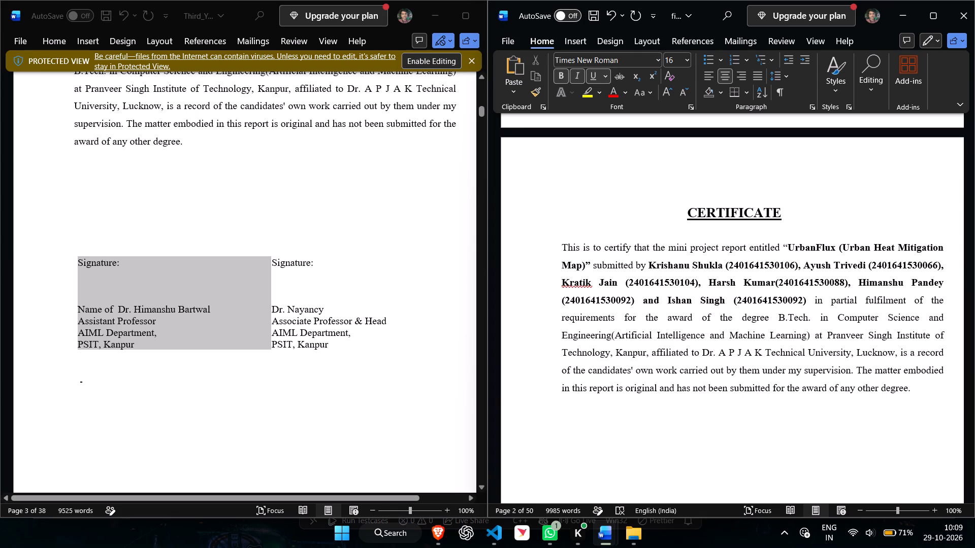
Copy the FinSight Certificate's two-column signature table with both professors' blocks into the blank space below the UrbanFlux Certificate paragraph.
{"action": "left_click", "coordinate": [199, 314]}
{"action": "left_click_drag", "start_coordinate": [79, 262], "coordinate": [157, 286]}
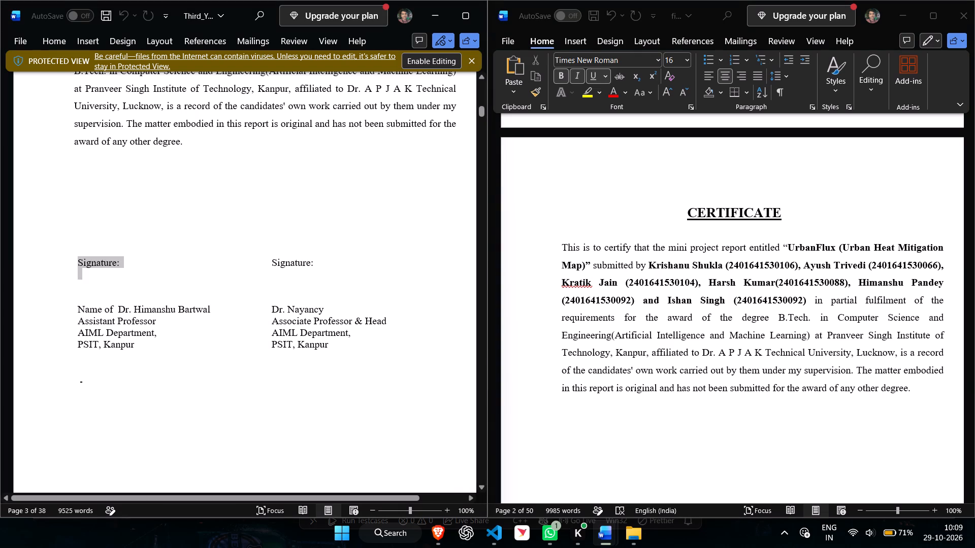
{"action": "left_click_drag", "start_coordinate": [157, 286], "coordinate": [365, 341]}
{"action": "key", "text": "ctrl+c"}
{"action": "scroll", "coordinate": [563, 355], "scroll_direction": "down", "scroll_amount": 1}
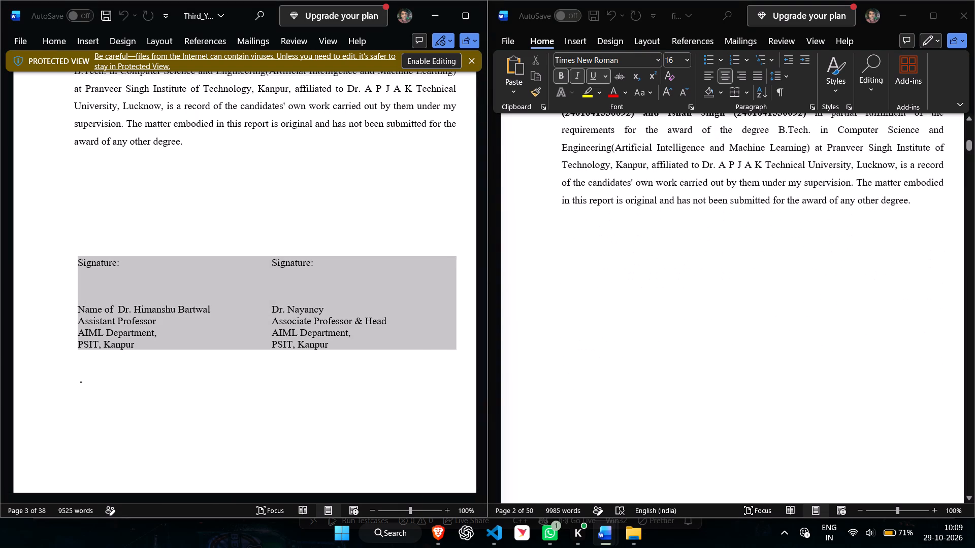
{"action": "left_click", "coordinate": [577, 340]}
{"action": "left_click", "coordinate": [625, 347]}
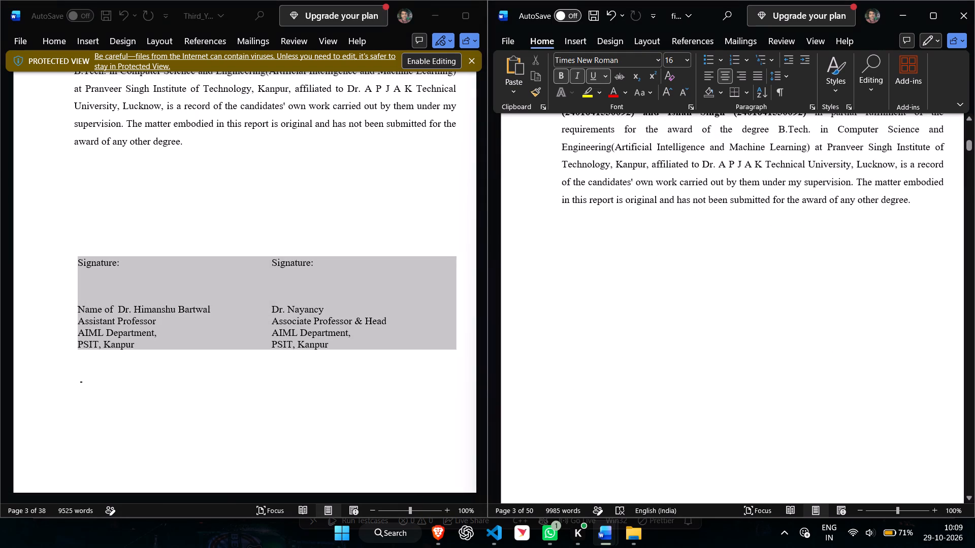
{"action": "key", "text": "ctrl+v"}
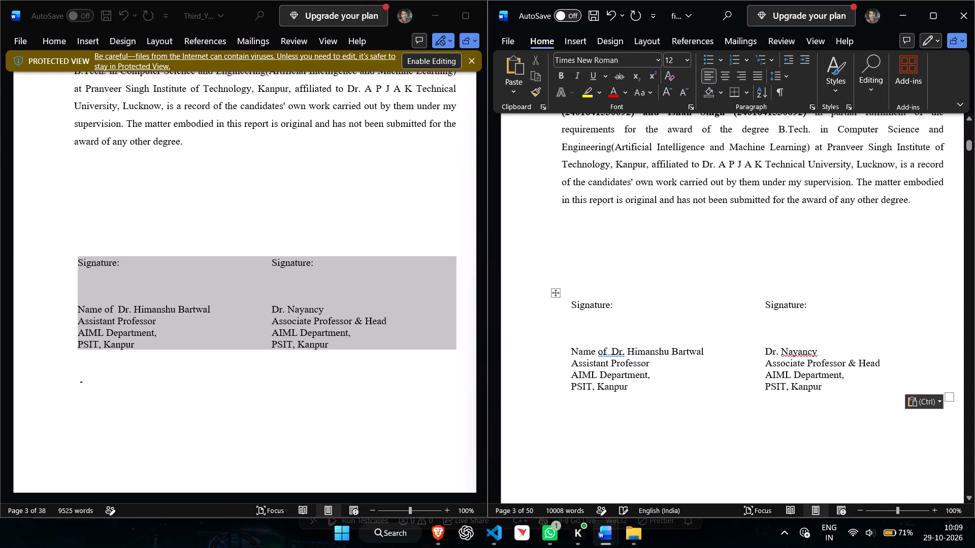
{"action": "left_click", "coordinate": [685, 407]}
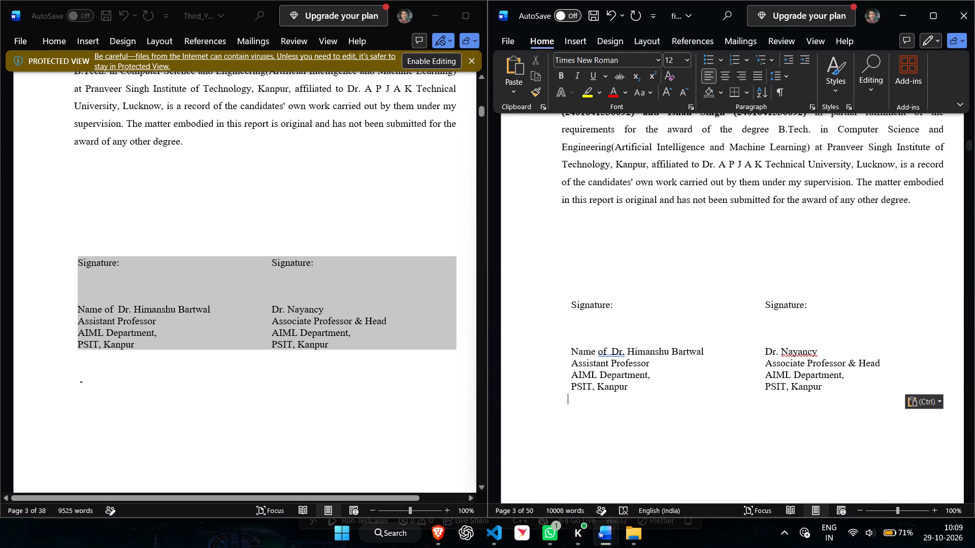
Remove the words "Name of" before the Assistant Professor's name in the UrbanFlux Certificate's signature table.
{"action": "left_click", "coordinate": [612, 347]}
{"action": "key", "text": "ctrl+BackSpace"}
{"action": "key", "text": "ctrl+BackSpace"}
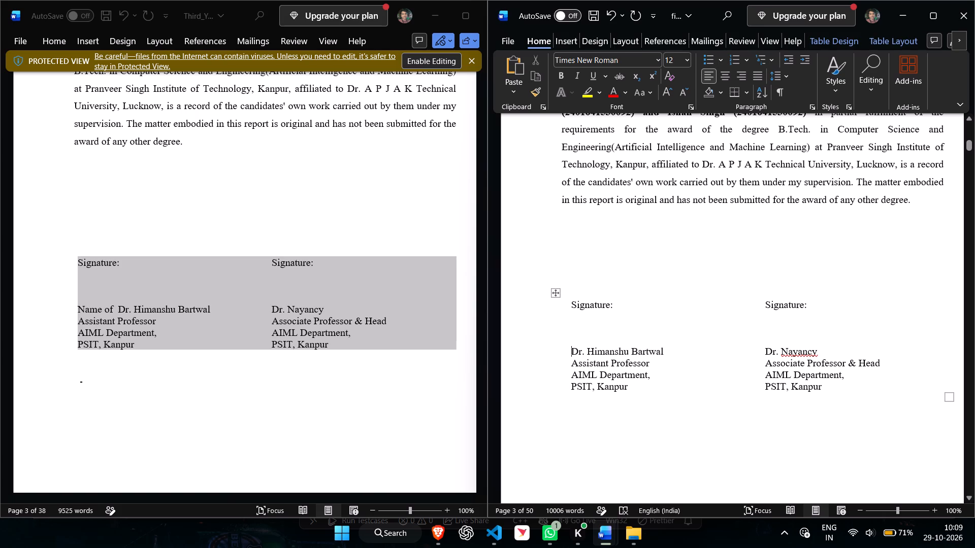
Compare the Acknowledgement pages of the FinSight reference, the UrbanFlux report and the initial Third Year Mini Project Report template.
{"action": "scroll", "coordinate": [706, 389], "scroll_direction": "down", "scroll_amount": 1}
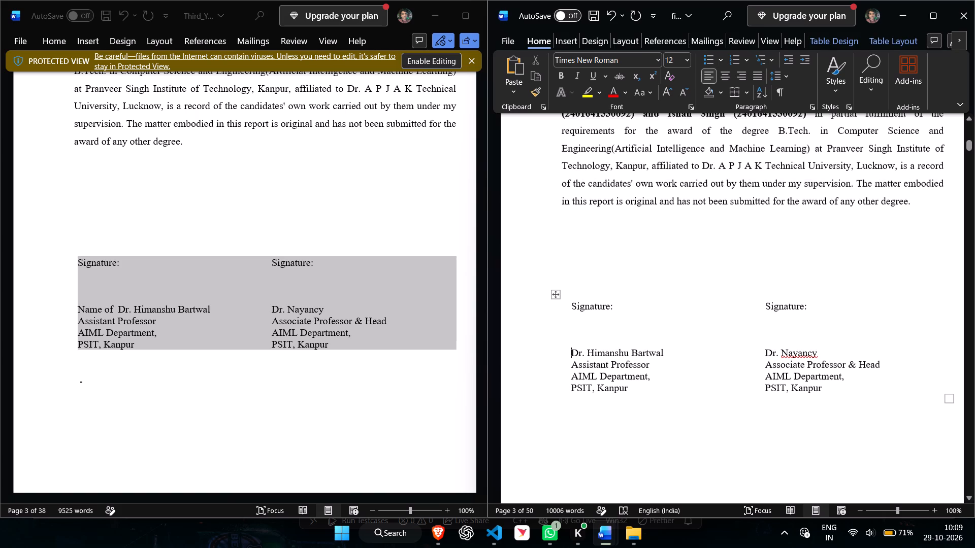
{"action": "scroll", "coordinate": [706, 389], "scroll_direction": "down", "scroll_amount": 1}
{"action": "left_click", "coordinate": [443, 367]}
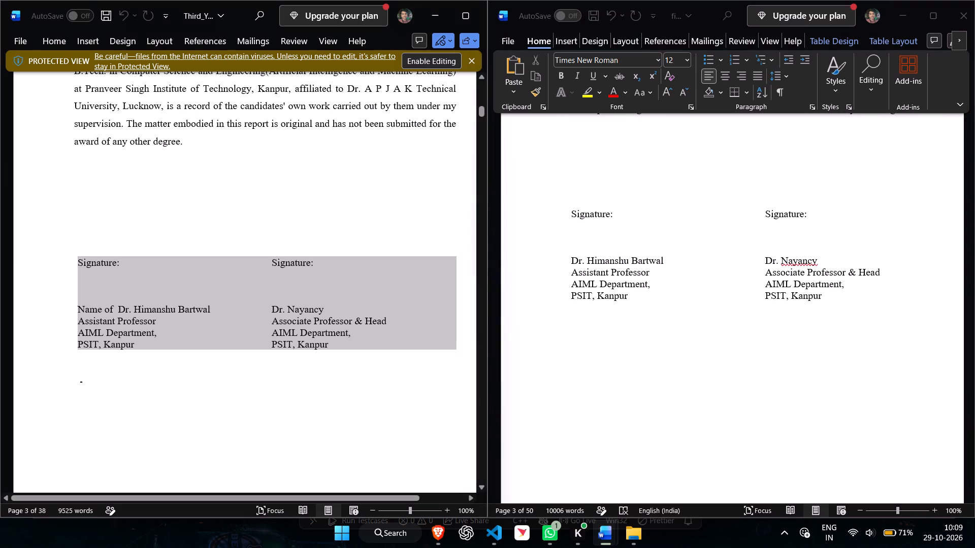
{"action": "scroll", "coordinate": [443, 367], "scroll_direction": "down", "scroll_amount": 5}
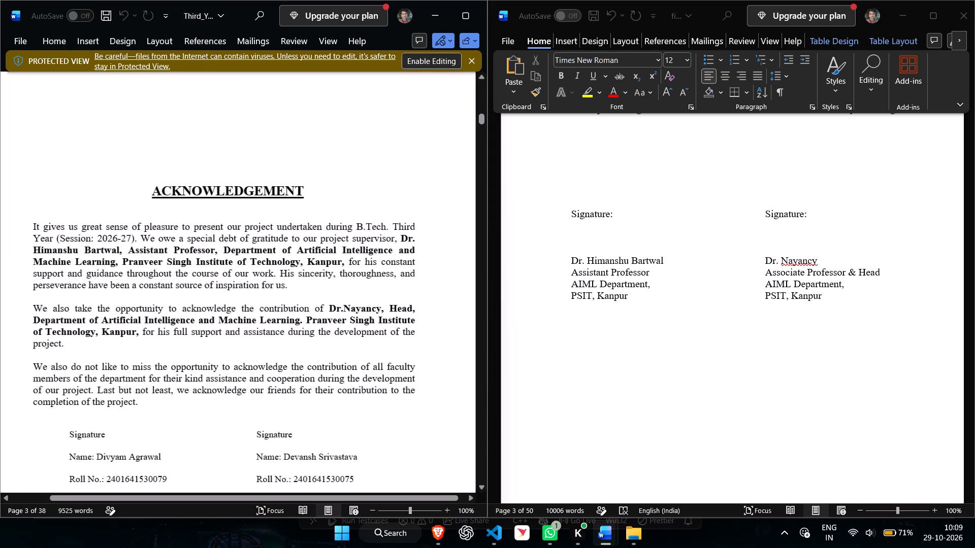
{"action": "scroll", "coordinate": [673, 402], "scroll_direction": "down", "scroll_amount": 4}
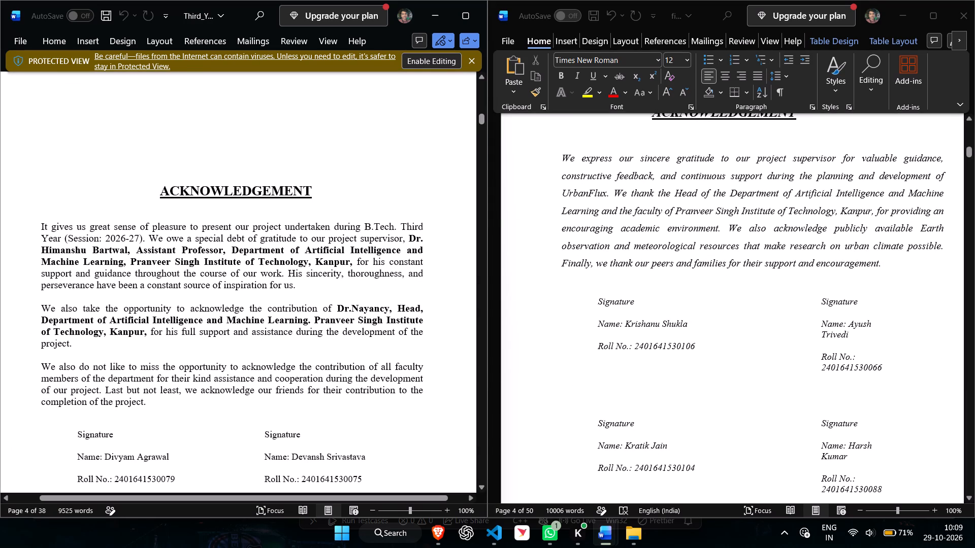
{"action": "scroll", "coordinate": [328, 370], "scroll_direction": "down", "scroll_amount": 1}
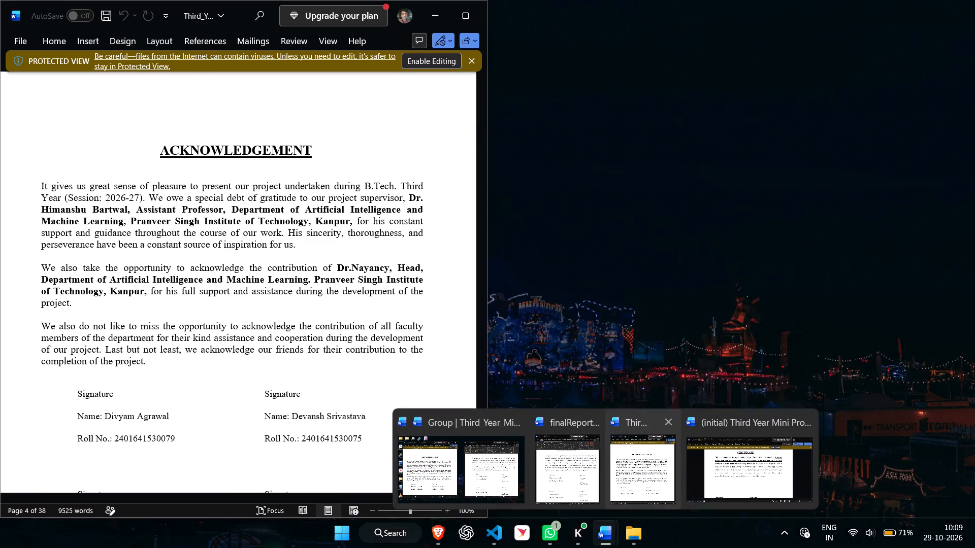
{"action": "left_click", "coordinate": [744, 442]}
{"action": "scroll", "coordinate": [516, 324], "scroll_direction": "down", "scroll_amount": 2}
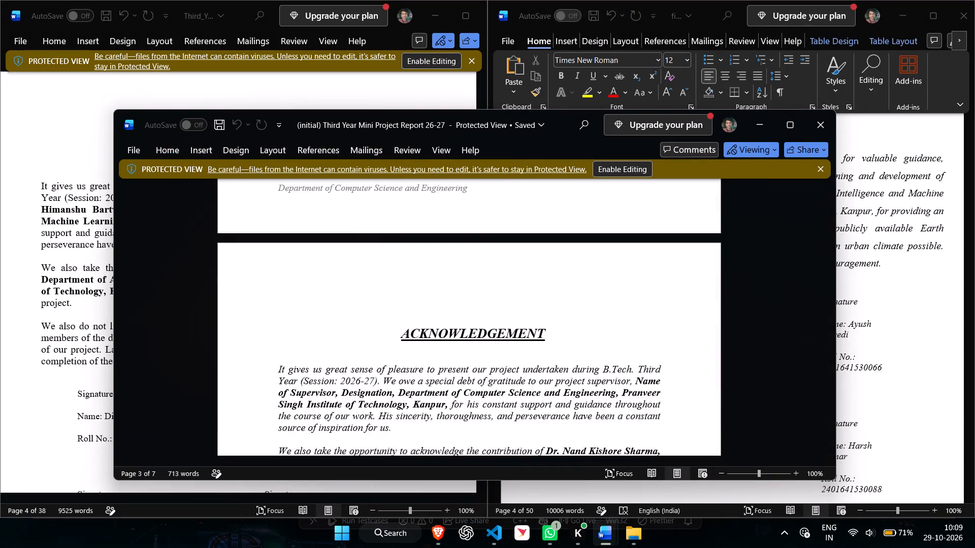
{"action": "scroll", "coordinate": [516, 324], "scroll_direction": "down", "scroll_amount": 2}
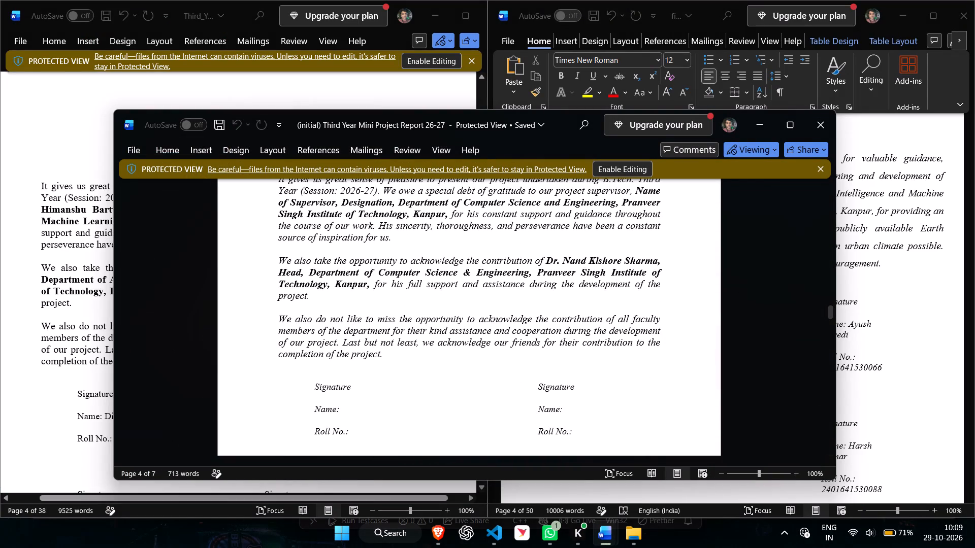
Replace the UrbanFlux Acknowledgement paragraph with the three Acknowledgement paragraphs copied from the FinSight reference.
{"action": "left_click", "coordinate": [21, 319]}
{"action": "left_click", "coordinate": [39, 185]}
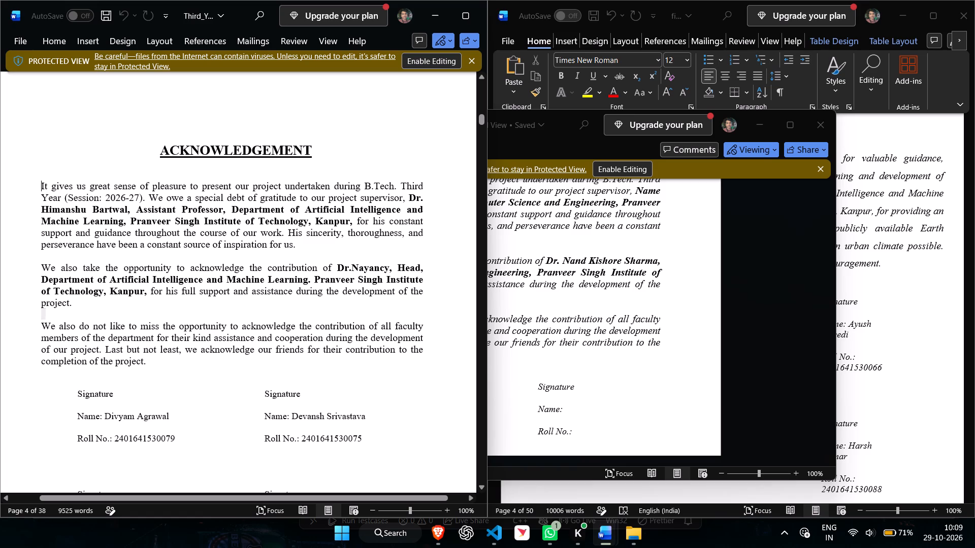
{"action": "left_click_drag", "start_coordinate": [39, 185], "coordinate": [182, 360]}
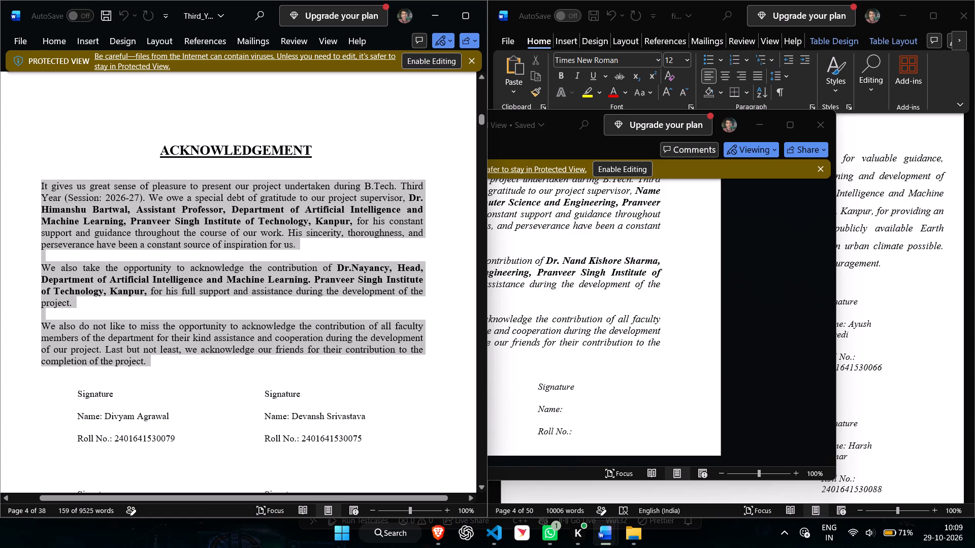
{"action": "key", "text": "ctrl+c"}
{"action": "left_click", "coordinate": [870, 373]}
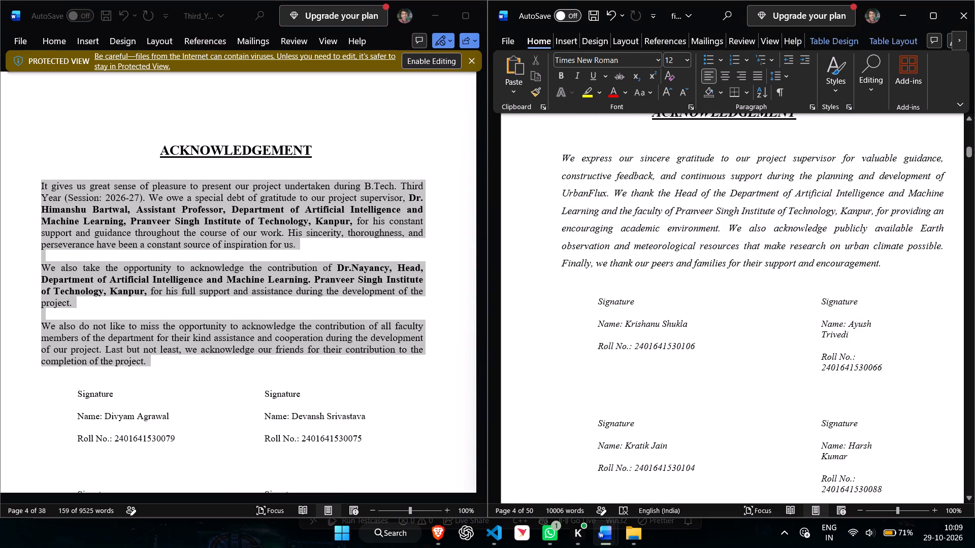
{"action": "left_click", "coordinate": [559, 158]}
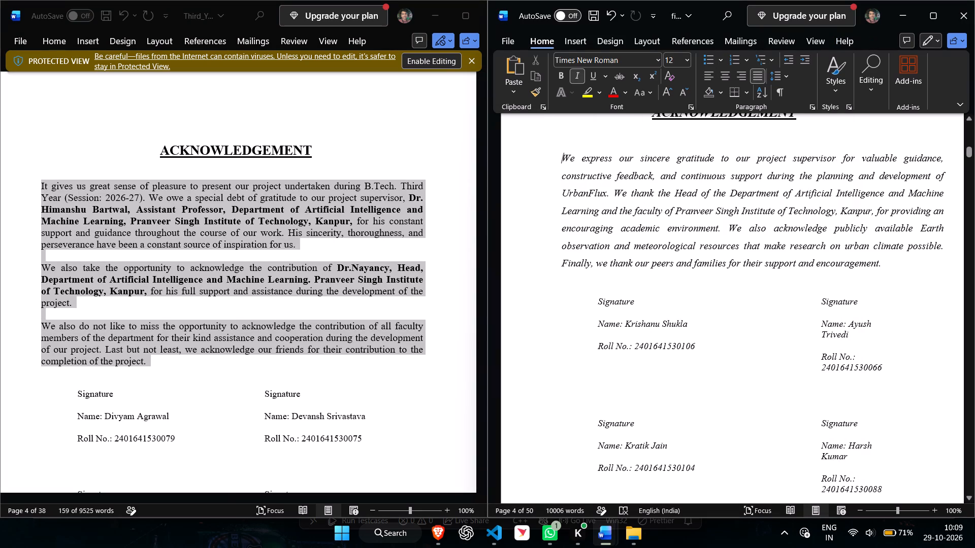
{"action": "left_click_drag", "start_coordinate": [559, 158], "coordinate": [889, 261]}
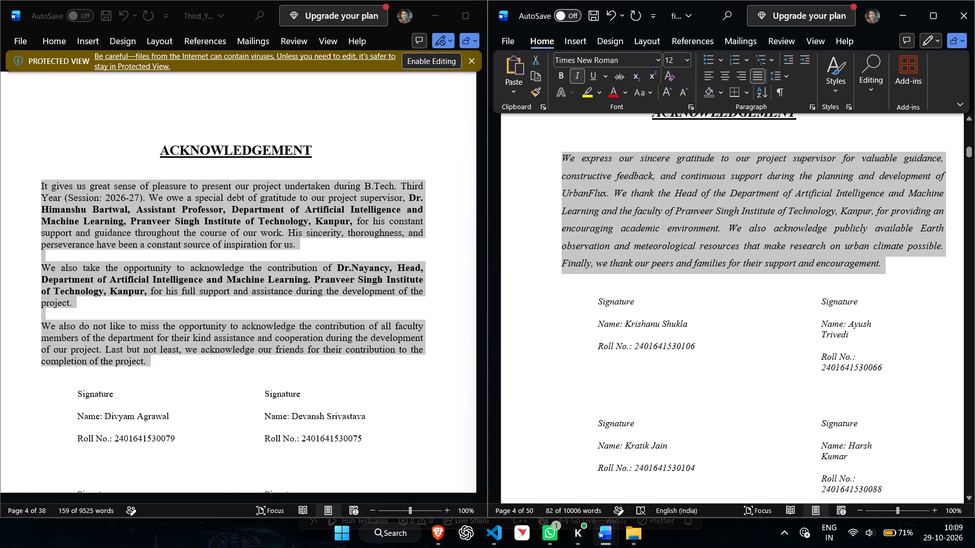
{"action": "key", "text": "ctrl+v"}
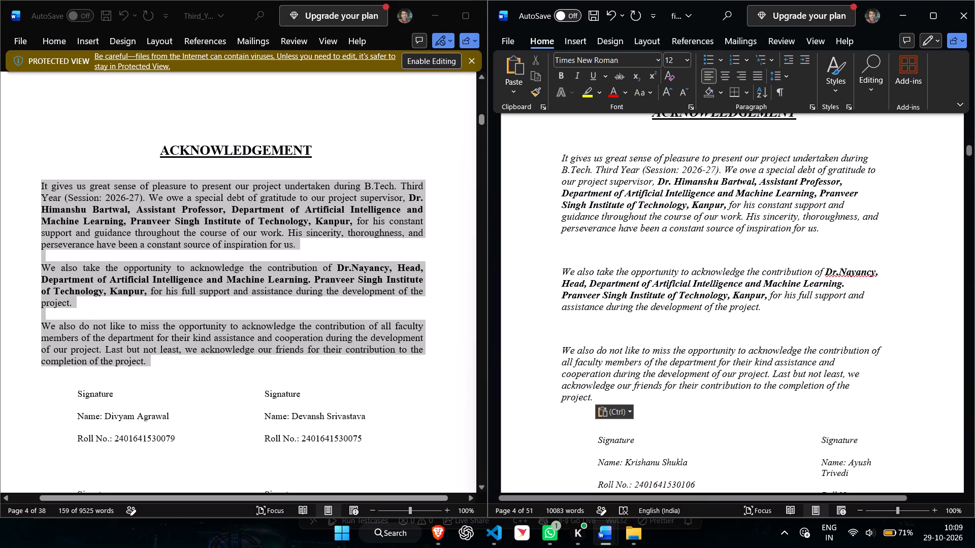
{"action": "left_click", "coordinate": [396, 210]}
{"action": "left_click", "coordinate": [253, 235]}
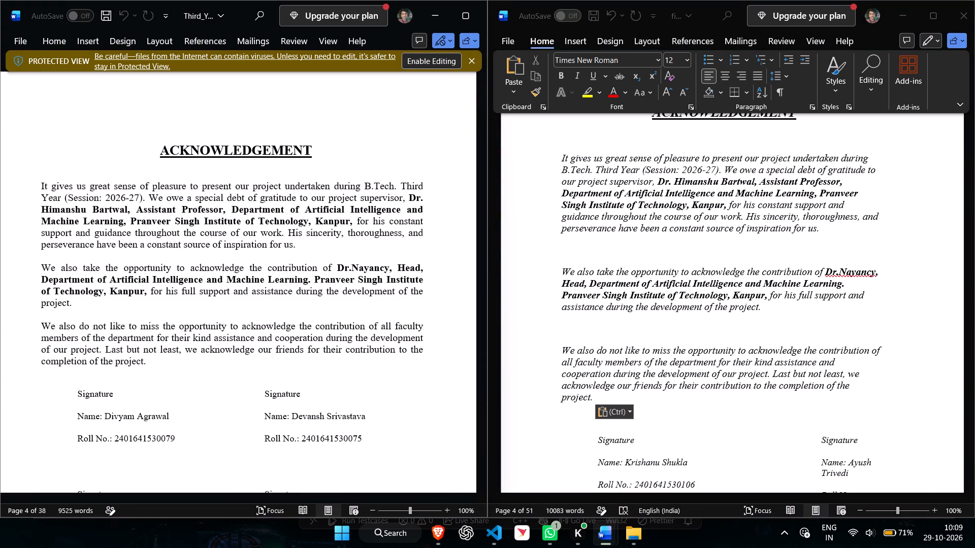
Remove italics from the three pasted Acknowledgement paragraphs in the UrbanFlux report.
{"action": "left_click", "coordinate": [624, 227]}
{"action": "left_click", "coordinate": [624, 227]}
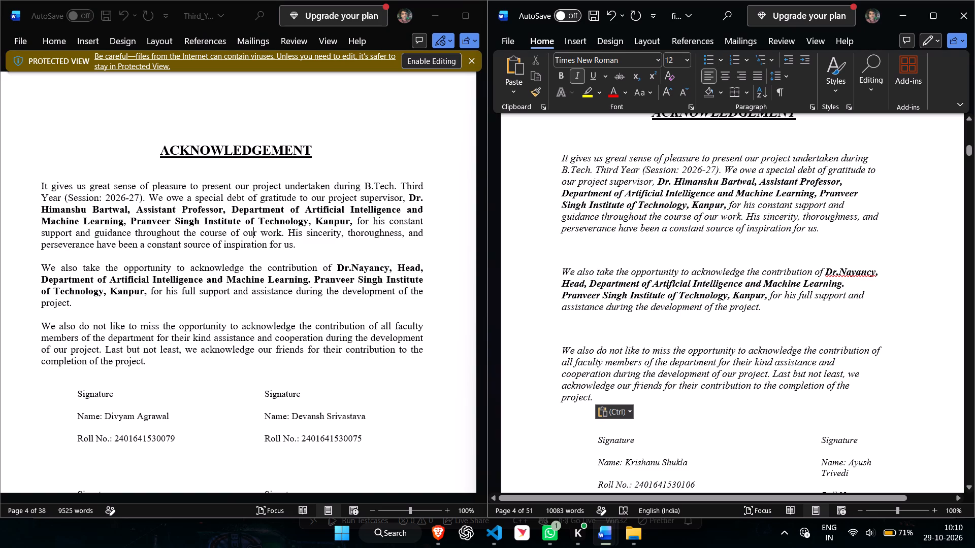
{"action": "left_click_drag", "start_coordinate": [552, 155], "coordinate": [624, 391]}
{"action": "key", "text": "ctrl+i"}
{"action": "left_click", "coordinate": [628, 365]}
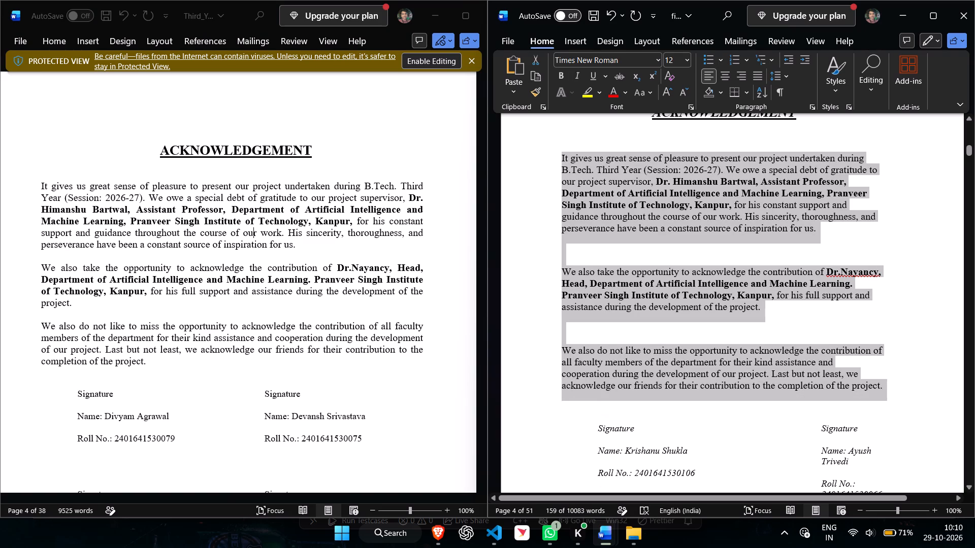
Remove italics from the first two rows of student signature blocks below the UrbanFlux Acknowledgement text.
{"action": "scroll", "coordinate": [628, 365], "scroll_direction": "down", "scroll_amount": 1}
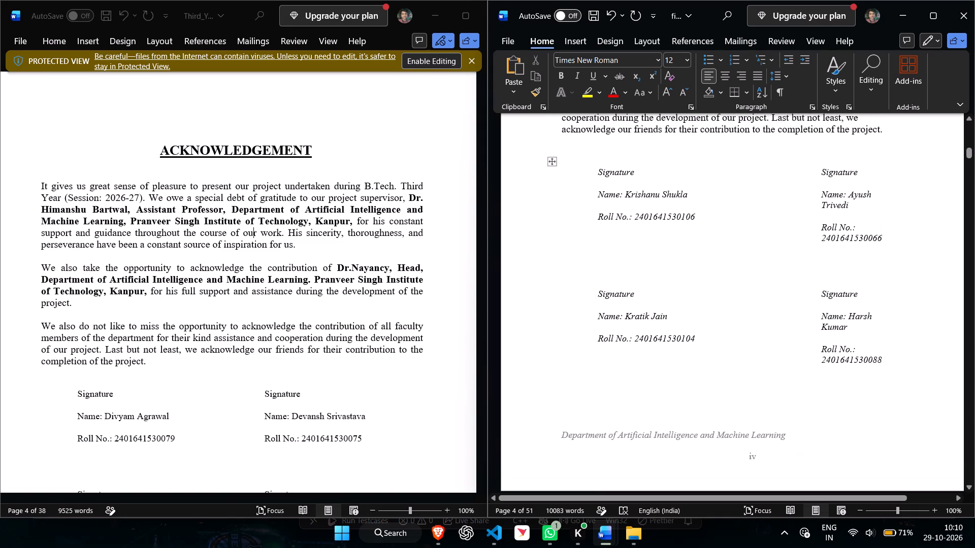
{"action": "left_click_drag", "start_coordinate": [595, 170], "coordinate": [923, 342]}
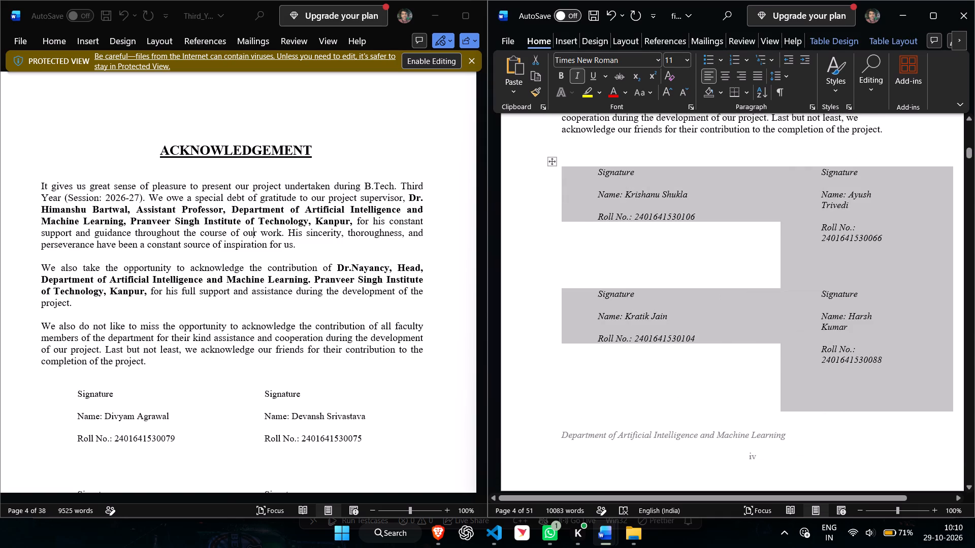
{"action": "key", "text": "ctrl+i"}
{"action": "left_click", "coordinate": [857, 331]}
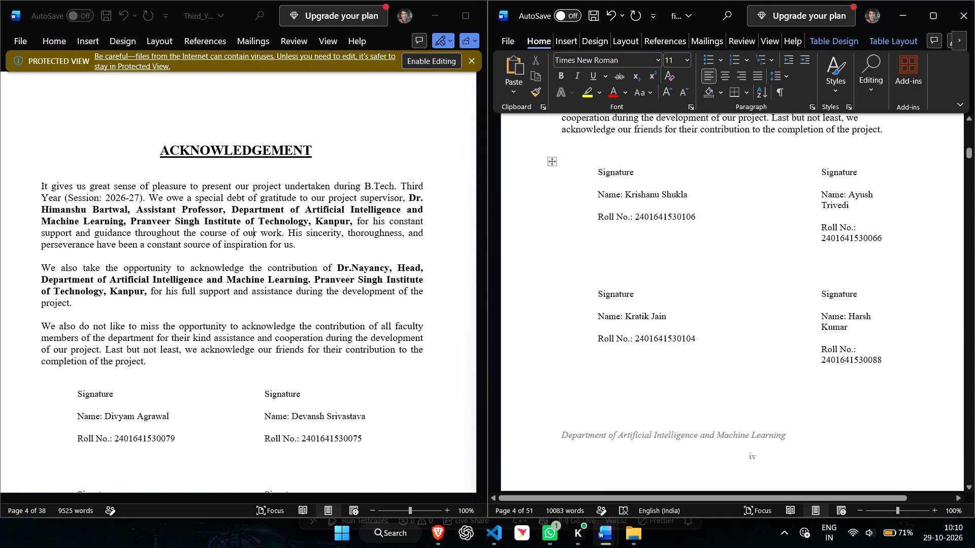
Delete the blank lines separating the three Acknowledgement paragraphs in the UrbanFlux report.
{"action": "scroll", "coordinate": [819, 294], "scroll_direction": "up", "scroll_amount": 2}
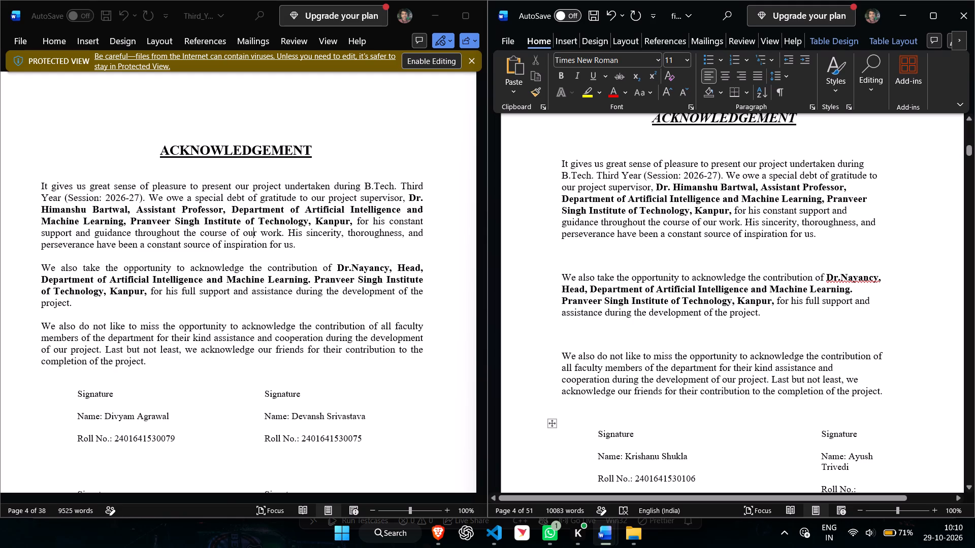
{"action": "left_click", "coordinate": [573, 257]}
{"action": "key", "text": "BackSpace"}
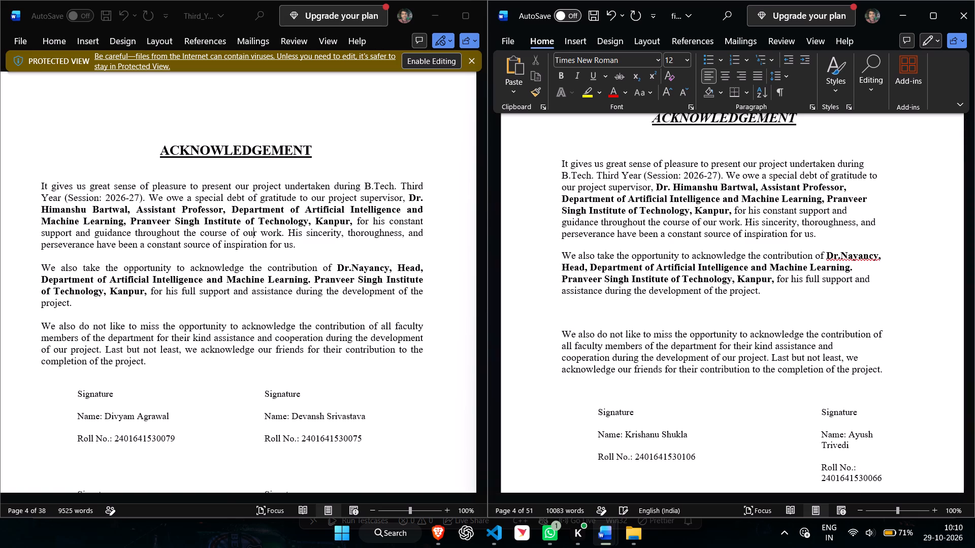
{"action": "left_click", "coordinate": [582, 313]}
{"action": "key", "text": "BackSpace"}
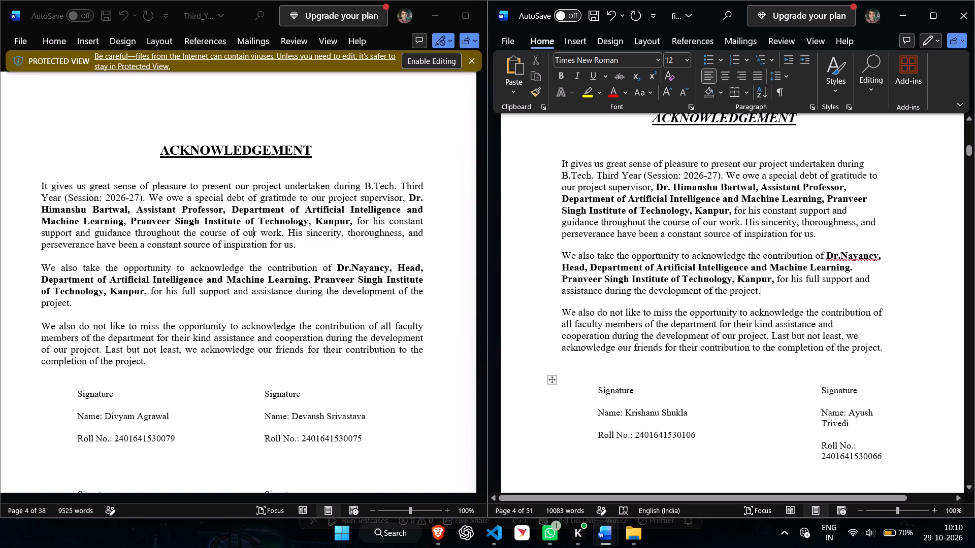
Examine the remaining Acknowledgement signature blocks and the Abstract page in the UrbanFlux report and the FinSight reference.
{"action": "scroll", "coordinate": [649, 385], "scroll_direction": "down", "scroll_amount": 3}
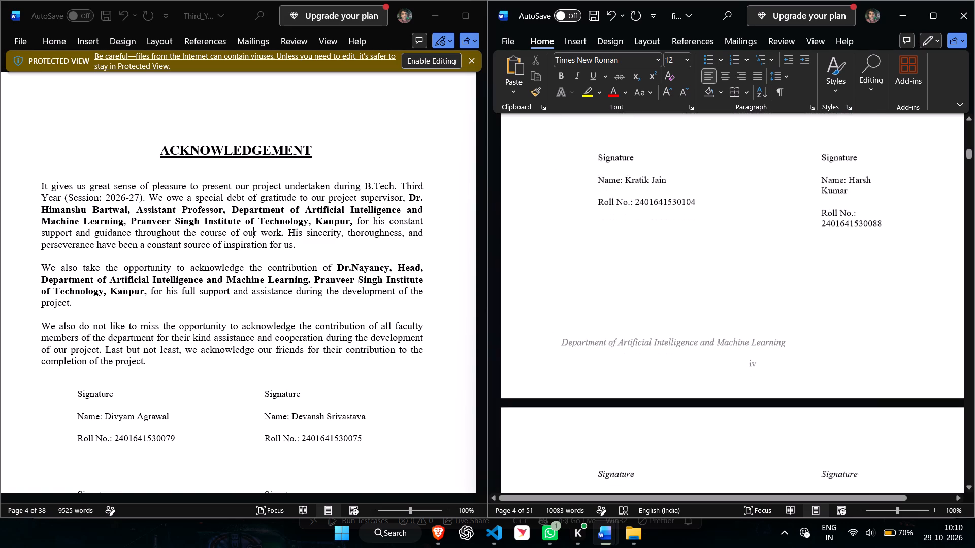
{"action": "scroll", "coordinate": [649, 385], "scroll_direction": "up", "scroll_amount": 1}
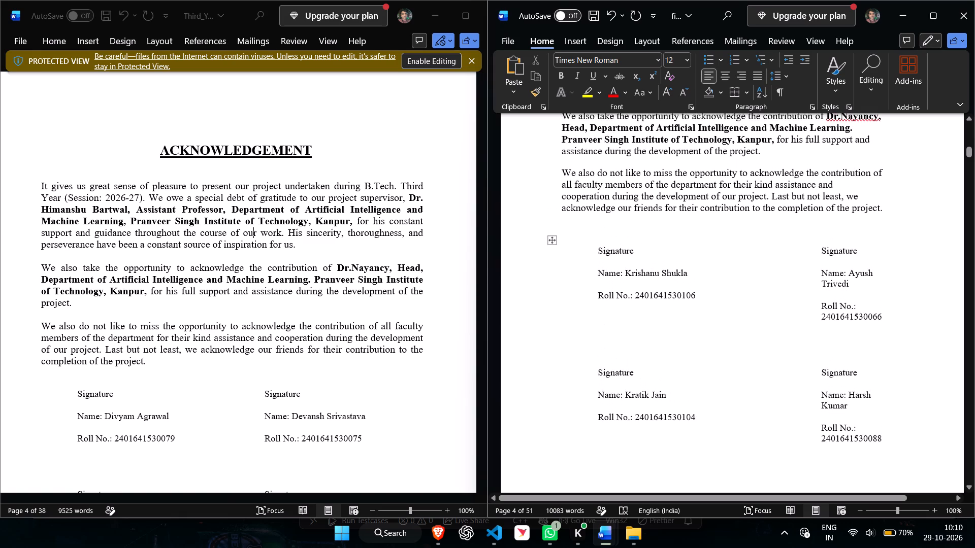
{"action": "scroll", "coordinate": [649, 385], "scroll_direction": "down", "scroll_amount": 3}
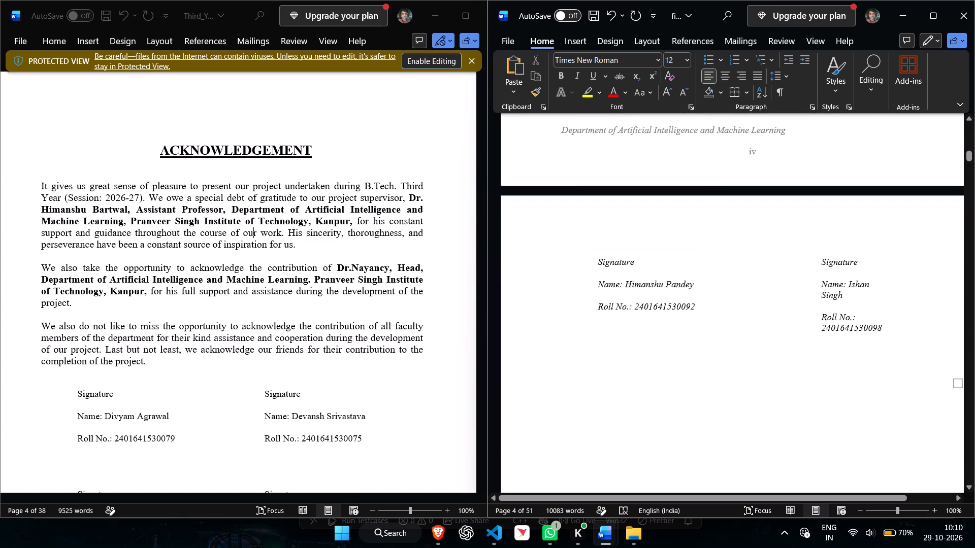
{"action": "scroll", "coordinate": [649, 385], "scroll_direction": "down", "scroll_amount": 3}
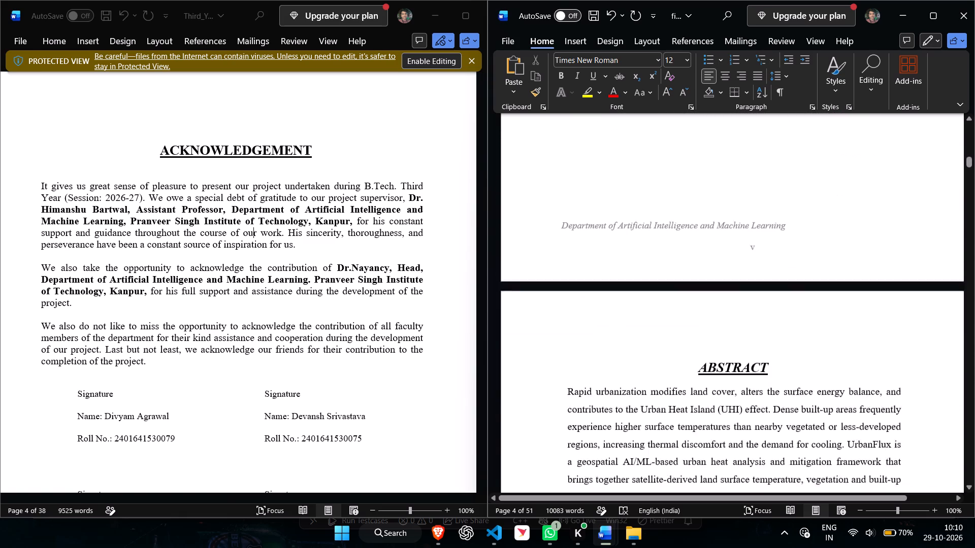
{"action": "scroll", "coordinate": [649, 385], "scroll_direction": "down", "scroll_amount": 1}
{"action": "scroll", "coordinate": [351, 367], "scroll_direction": "down", "scroll_amount": 4}
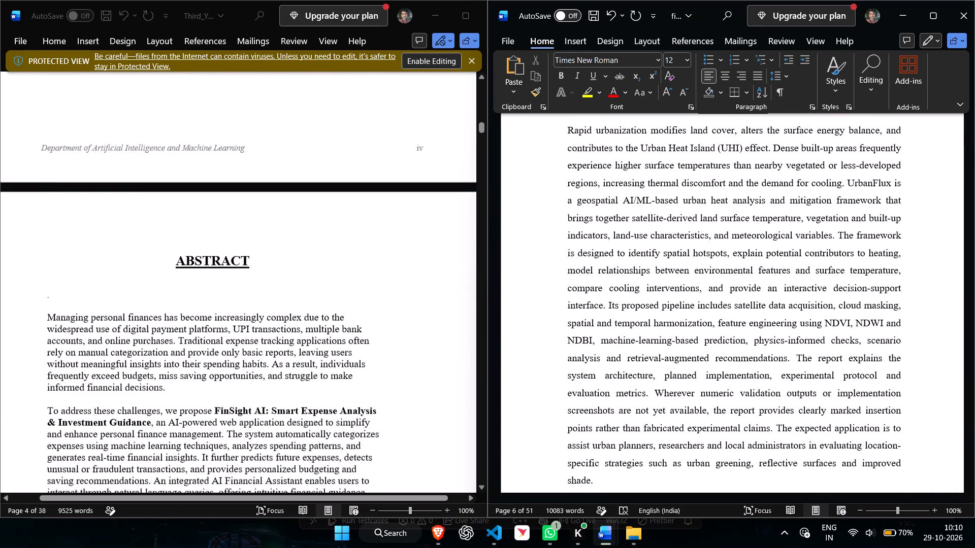
{"action": "scroll", "coordinate": [351, 367], "scroll_direction": "up", "scroll_amount": 3}
{"action": "scroll", "coordinate": [351, 367], "scroll_direction": "down", "scroll_amount": 2}
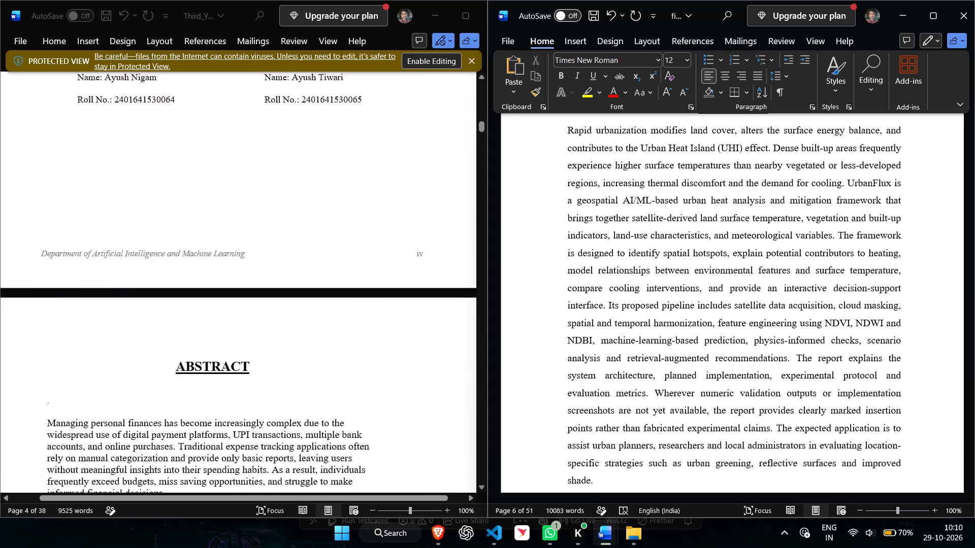
{"action": "scroll", "coordinate": [351, 367], "scroll_direction": "down", "scroll_amount": 1}
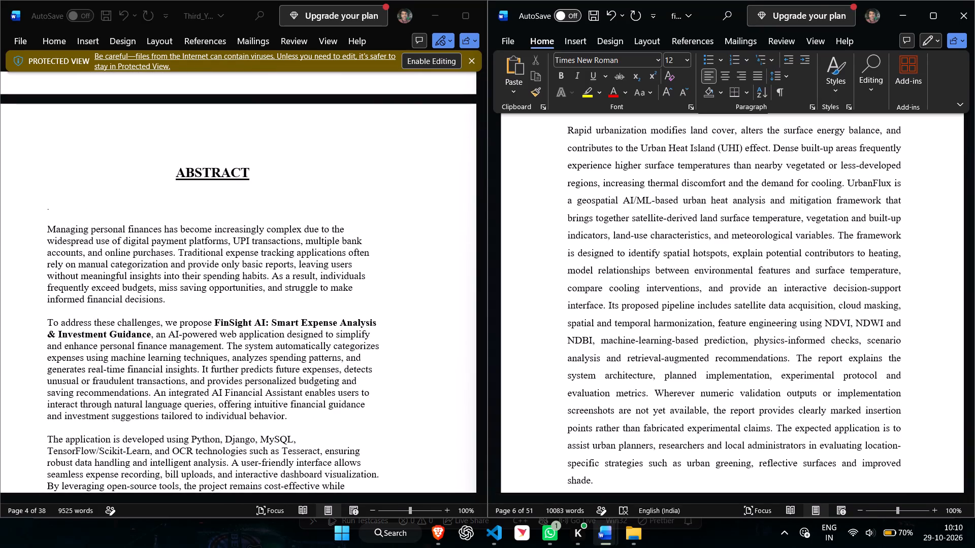
Examine the Acknowledgement page's text style and signature blocks in the initial Third Year Mini Project Report template.
{"action": "left_click", "coordinate": [707, 497]}
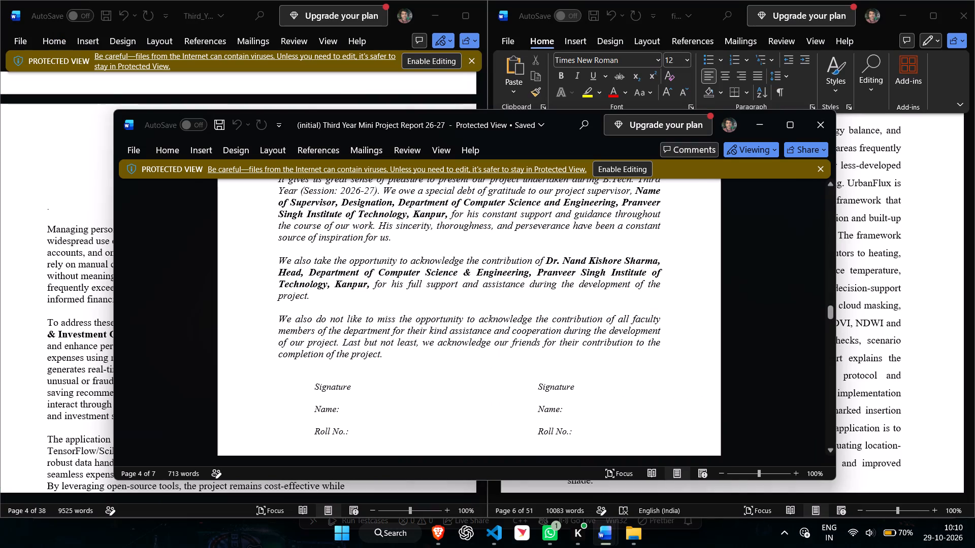
{"action": "scroll", "coordinate": [548, 353], "scroll_direction": "up", "scroll_amount": 1}
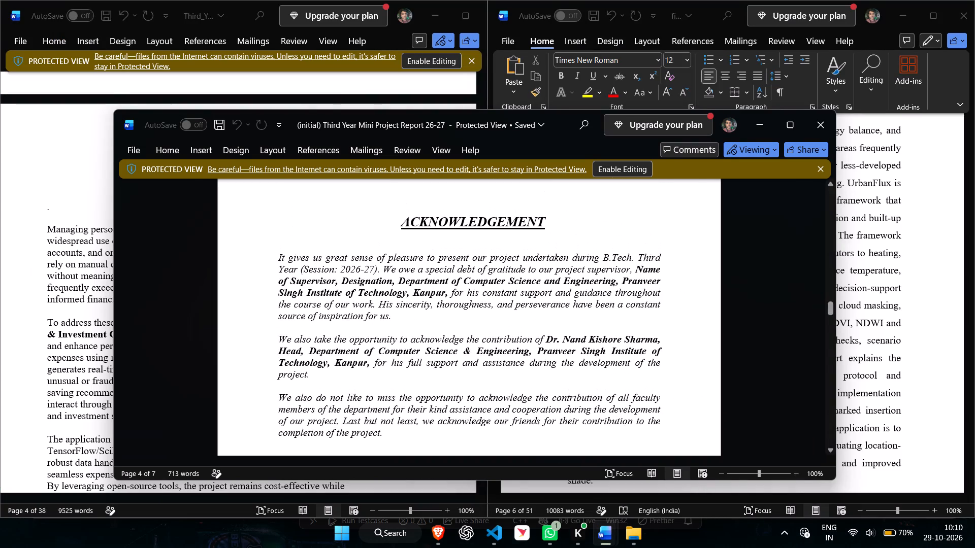
{"action": "left_click", "coordinate": [523, 308]}
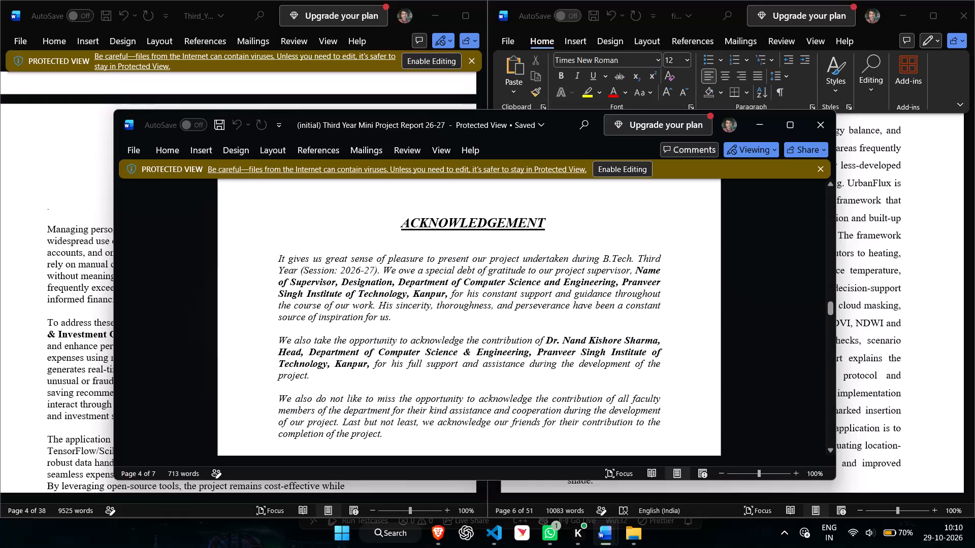
{"action": "scroll", "coordinate": [426, 355], "scroll_direction": "down", "scroll_amount": 1}
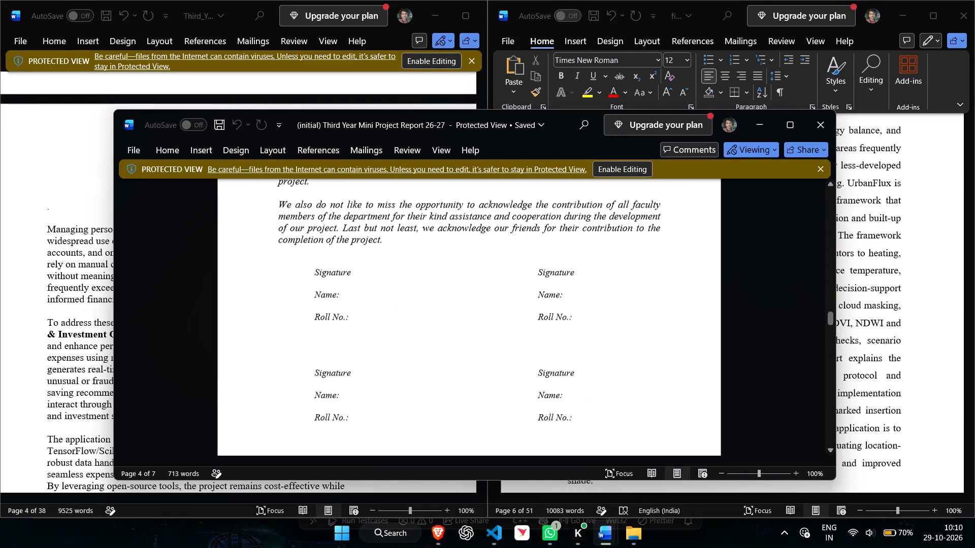
{"action": "scroll", "coordinate": [426, 355], "scroll_direction": "down", "scroll_amount": 5}
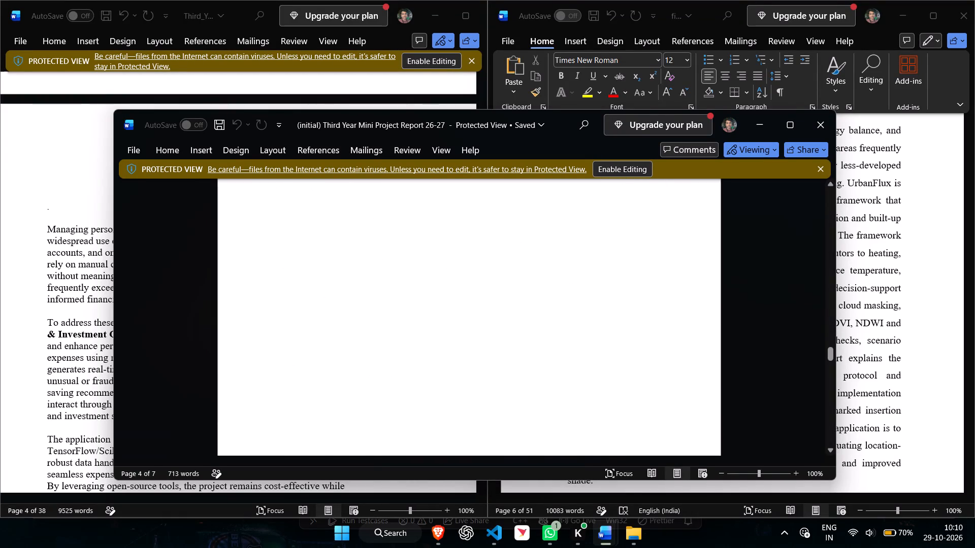
{"action": "scroll", "coordinate": [394, 383], "scroll_direction": "up", "scroll_amount": 5}
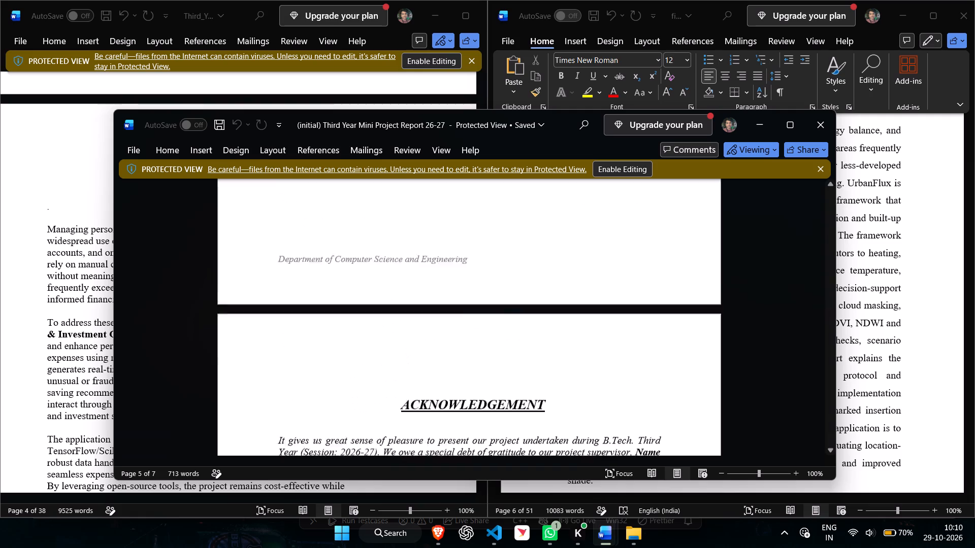
{"action": "scroll", "coordinate": [394, 383], "scroll_direction": "up", "scroll_amount": 2}
{"action": "left_click", "coordinate": [119, 338]}
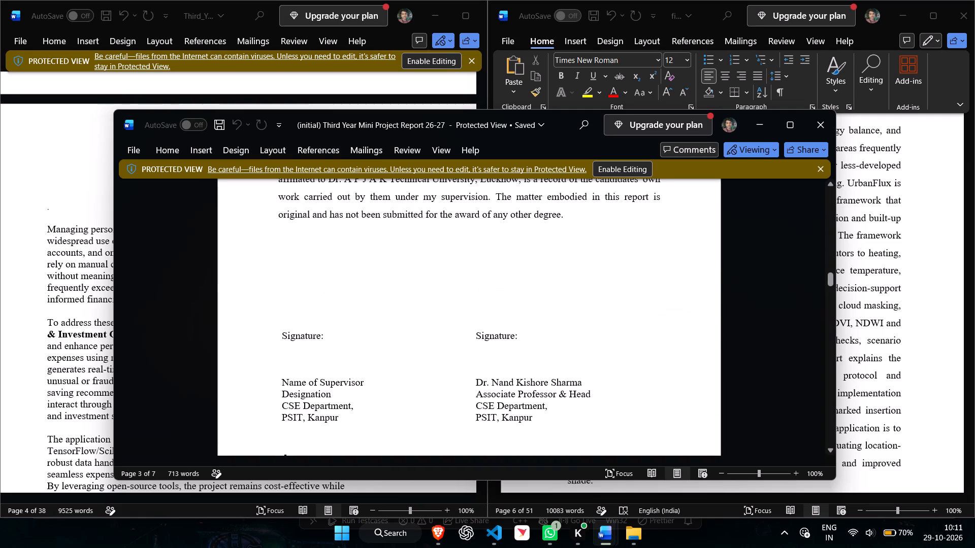
{"action": "left_click", "coordinate": [100, 332]}
Italicise the three Acknowledgement paragraphs and the first row of student signature blocks in the UrbanFlux report.
{"action": "left_click", "coordinate": [870, 260]}
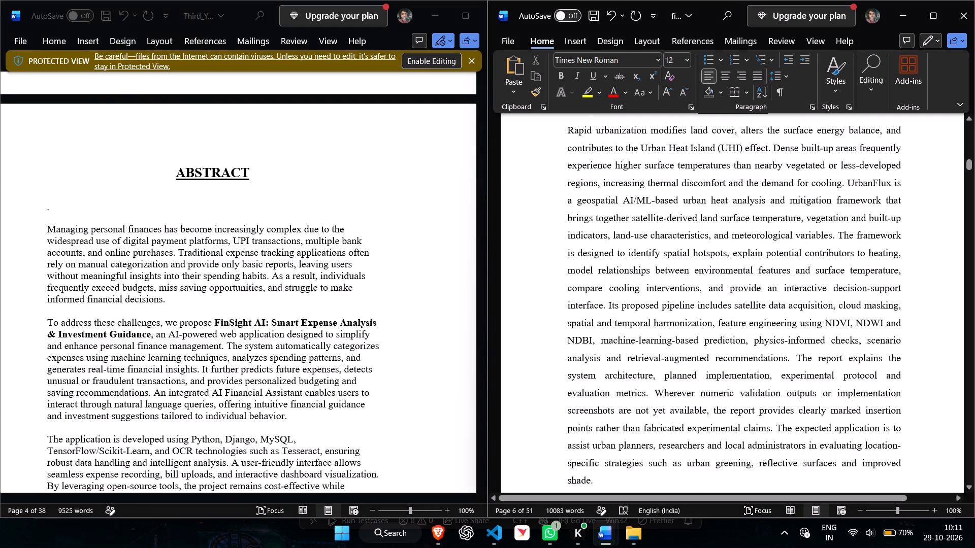
{"action": "scroll", "coordinate": [870, 260], "scroll_direction": "up", "scroll_amount": 6}
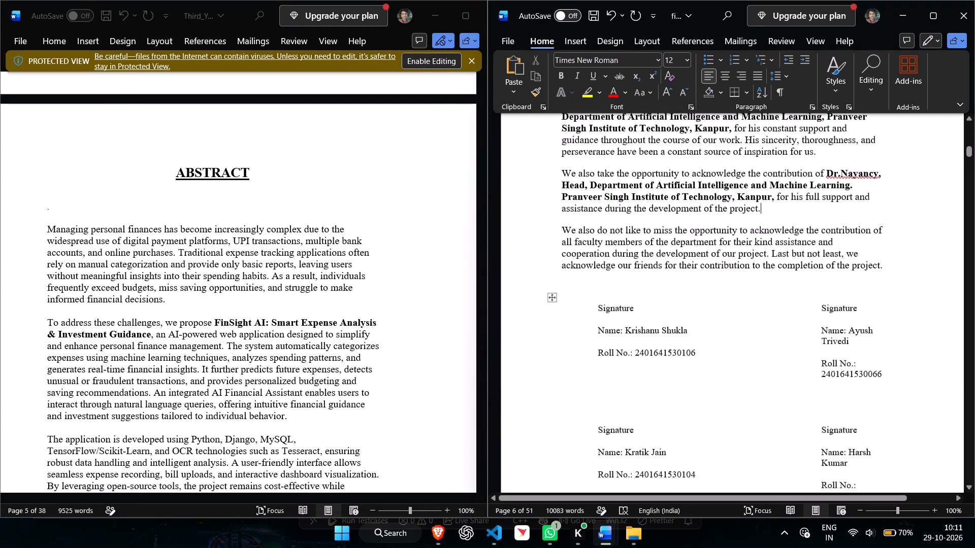
{"action": "scroll", "coordinate": [870, 260], "scroll_direction": "up", "scroll_amount": 3}
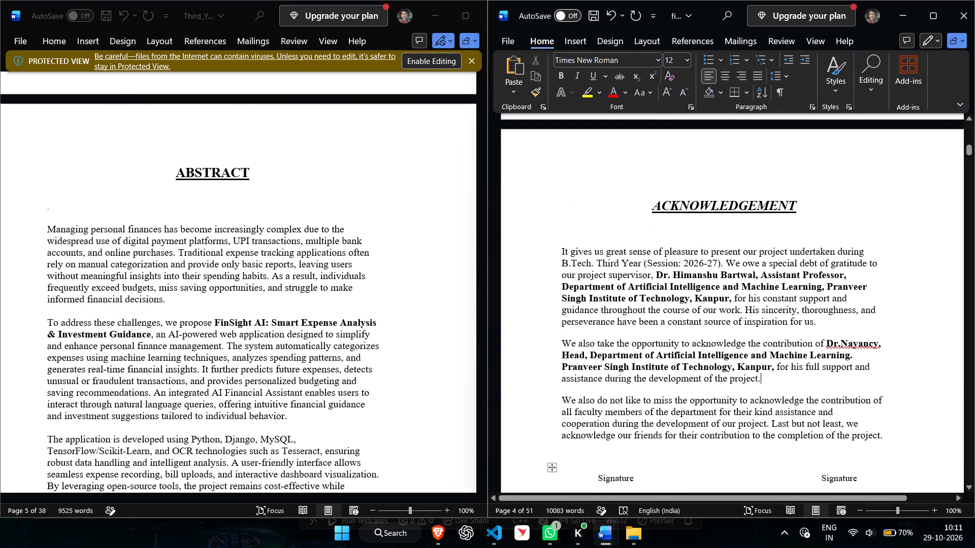
{"action": "scroll", "coordinate": [561, 251], "scroll_direction": "down", "scroll_amount": 1}
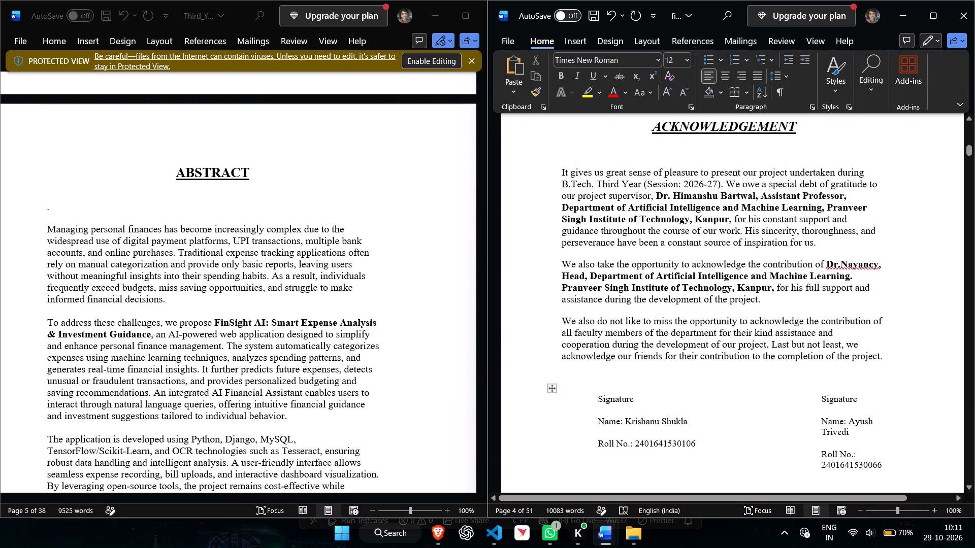
{"action": "scroll", "coordinate": [561, 251], "scroll_direction": "down", "scroll_amount": 1, "text": "ctrl"}
{"action": "left_click_drag", "start_coordinate": [551, 181], "coordinate": [817, 400]}
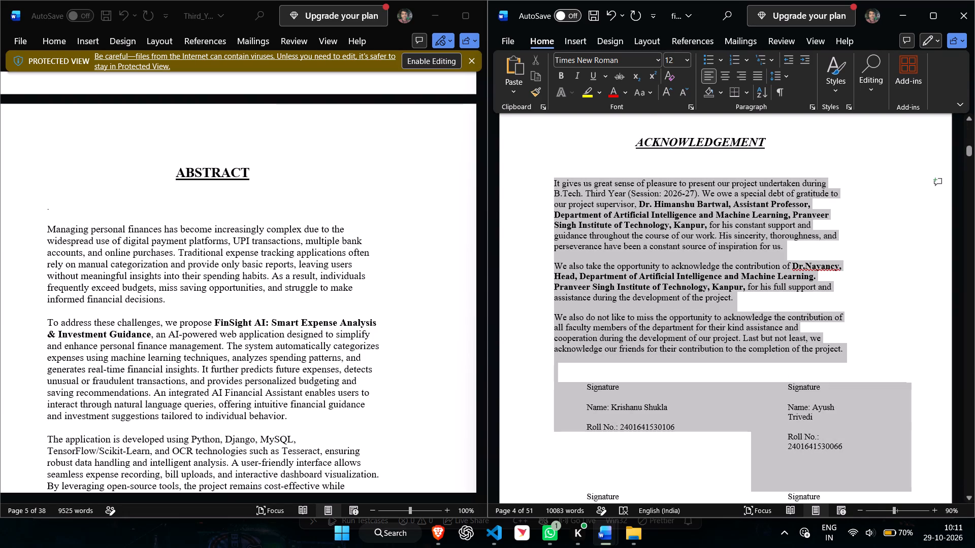
{"action": "left_click_drag", "start_coordinate": [817, 400], "coordinate": [860, 453]}
{"action": "key", "text": "ctrl+i"}
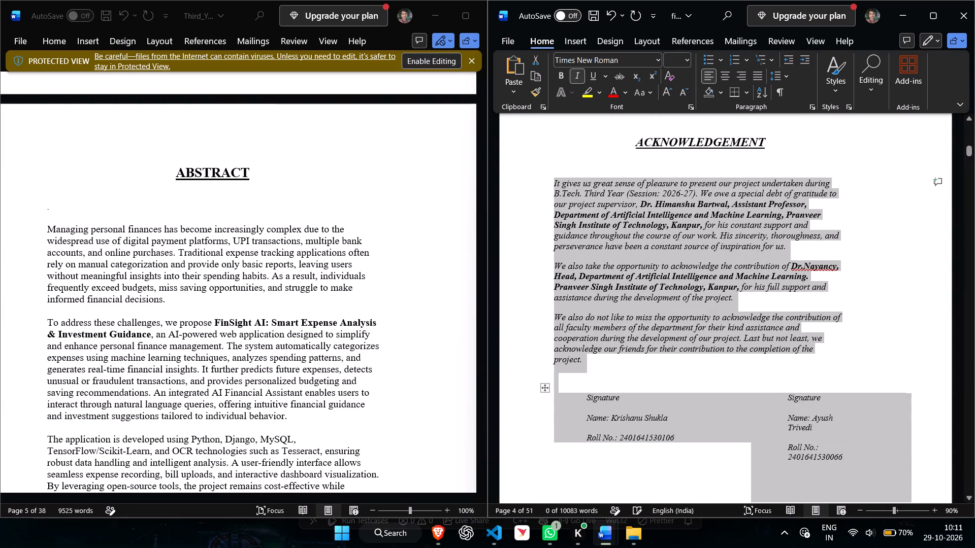
{"action": "left_click", "coordinate": [801, 410]}
Italicise the second row of student signature blocks on the UrbanFlux Acknowledgement page.
{"action": "scroll", "coordinate": [801, 410], "scroll_direction": "down", "scroll_amount": 1}
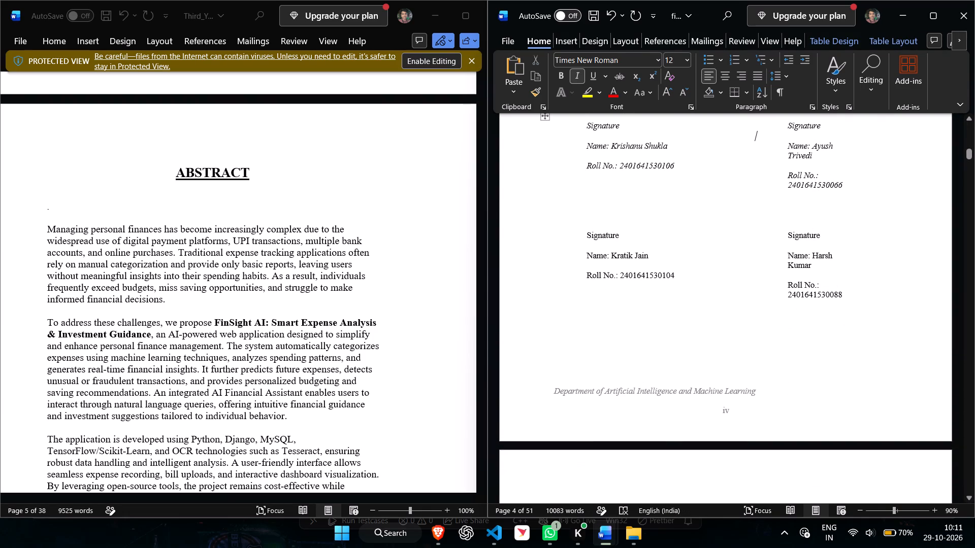
{"action": "left_click", "coordinate": [583, 233]}
{"action": "left_click_drag", "start_coordinate": [583, 233], "coordinate": [900, 333]}
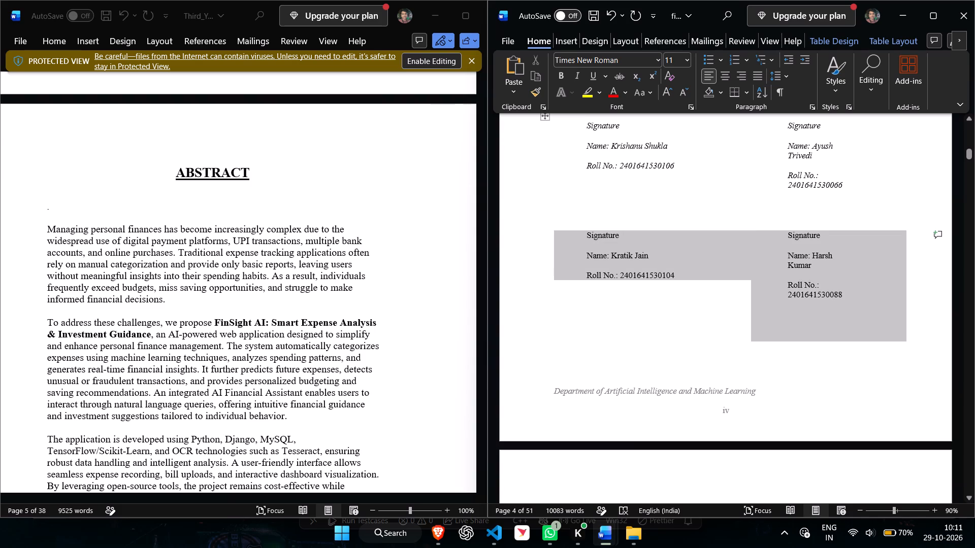
{"action": "key", "text": "ctrl+i"}
{"action": "left_click", "coordinate": [861, 324]}
Review the remaining UrbanFlux signature blocks and compare the Acknowledgement page with the one in the FinSight reference.
{"action": "scroll", "coordinate": [861, 324], "scroll_direction": "down", "scroll_amount": 1}
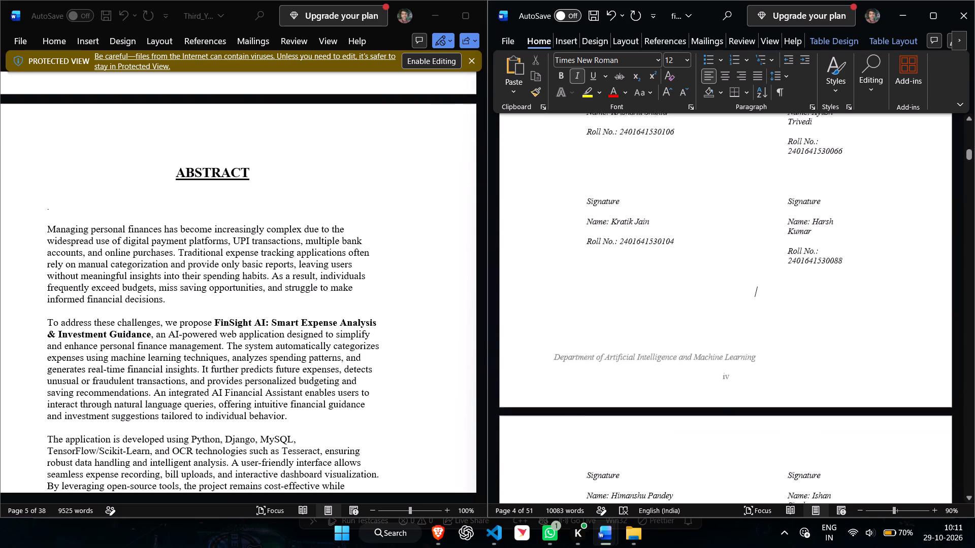
{"action": "scroll", "coordinate": [861, 324], "scroll_direction": "down", "scroll_amount": 1}
{"action": "left_click", "coordinate": [806, 332]}
{"action": "scroll", "coordinate": [806, 332], "scroll_direction": "up", "scroll_amount": 1}
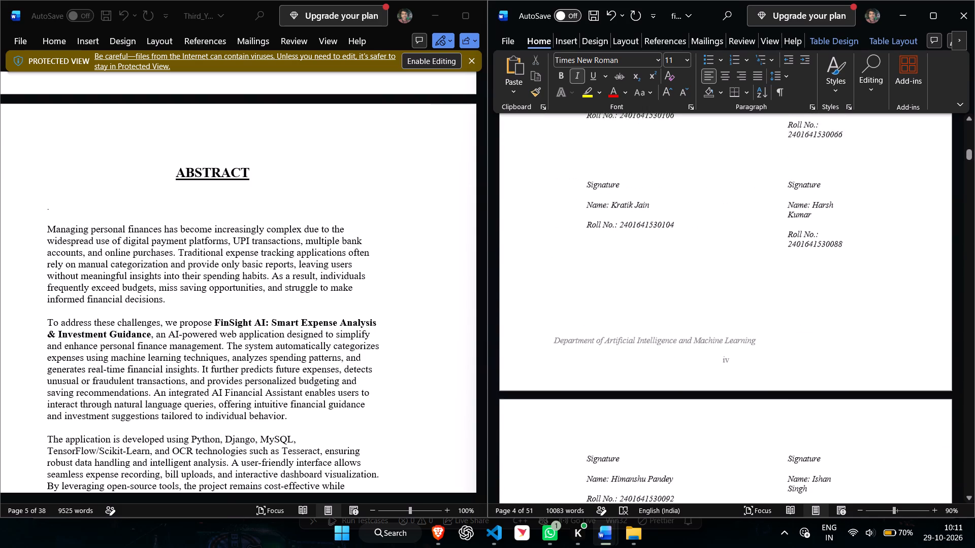
{"action": "scroll", "coordinate": [703, 334], "scroll_direction": "up", "scroll_amount": 1}
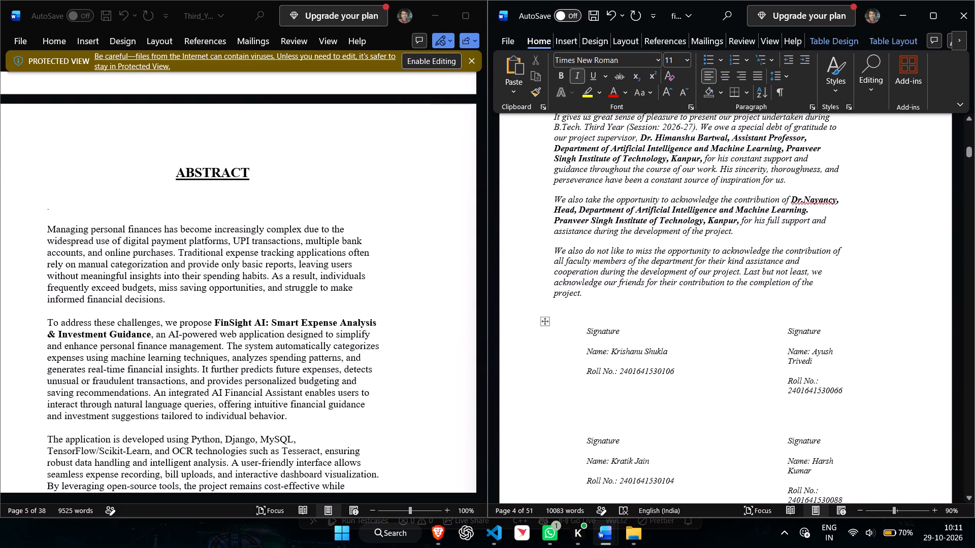
{"action": "scroll", "coordinate": [703, 334], "scroll_direction": "up", "scroll_amount": 1}
{"action": "scroll", "coordinate": [703, 334], "scroll_direction": "down", "scroll_amount": 1}
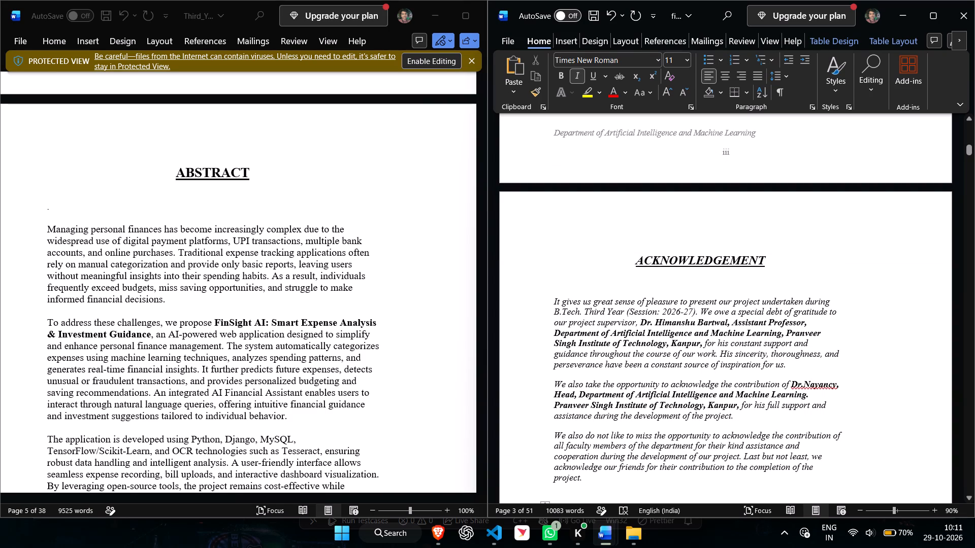
{"action": "scroll", "coordinate": [358, 348], "scroll_direction": "up", "scroll_amount": 1}
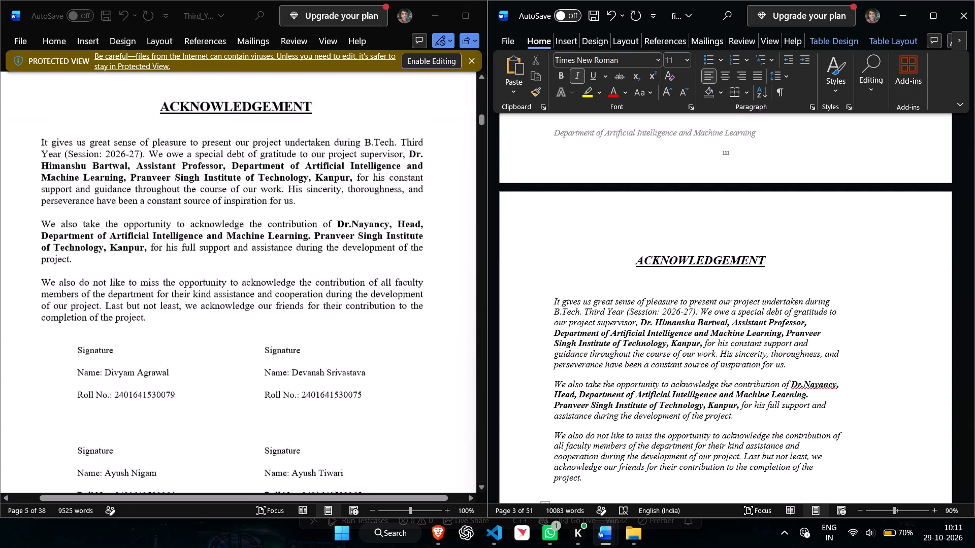
{"action": "scroll", "coordinate": [358, 348], "scroll_direction": "up", "scroll_amount": 2}
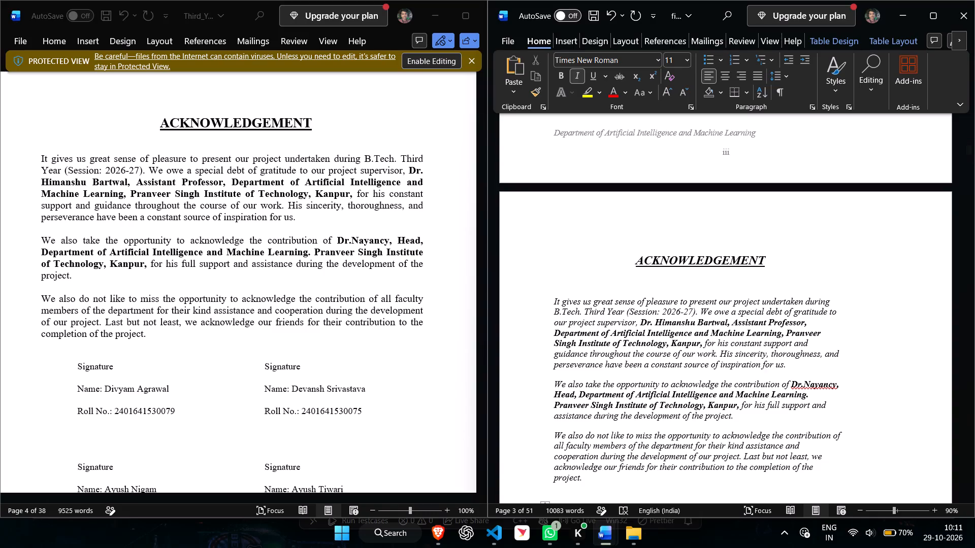
Turn on AutoSave for the UrbanFlux report by uploading it to the personal OneDrive.
{"action": "left_click", "coordinate": [563, 13]}
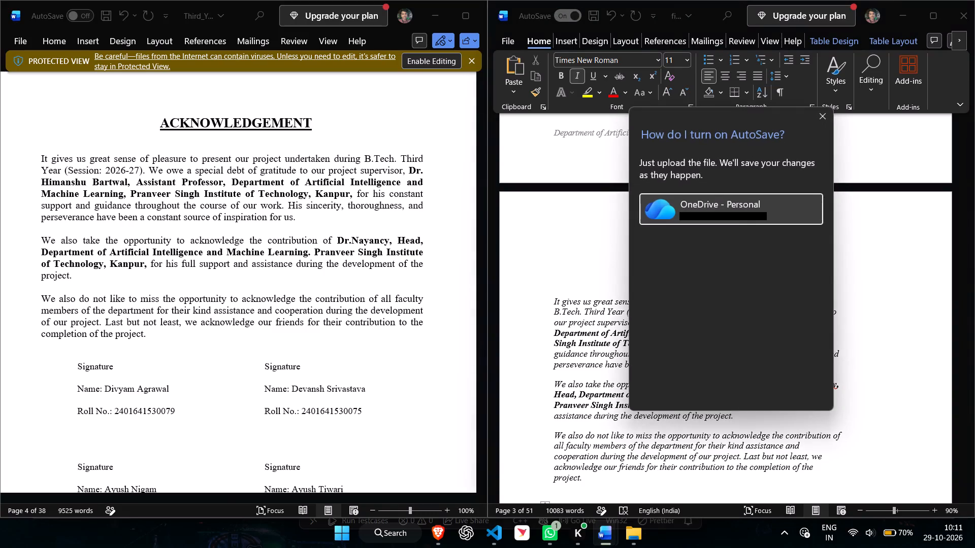
{"action": "left_click", "coordinate": [733, 197]}
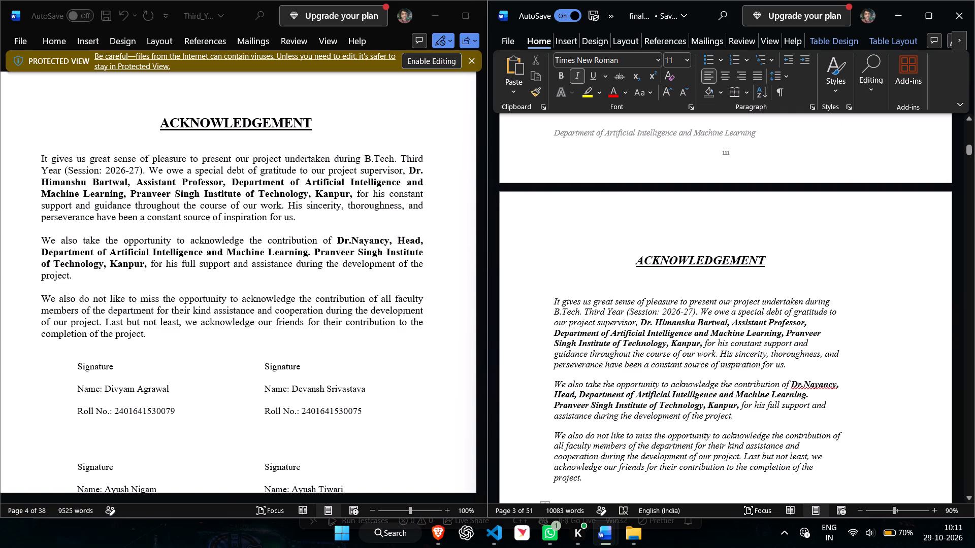
Compare the UrbanFlux Acknowledgement paragraphs and signature blocks with the Acknowledgement page of the initial template.
{"action": "scroll", "coordinate": [673, 320], "scroll_direction": "down", "scroll_amount": 1}
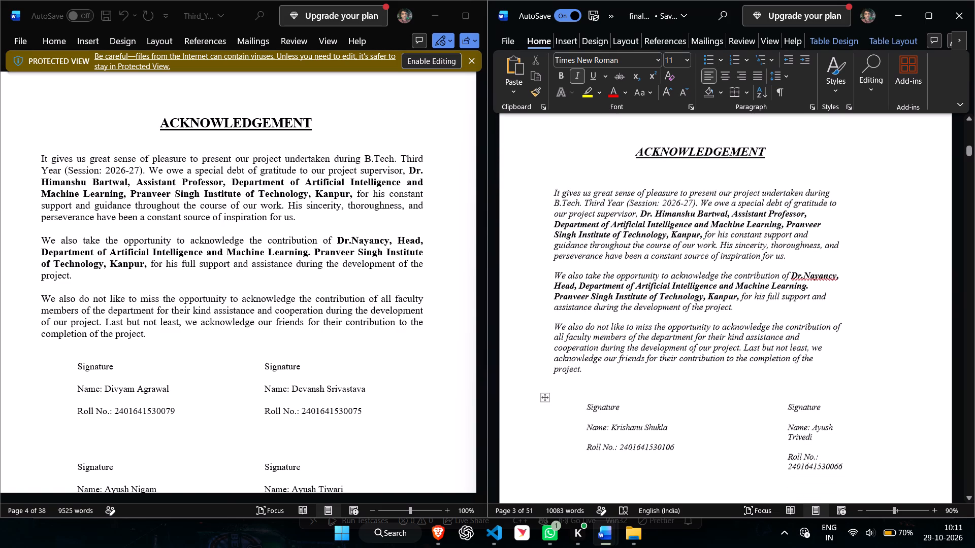
{"action": "scroll", "coordinate": [673, 320], "scroll_direction": "down", "scroll_amount": 1}
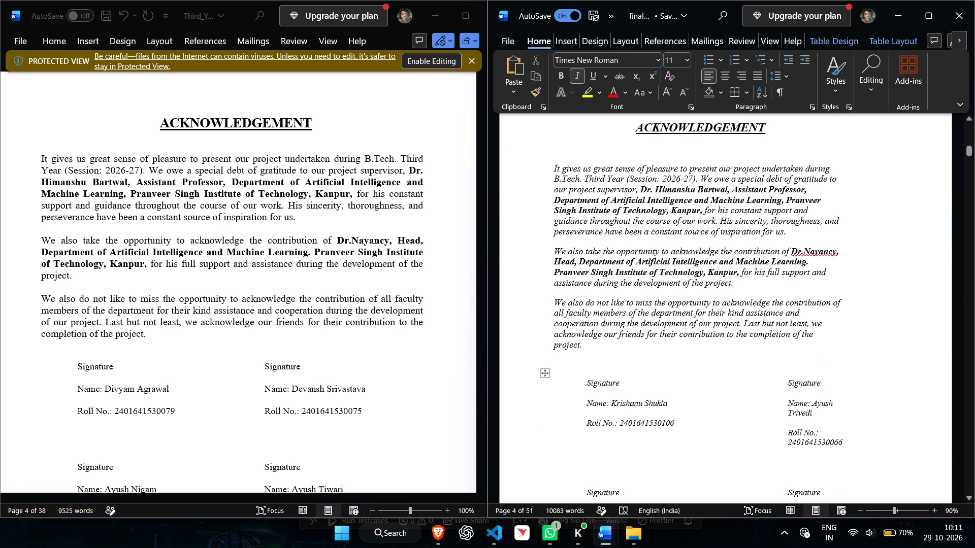
{"action": "scroll", "coordinate": [863, 288], "scroll_direction": "down", "scroll_amount": 1}
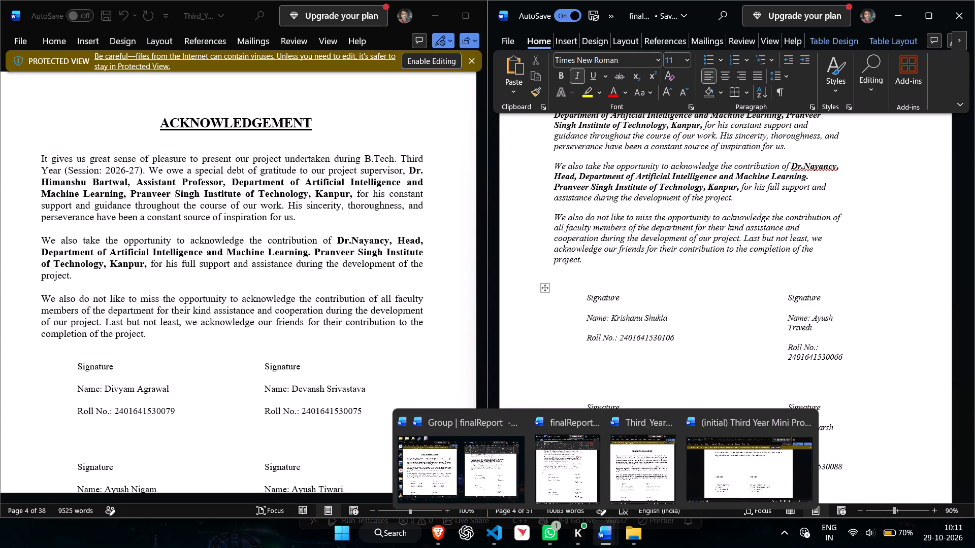
{"action": "left_click", "coordinate": [756, 439]}
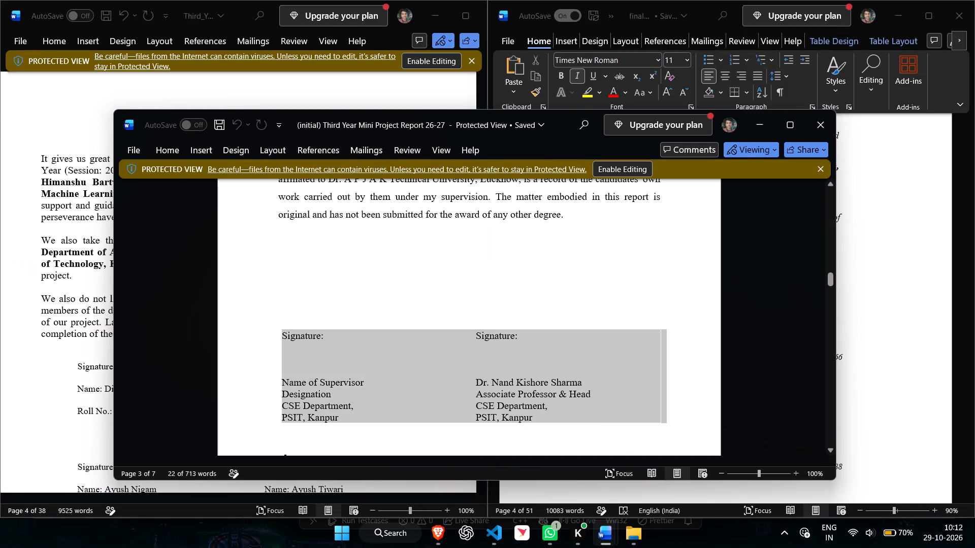
{"action": "left_click", "coordinate": [665, 393]}
{"action": "scroll", "coordinate": [665, 393], "scroll_direction": "down", "scroll_amount": 3}
{"action": "scroll", "coordinate": [665, 393], "scroll_direction": "left", "scroll_amount": 1}
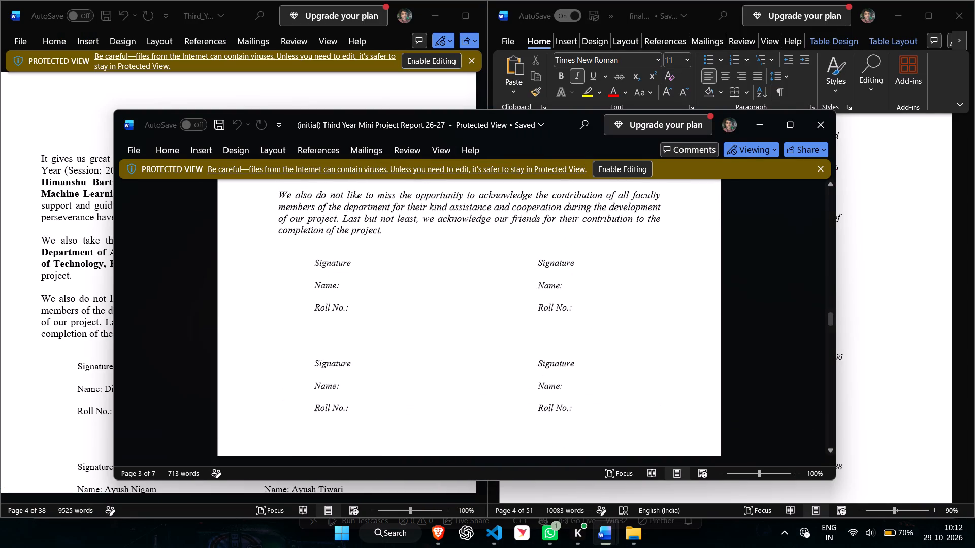
{"action": "scroll", "coordinate": [665, 393], "scroll_direction": "left", "scroll_amount": 1}
{"action": "scroll", "coordinate": [665, 393], "scroll_direction": "down", "scroll_amount": 1}
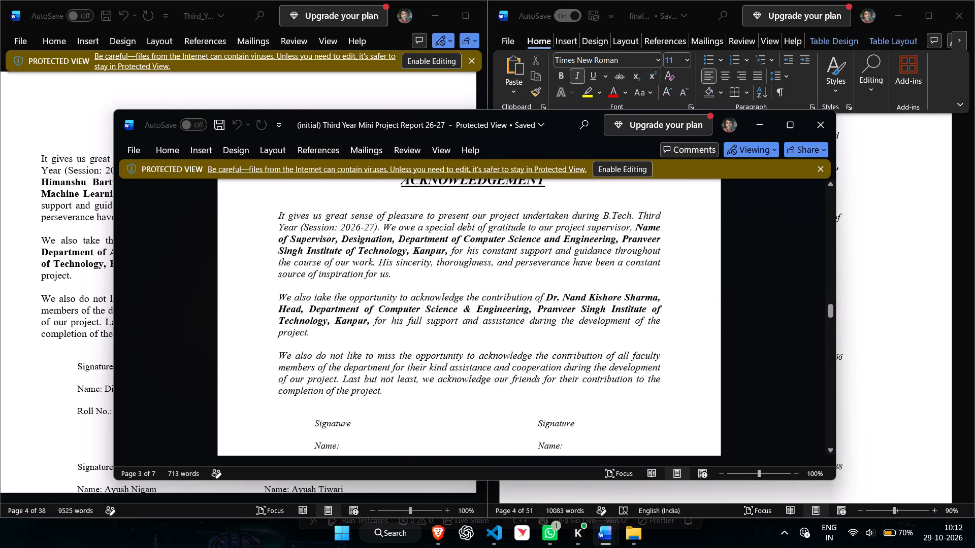
Check the UrbanFlux report from the Acknowledgement signature blocks through to the Abstract page, and return to the FinSight reference.
{"action": "left_click", "coordinate": [921, 312]}
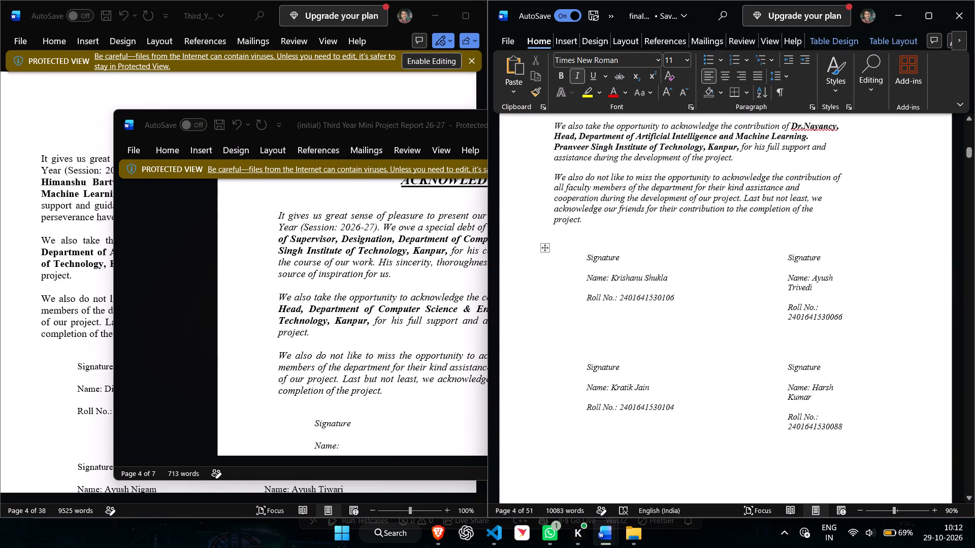
{"action": "left_click", "coordinate": [715, 205]}
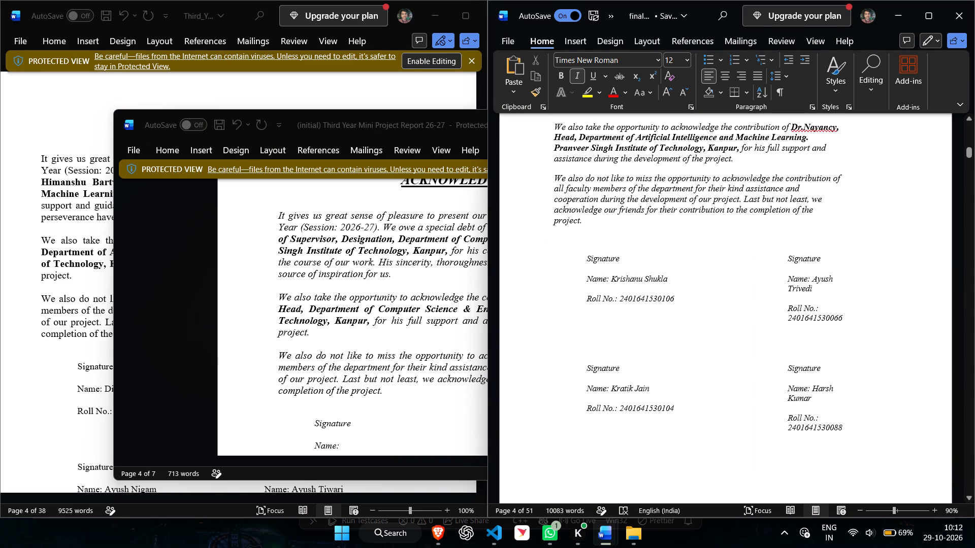
{"action": "left_click", "coordinate": [796, 262]}
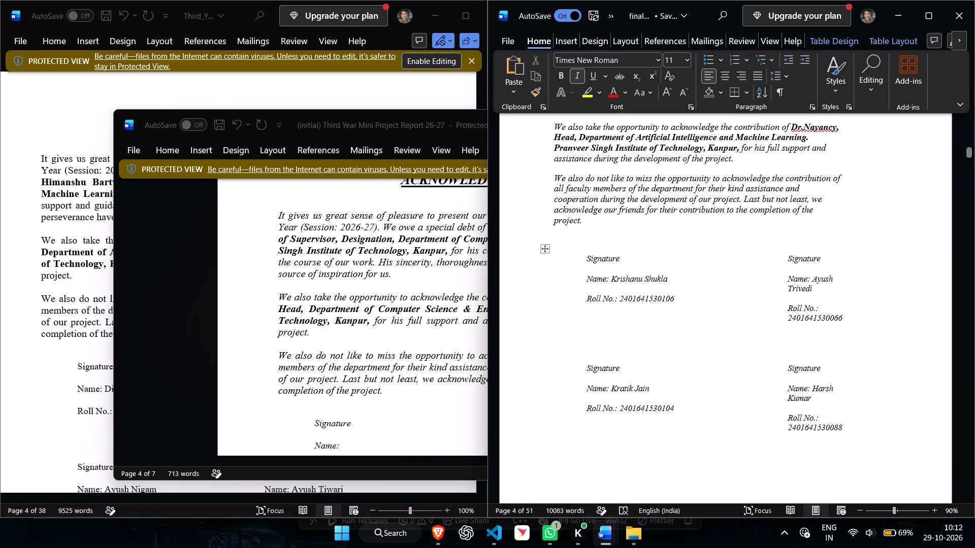
{"action": "scroll", "coordinate": [601, 369], "scroll_direction": "down", "scroll_amount": 4}
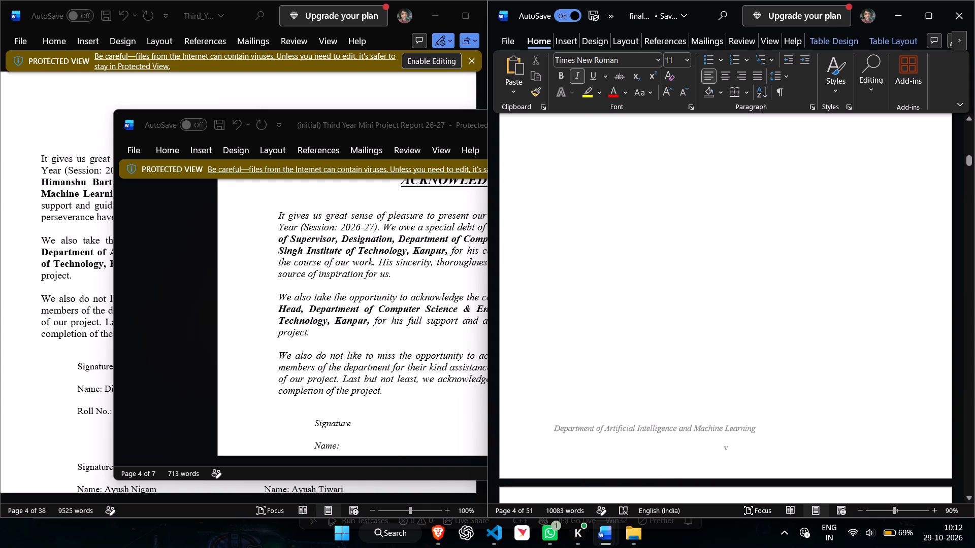
{"action": "scroll", "coordinate": [601, 369], "scroll_direction": "down", "scroll_amount": 1}
{"action": "left_click", "coordinate": [32, 263]}
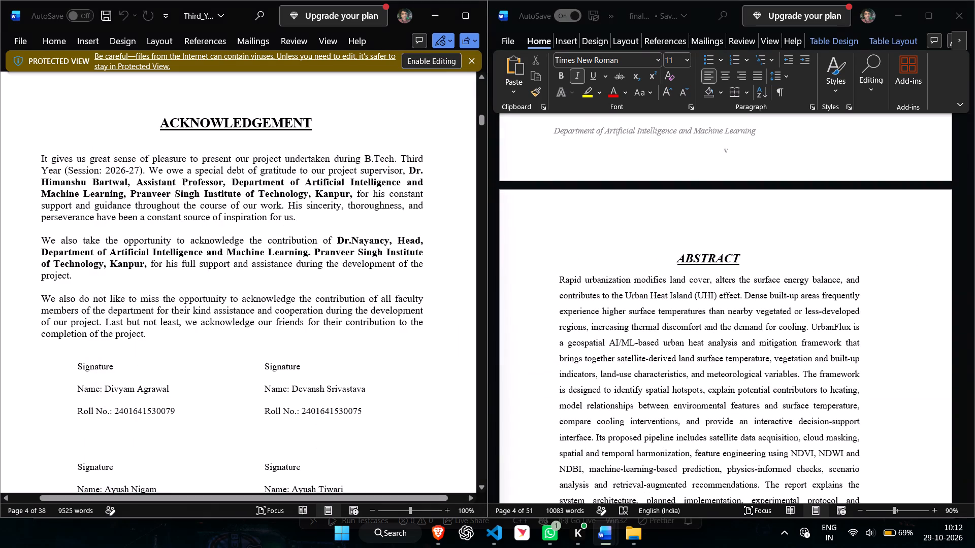
Compare the FinSight reference's Acknowledgement signature blocks and Abstract page with the UrbanFlux Abstract page.
{"action": "left_click", "coordinate": [213, 279]}
{"action": "scroll", "coordinate": [213, 279], "scroll_direction": "down", "scroll_amount": 1}
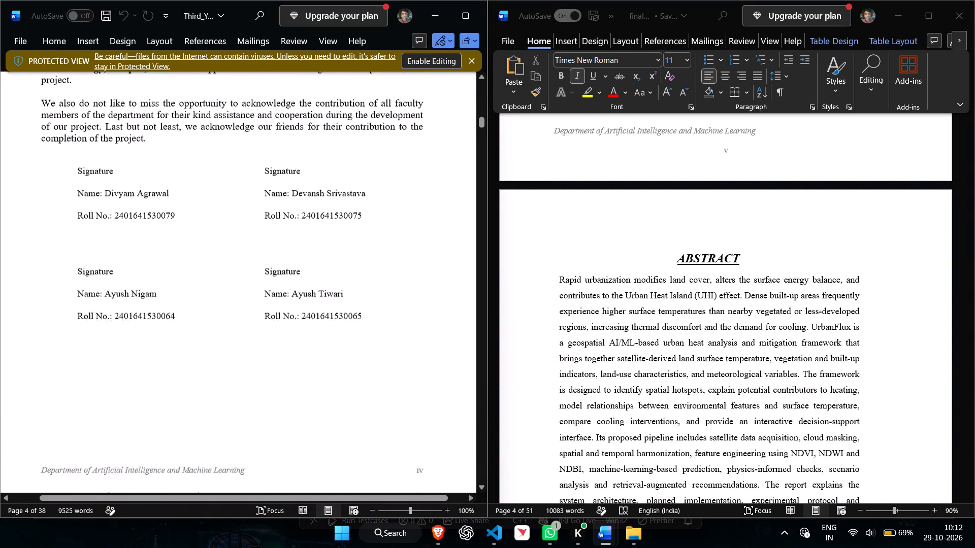
{"action": "scroll", "coordinate": [213, 279], "scroll_direction": "down", "scroll_amount": 2}
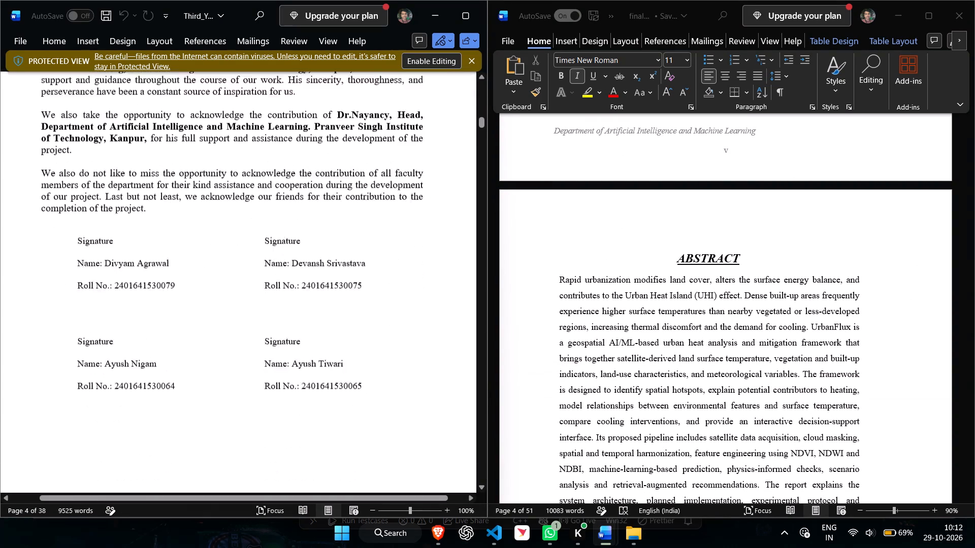
{"action": "scroll", "coordinate": [213, 279], "scroll_direction": "down", "scroll_amount": 2}
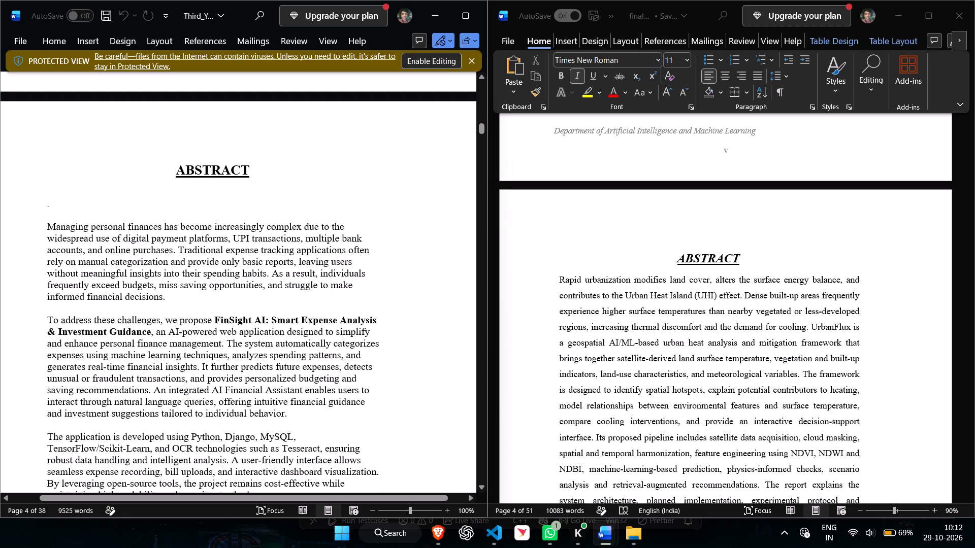
{"action": "scroll", "coordinate": [213, 279], "scroll_direction": "down", "scroll_amount": 1}
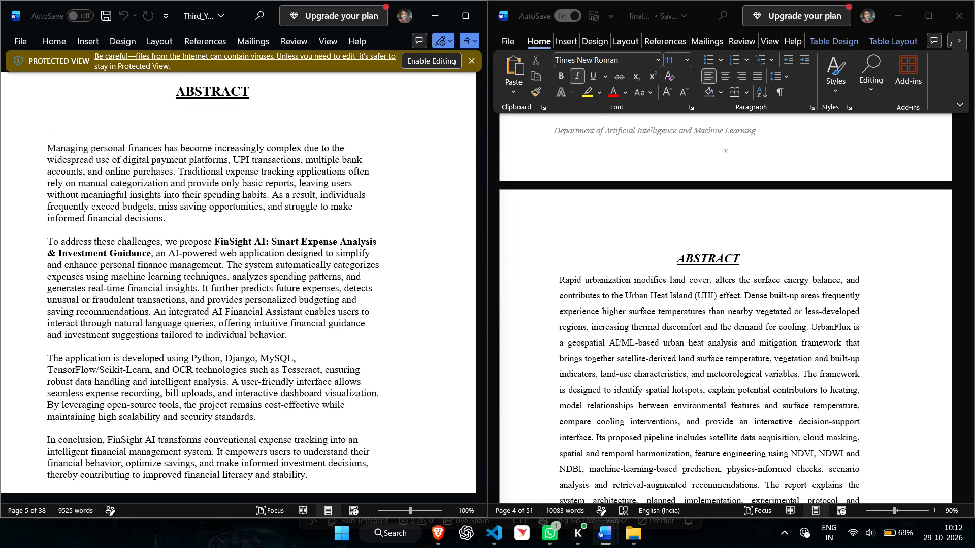
{"action": "scroll", "coordinate": [651, 368], "scroll_direction": "down", "scroll_amount": 1}
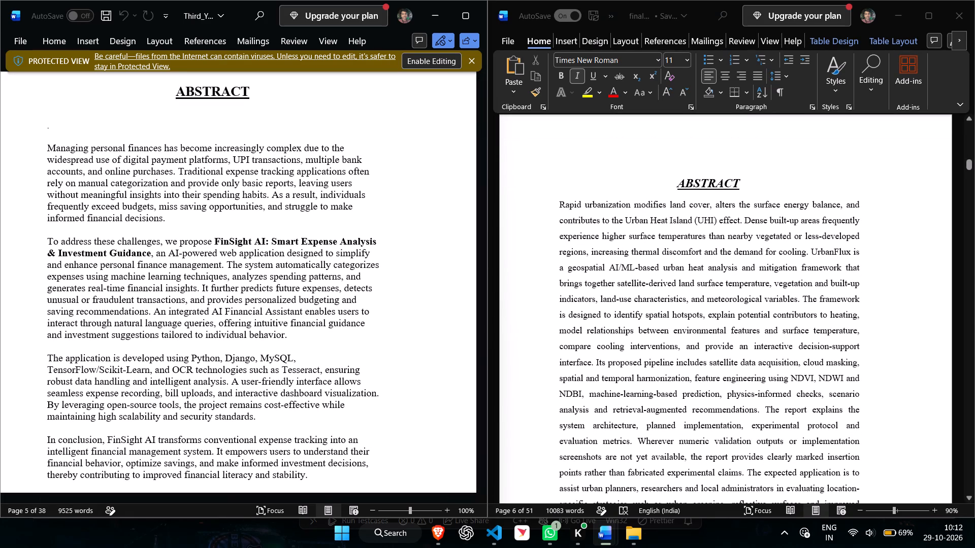
{"action": "scroll", "coordinate": [707, 309], "scroll_direction": "down", "scroll_amount": 2}
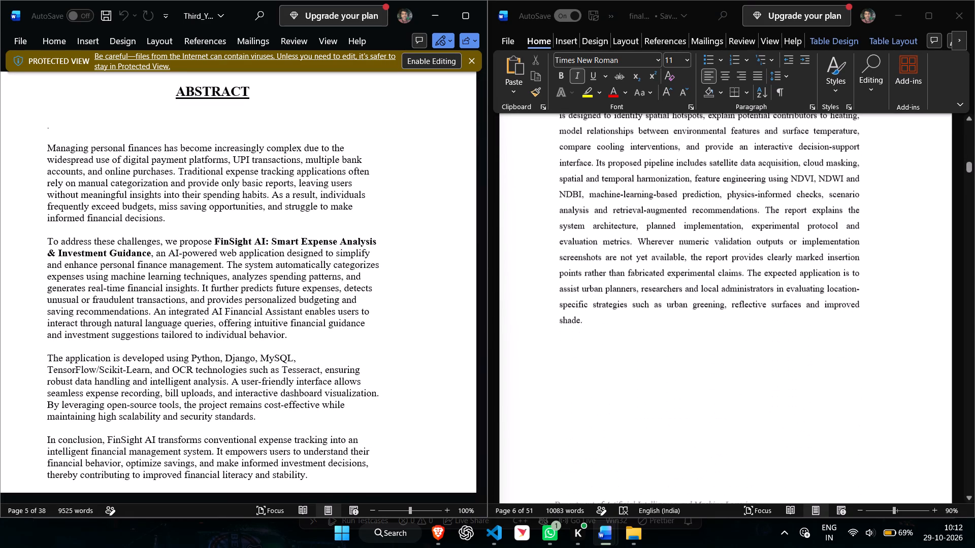
Review the UrbanFlux Table of Contents, List of Figures, List of Tables and List of Abbreviations pages.
{"action": "scroll", "coordinate": [685, 374], "scroll_direction": "down", "scroll_amount": 3}
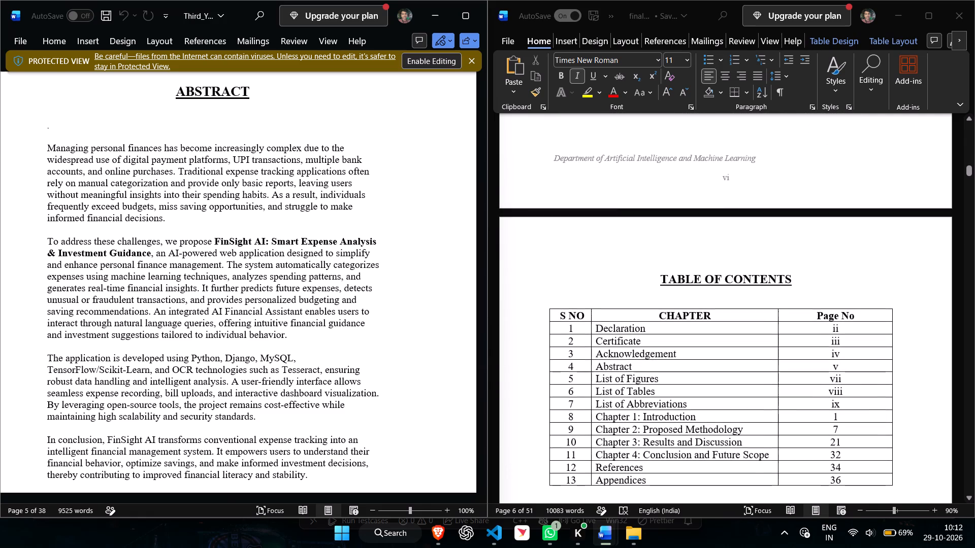
{"action": "scroll", "coordinate": [685, 374], "scroll_direction": "down", "scroll_amount": 1}
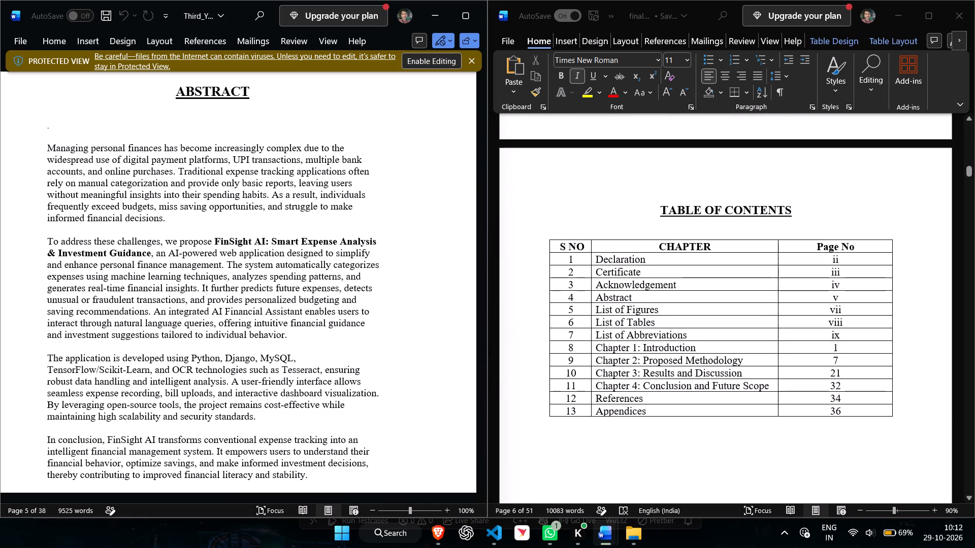
{"action": "scroll", "coordinate": [685, 374], "scroll_direction": "down", "scroll_amount": 2}
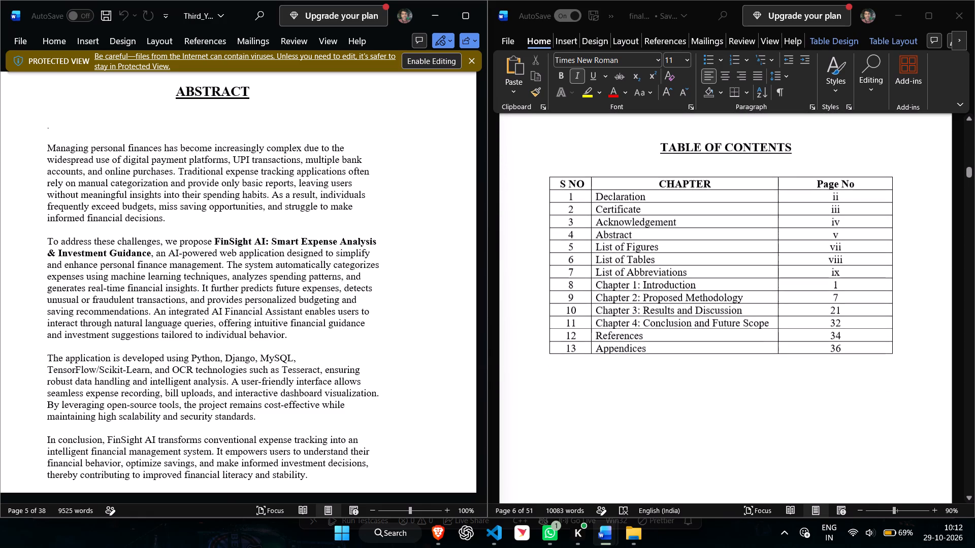
{"action": "scroll", "coordinate": [685, 374], "scroll_direction": "down", "scroll_amount": 5}
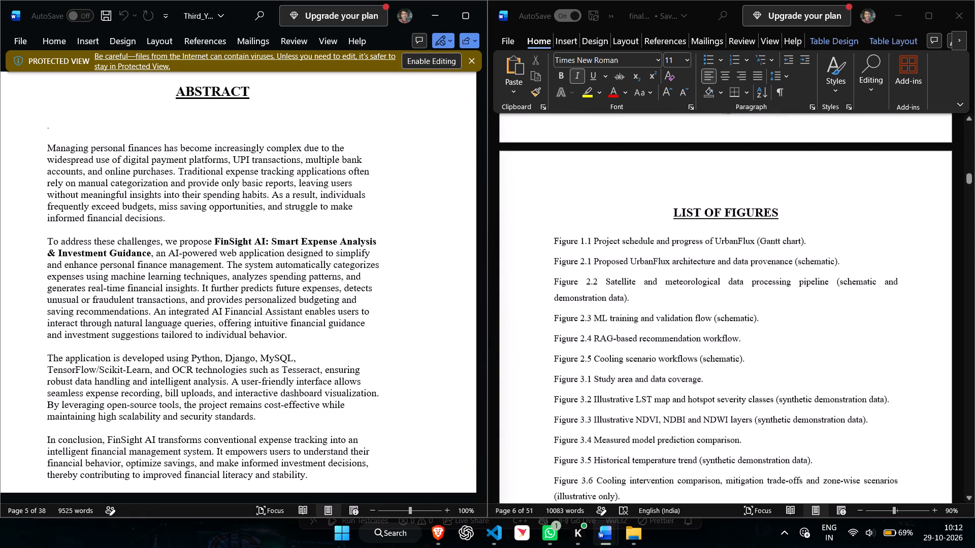
{"action": "scroll", "coordinate": [685, 374], "scroll_direction": "down", "scroll_amount": 1}
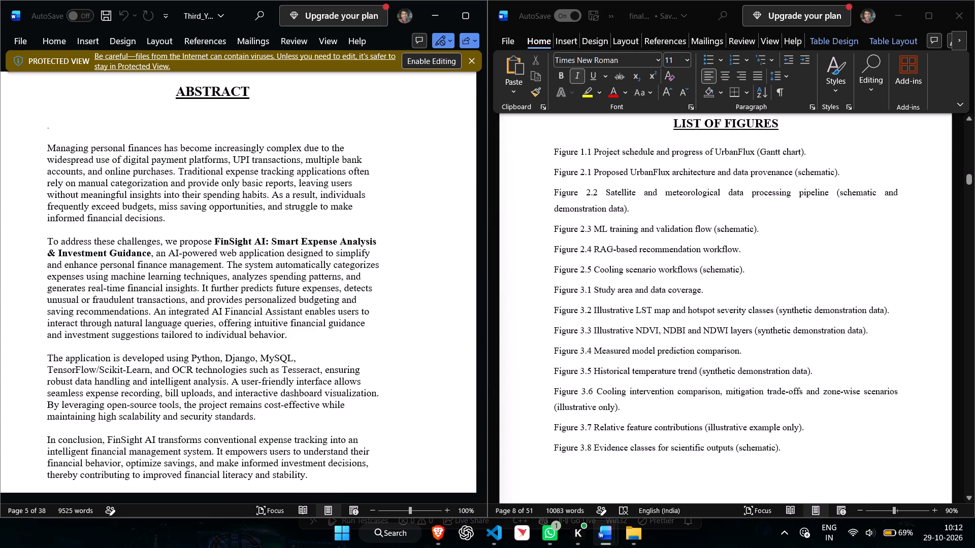
{"action": "scroll", "coordinate": [699, 226], "scroll_direction": "down", "scroll_amount": 2}
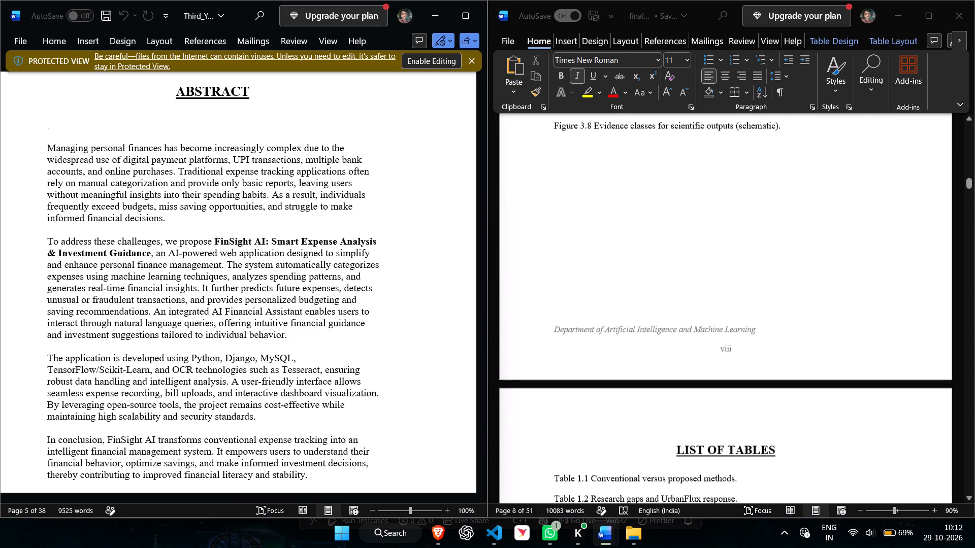
{"action": "scroll", "coordinate": [699, 226], "scroll_direction": "down", "scroll_amount": 5}
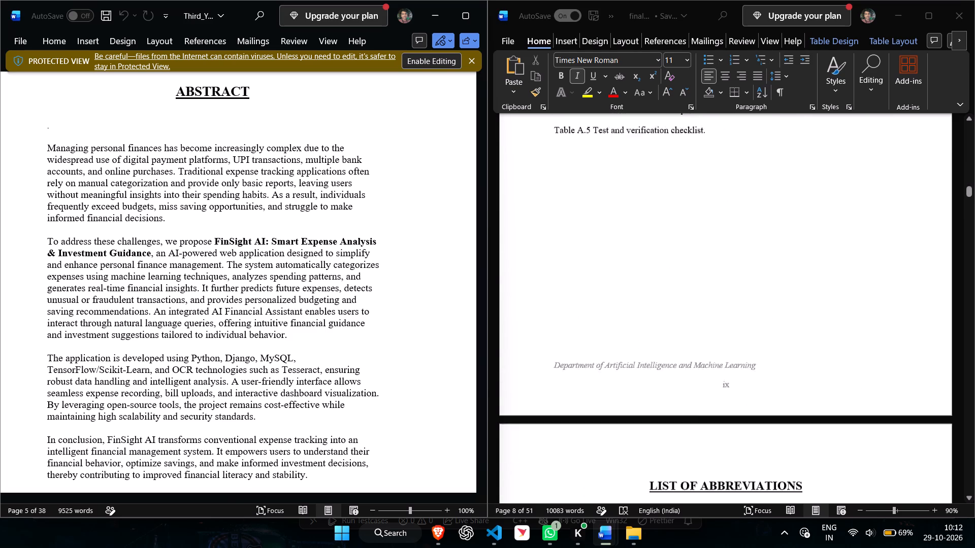
{"action": "scroll", "coordinate": [699, 226], "scroll_direction": "down", "scroll_amount": 4}
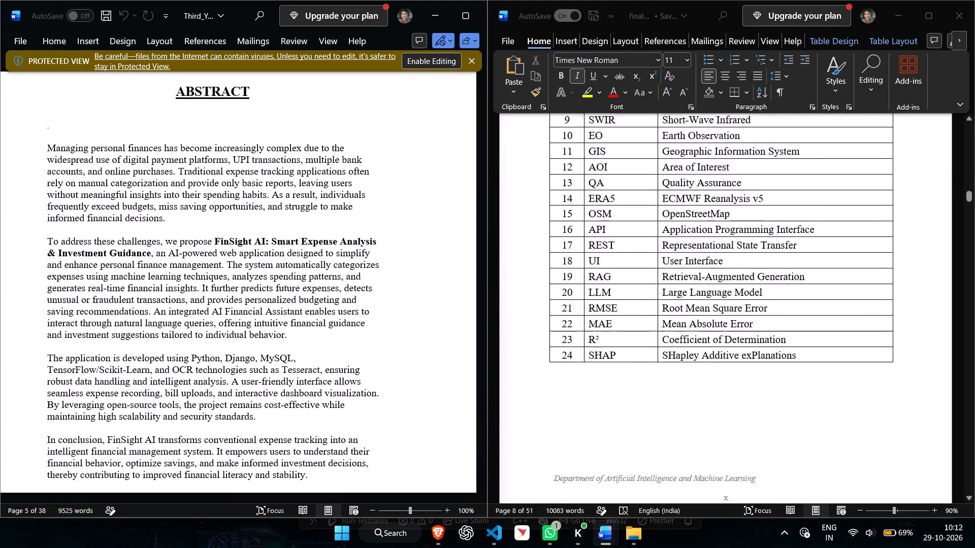
Look through UrbanFlux Chapter 1 up to the Chapter Summary, checking the Gantt chart in Figure 1.1 and its caption.
{"action": "scroll", "coordinate": [699, 226], "scroll_direction": "down", "scroll_amount": 5}
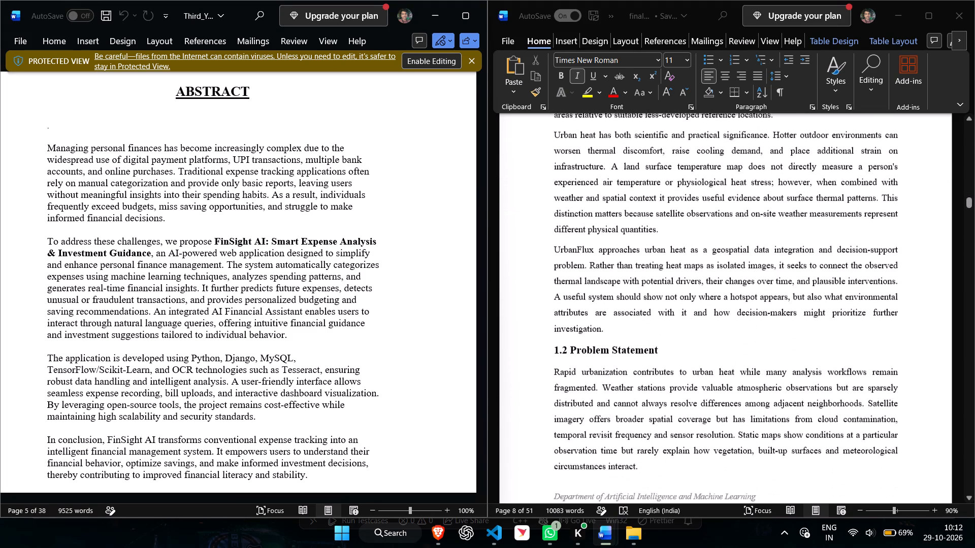
{"action": "scroll", "coordinate": [699, 226], "scroll_direction": "down", "scroll_amount": 4}
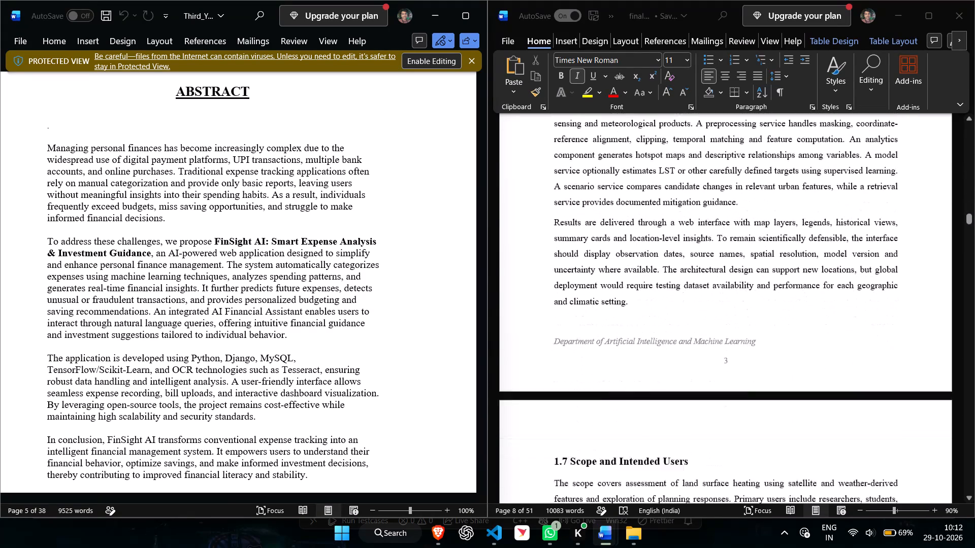
{"action": "scroll", "coordinate": [699, 226], "scroll_direction": "down", "scroll_amount": 4}
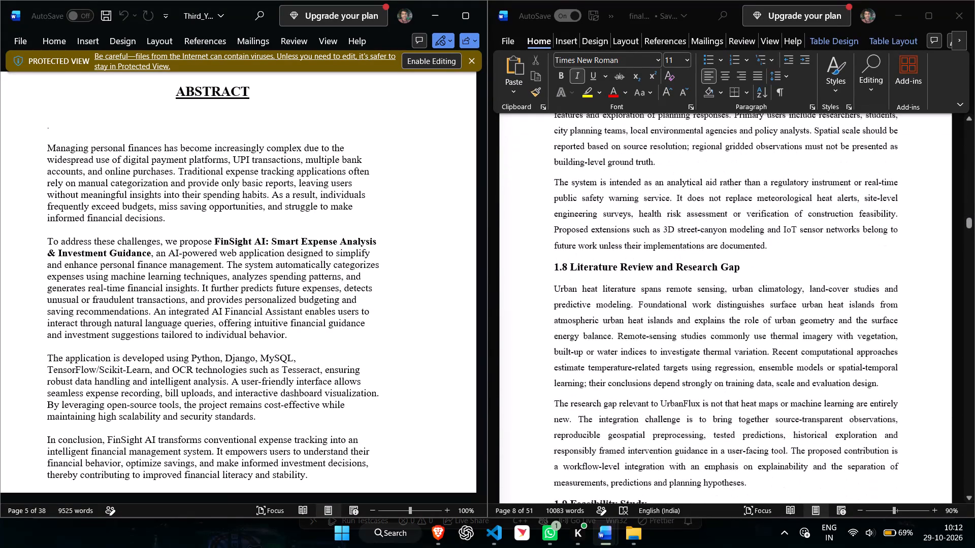
{"action": "scroll", "coordinate": [699, 226], "scroll_direction": "down", "scroll_amount": 4}
{"action": "scroll", "coordinate": [699, 226], "scroll_direction": "up", "scroll_amount": 1}
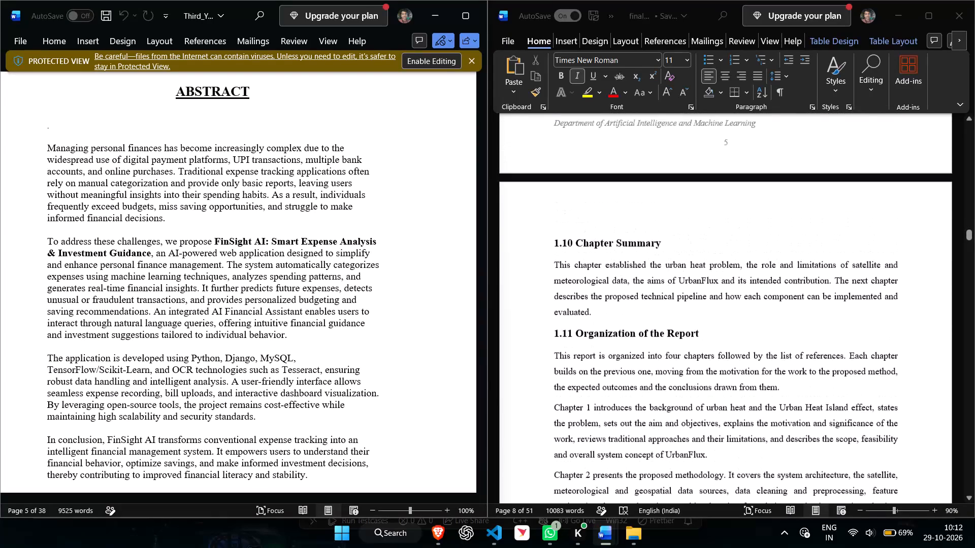
{"action": "scroll", "coordinate": [699, 226], "scroll_direction": "up", "scroll_amount": 1}
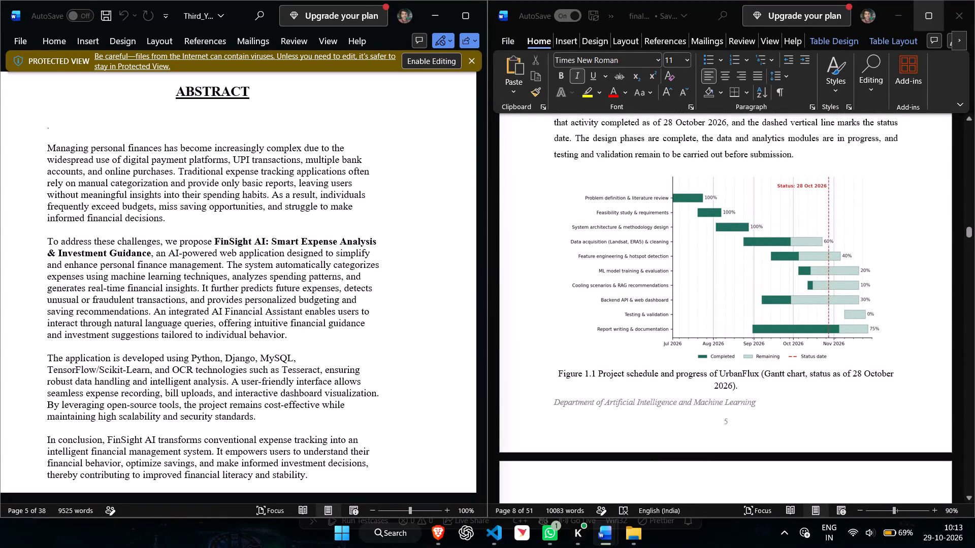
{"action": "scroll", "coordinate": [770, 336], "scroll_direction": "down", "scroll_amount": 1}
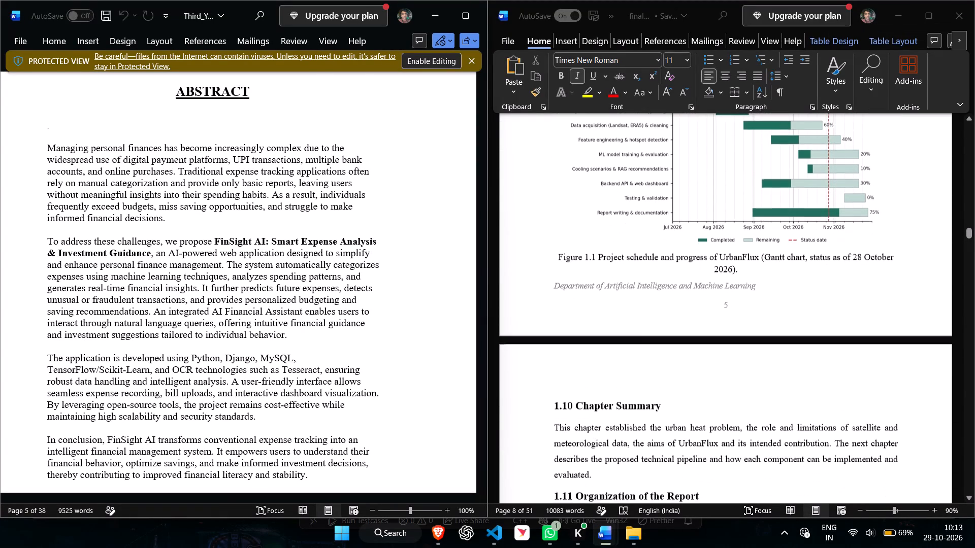
Examine the layout of headings, body text, tables and figures in Chapters 1 to 4 of the FinSight reference.
{"action": "scroll", "coordinate": [241, 374], "scroll_direction": "down", "scroll_amount": 8}
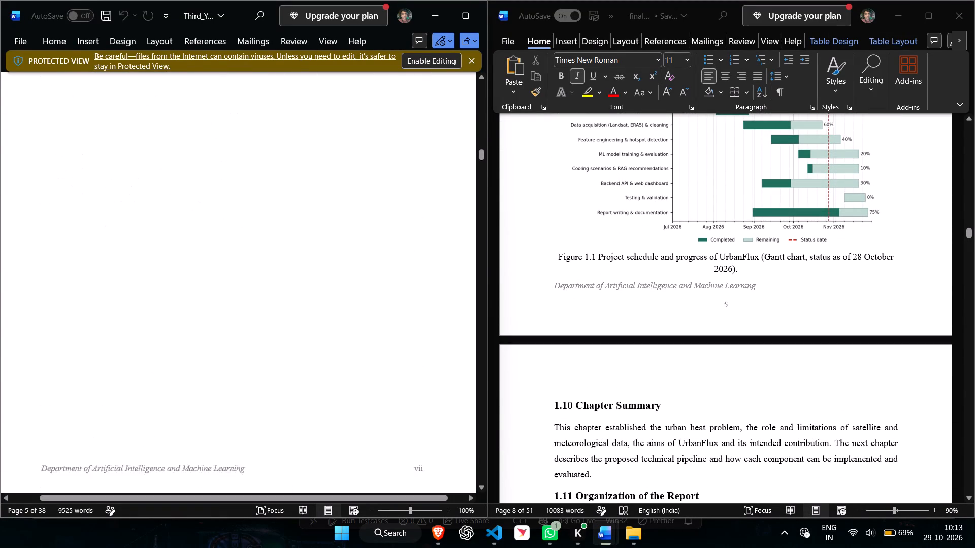
{"action": "scroll", "coordinate": [241, 374], "scroll_direction": "down", "scroll_amount": 7}
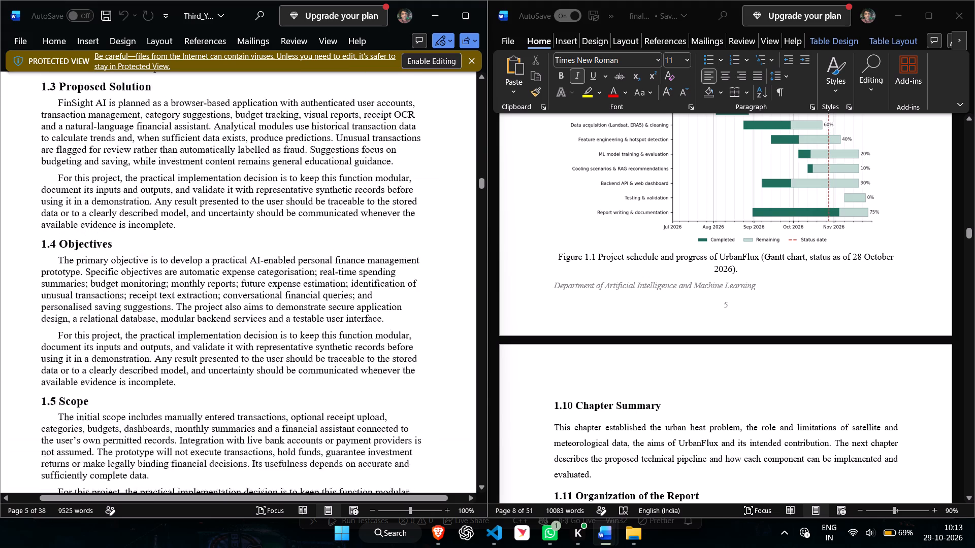
{"action": "scroll", "coordinate": [241, 374], "scroll_direction": "up", "scroll_amount": 4}
{"action": "scroll", "coordinate": [241, 374], "scroll_direction": "down", "scroll_amount": 1}
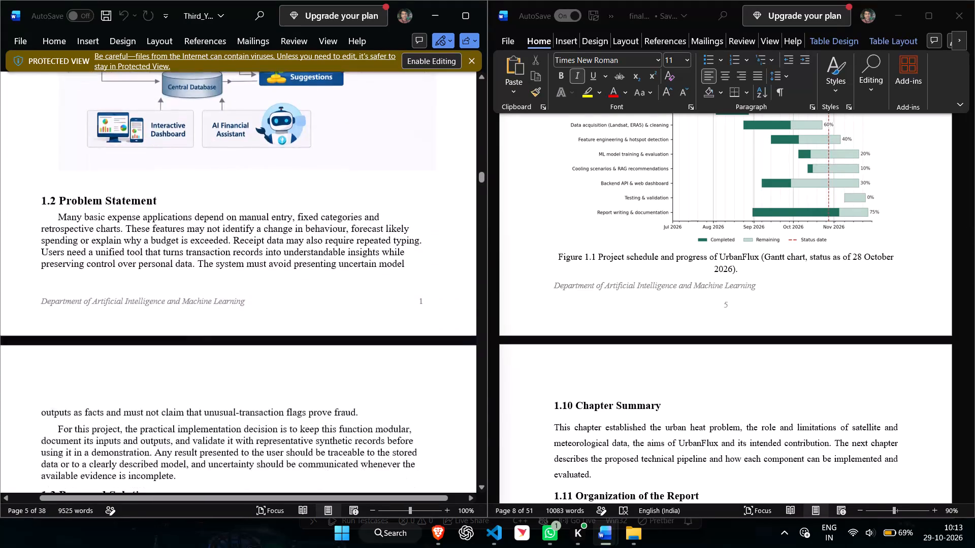
{"action": "scroll", "coordinate": [241, 374], "scroll_direction": "down", "scroll_amount": 6}
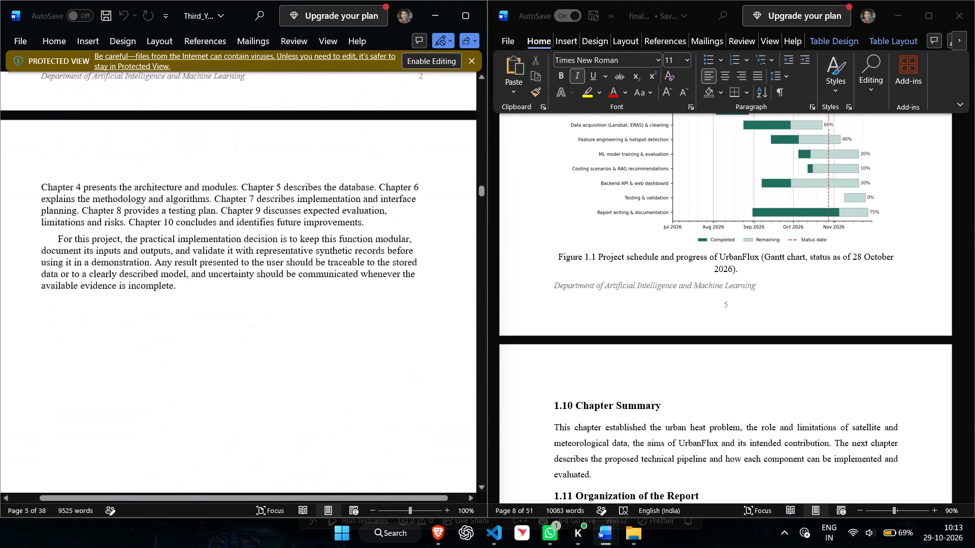
{"action": "scroll", "coordinate": [241, 374], "scroll_direction": "down", "scroll_amount": 6}
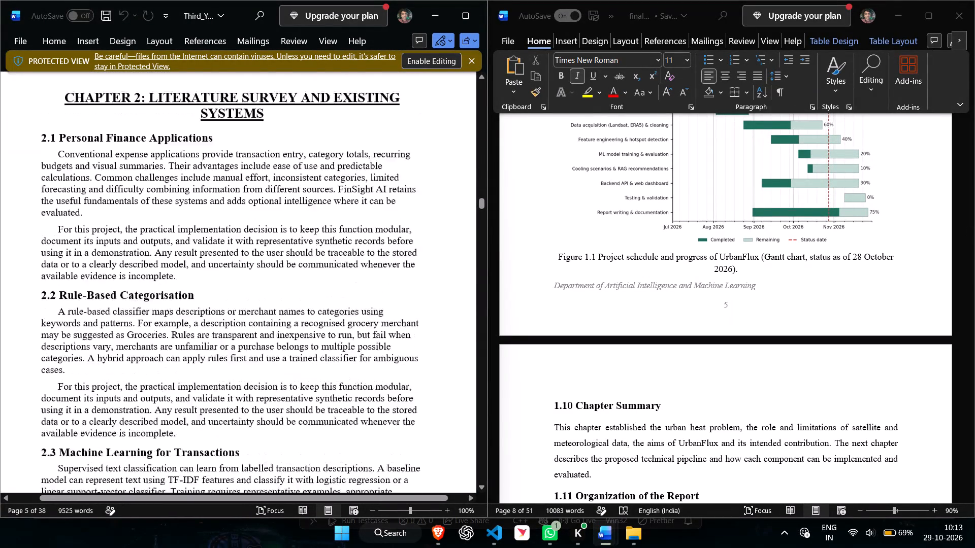
{"action": "scroll", "coordinate": [241, 374], "scroll_direction": "down", "scroll_amount": 6}
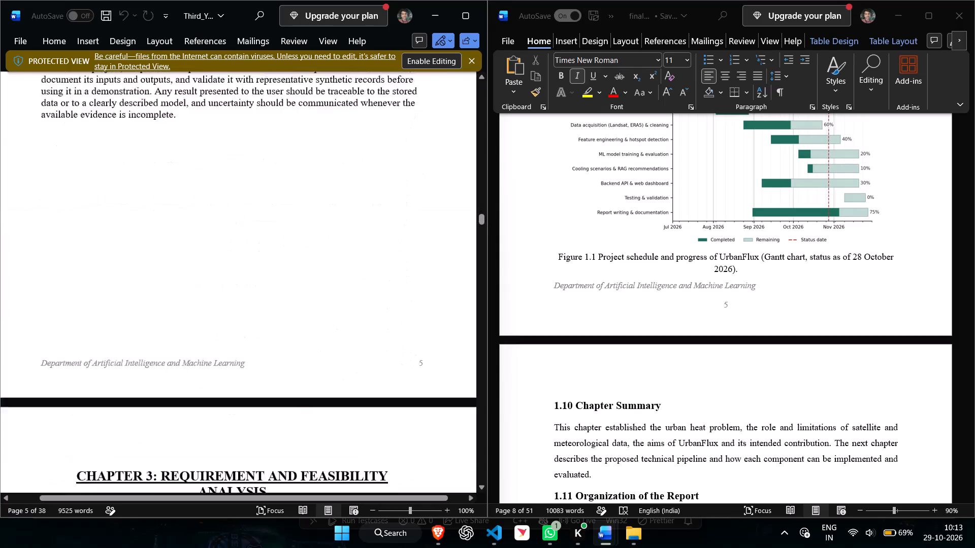
{"action": "scroll", "coordinate": [241, 374], "scroll_direction": "down", "scroll_amount": 7}
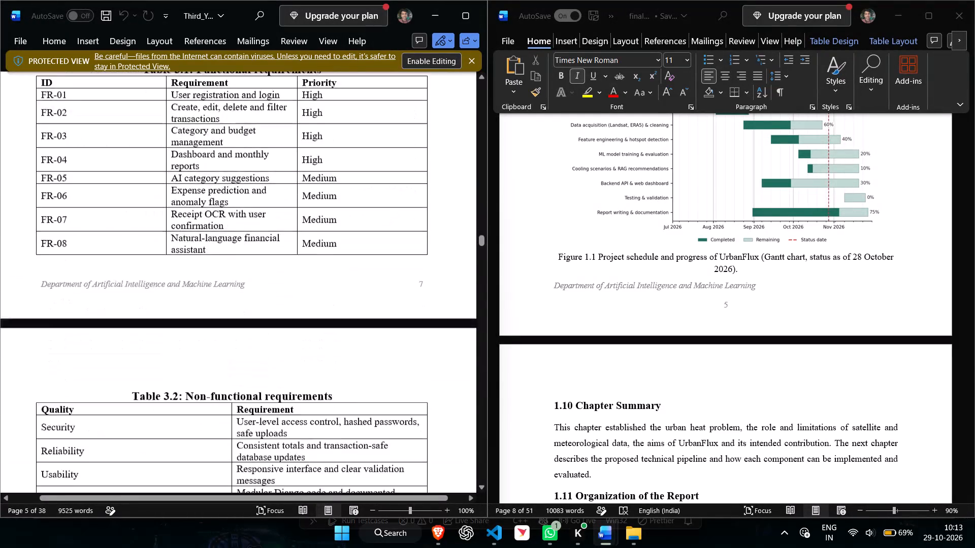
{"action": "scroll", "coordinate": [241, 374], "scroll_direction": "down", "scroll_amount": 8}
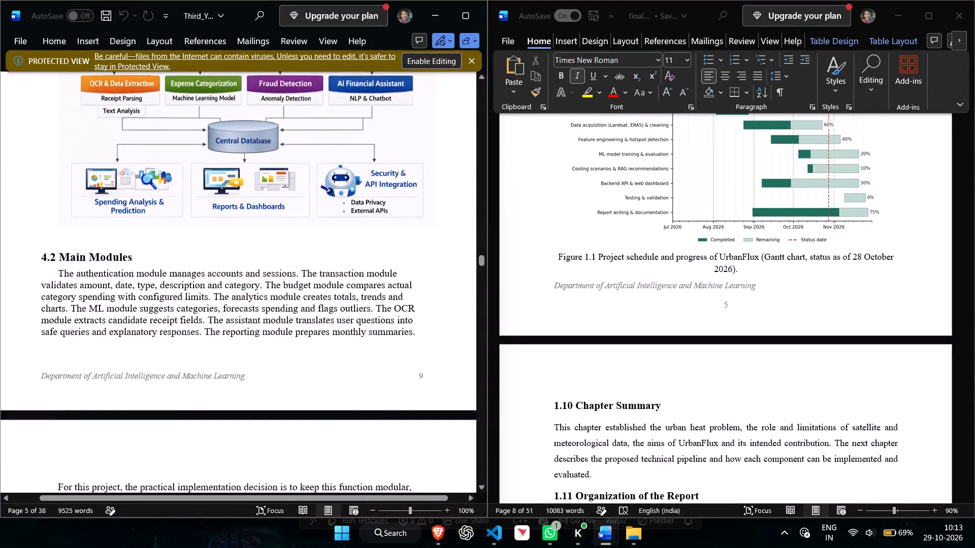
{"action": "scroll", "coordinate": [241, 374], "scroll_direction": "down", "scroll_amount": 6}
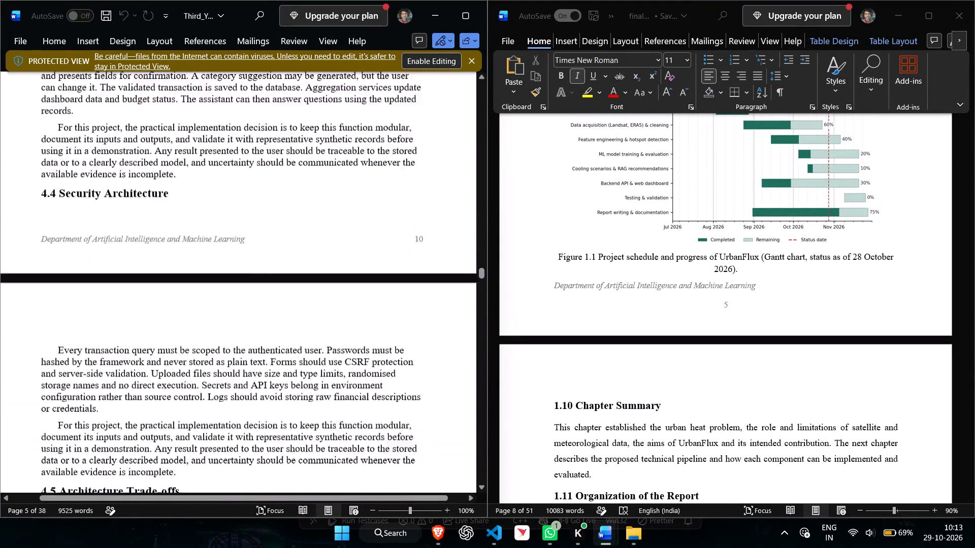
Examine the layout of headings, body text, tables and figures in the FinSight reference from Section 4.4 through to its References page.
{"action": "scroll", "coordinate": [241, 374], "scroll_direction": "down", "scroll_amount": 6}
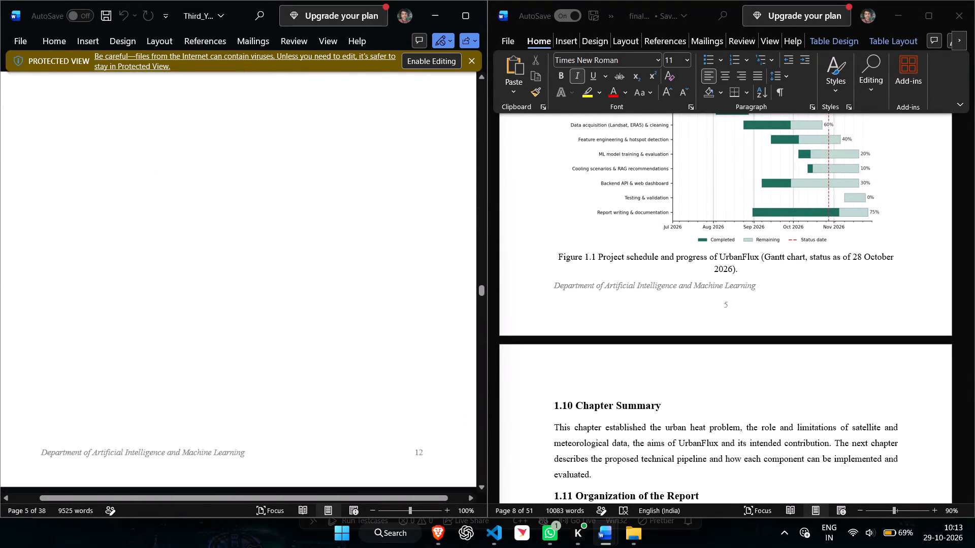
{"action": "scroll", "coordinate": [241, 374], "scroll_direction": "down", "scroll_amount": 6}
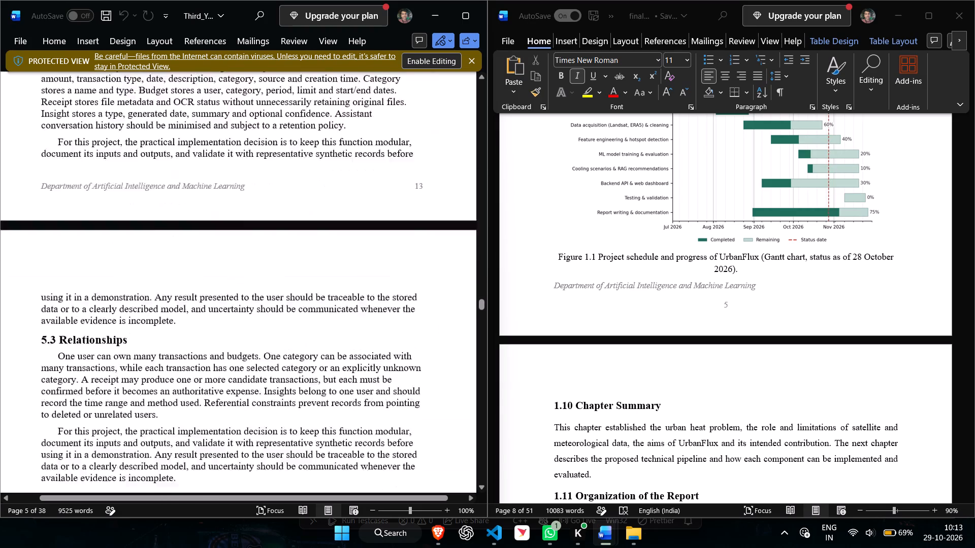
{"action": "scroll", "coordinate": [241, 374], "scroll_direction": "down", "scroll_amount": 6}
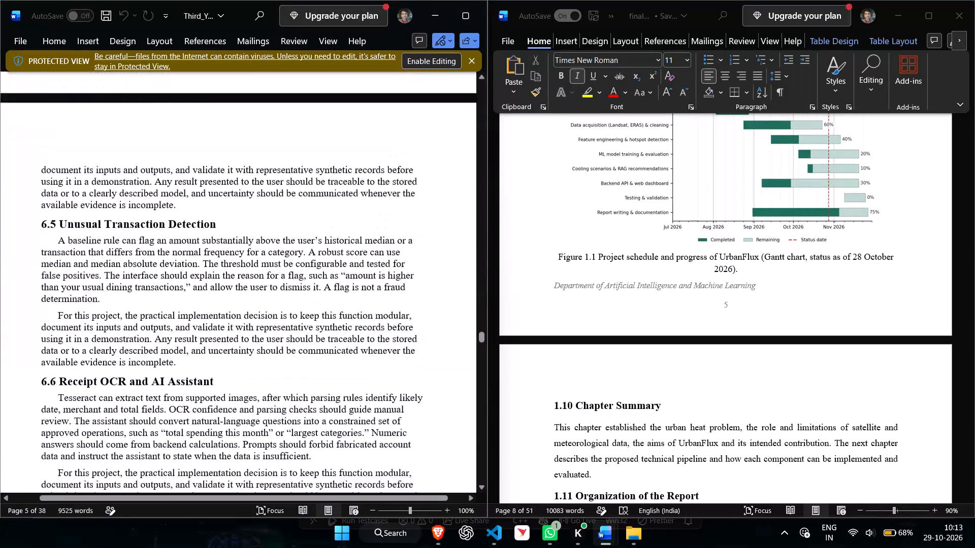
{"action": "scroll", "coordinate": [241, 374], "scroll_direction": "down", "scroll_amount": 7}
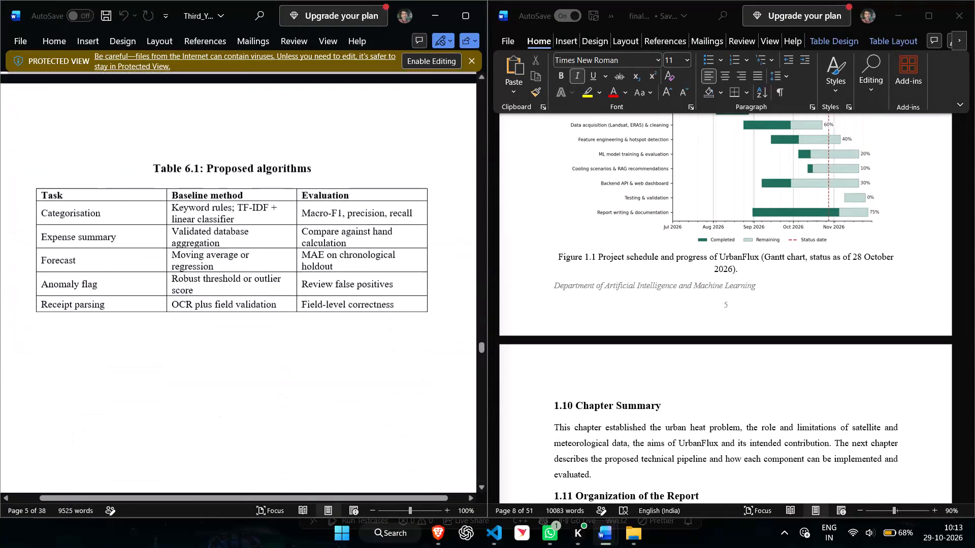
{"action": "scroll", "coordinate": [241, 374], "scroll_direction": "down", "scroll_amount": 6}
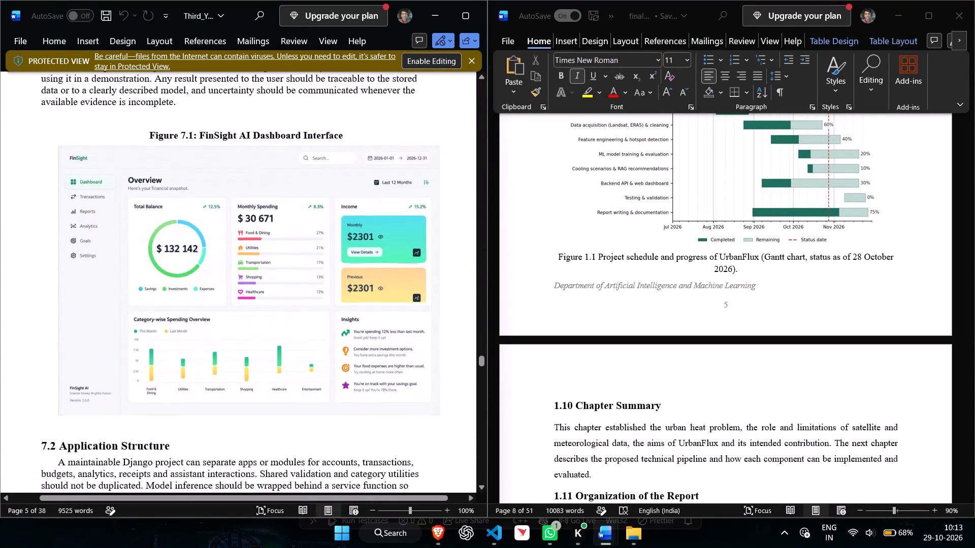
{"action": "scroll", "coordinate": [241, 374], "scroll_direction": "down", "scroll_amount": 6}
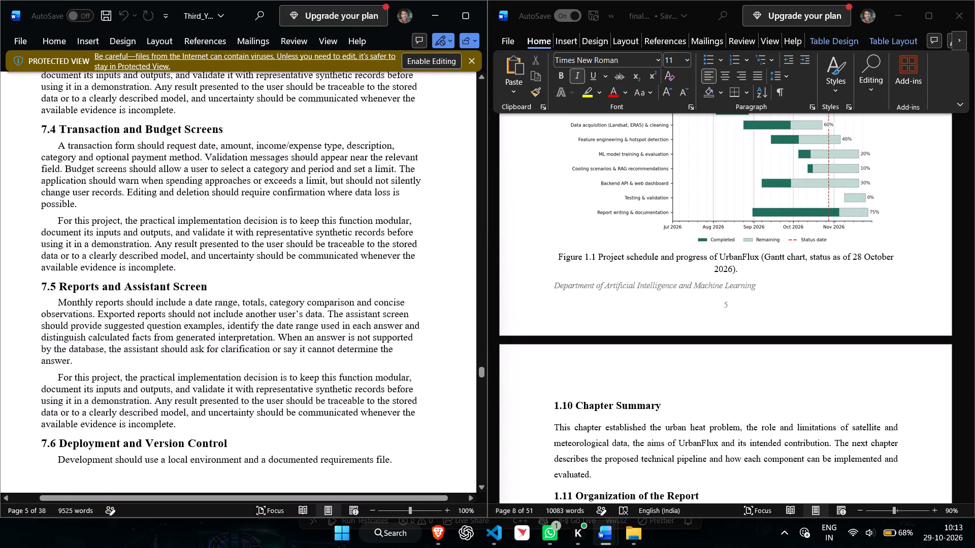
{"action": "scroll", "coordinate": [241, 374], "scroll_direction": "down", "scroll_amount": 6}
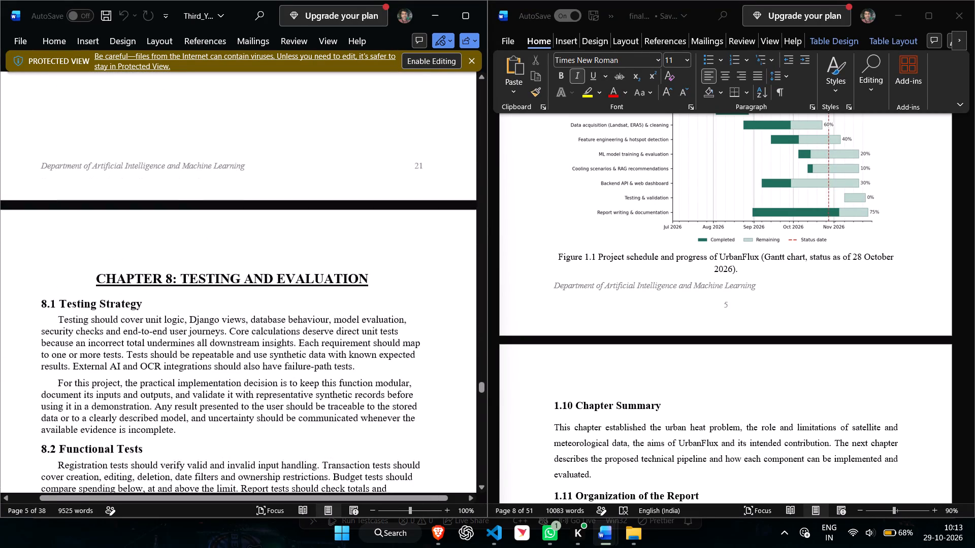
{"action": "scroll", "coordinate": [241, 374], "scroll_direction": "down", "scroll_amount": 4}
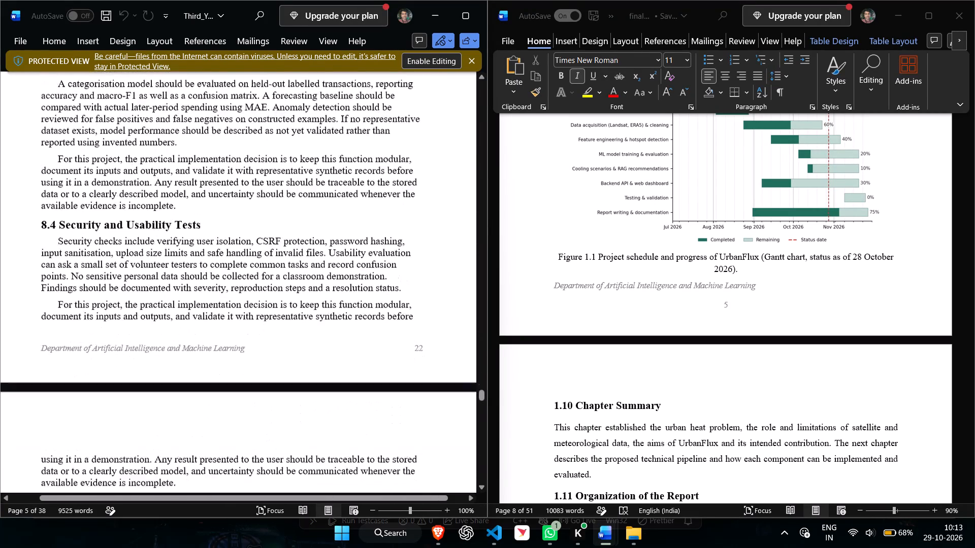
{"action": "scroll", "coordinate": [241, 374], "scroll_direction": "down", "scroll_amount": 6}
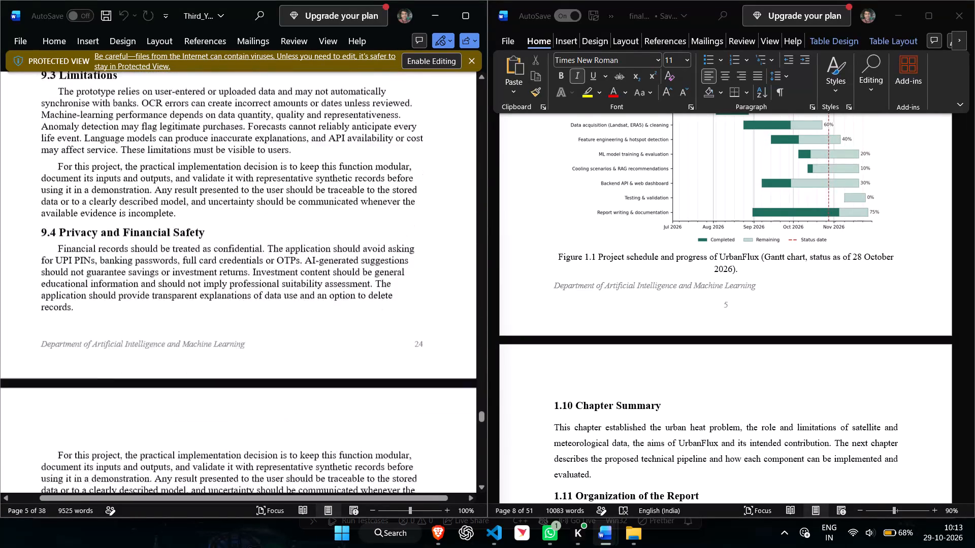
{"action": "scroll", "coordinate": [241, 374], "scroll_direction": "down", "scroll_amount": 6}
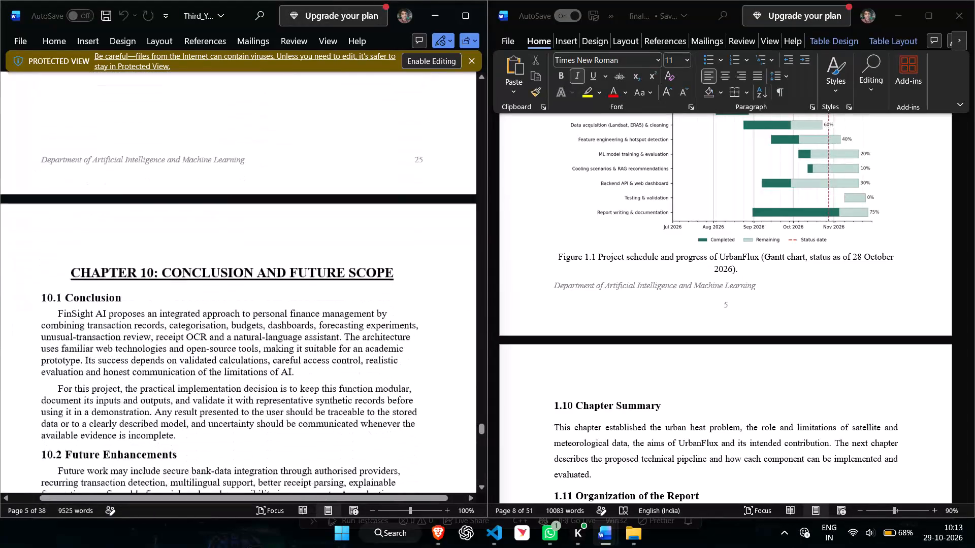
{"action": "scroll", "coordinate": [241, 374], "scroll_direction": "down", "scroll_amount": 6}
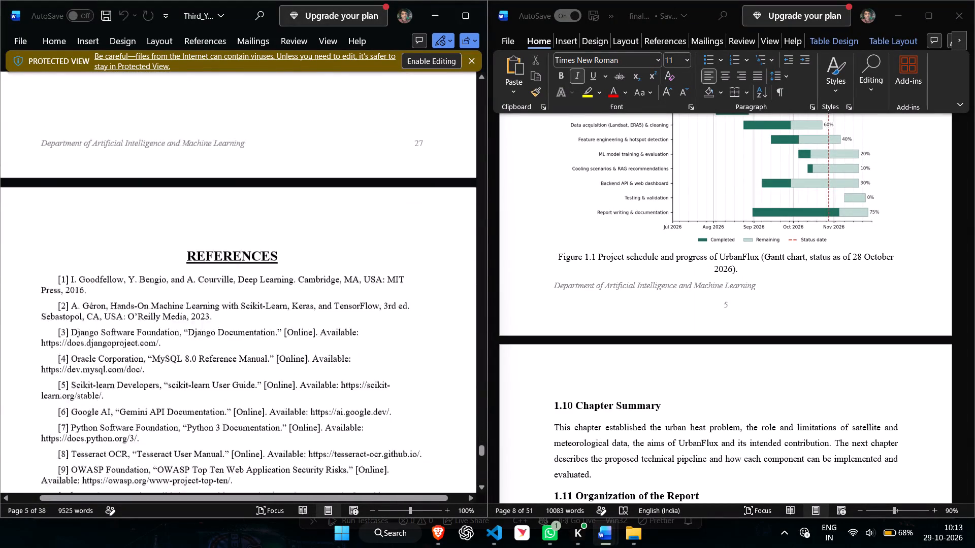
Compare the FinSight reference's Appendix A Gantt chart and milestones table with UrbanFlux Figure 1.1, and look over the UrbanFlux sections that follow it.
{"action": "scroll", "coordinate": [241, 374], "scroll_direction": "down", "scroll_amount": 5}
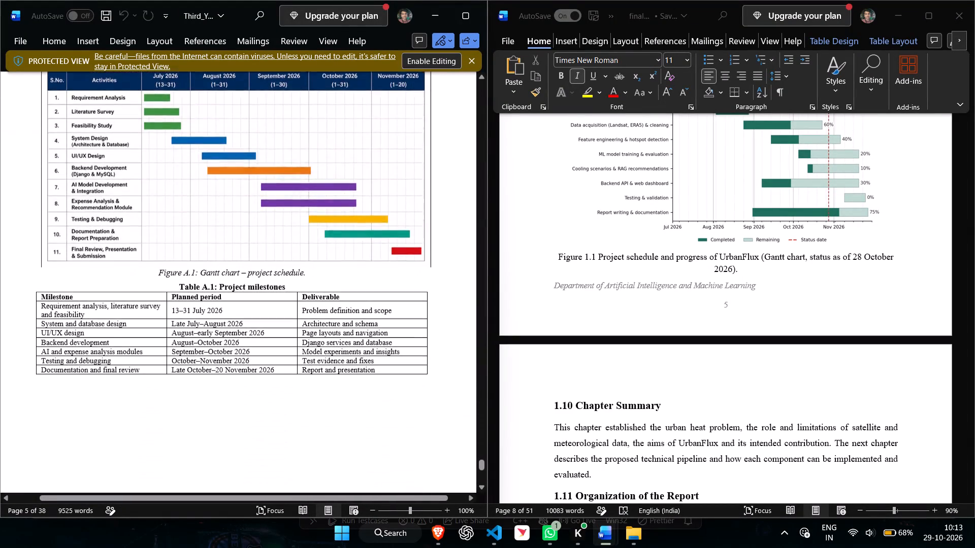
{"action": "scroll", "coordinate": [241, 374], "scroll_direction": "down", "scroll_amount": 1}
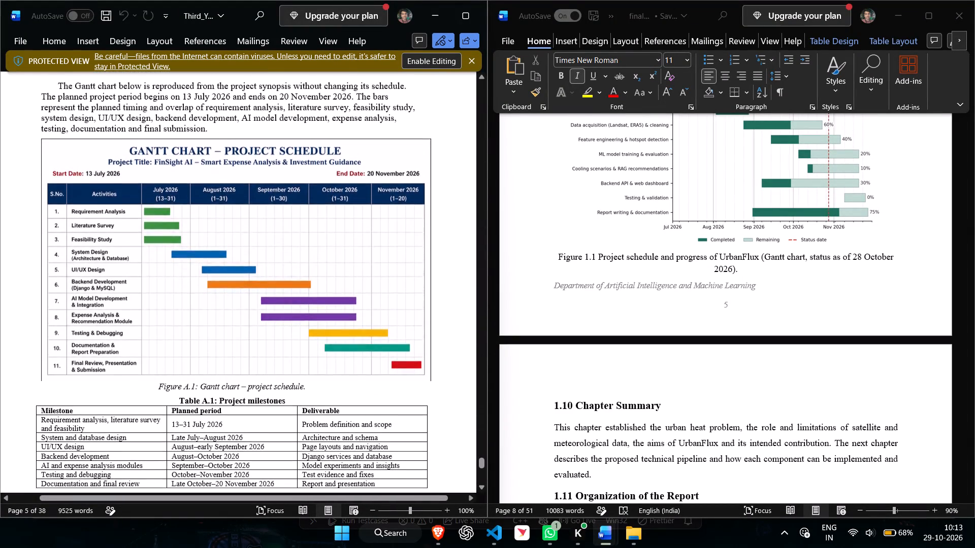
{"action": "scroll", "coordinate": [241, 374], "scroll_direction": "down", "scroll_amount": 1}
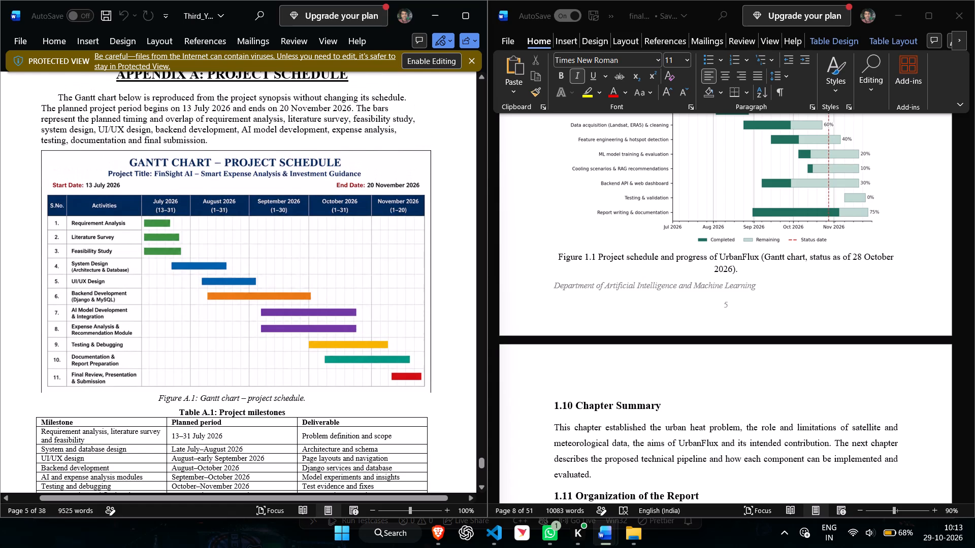
{"action": "scroll", "coordinate": [241, 374], "scroll_direction": "down", "scroll_amount": 1}
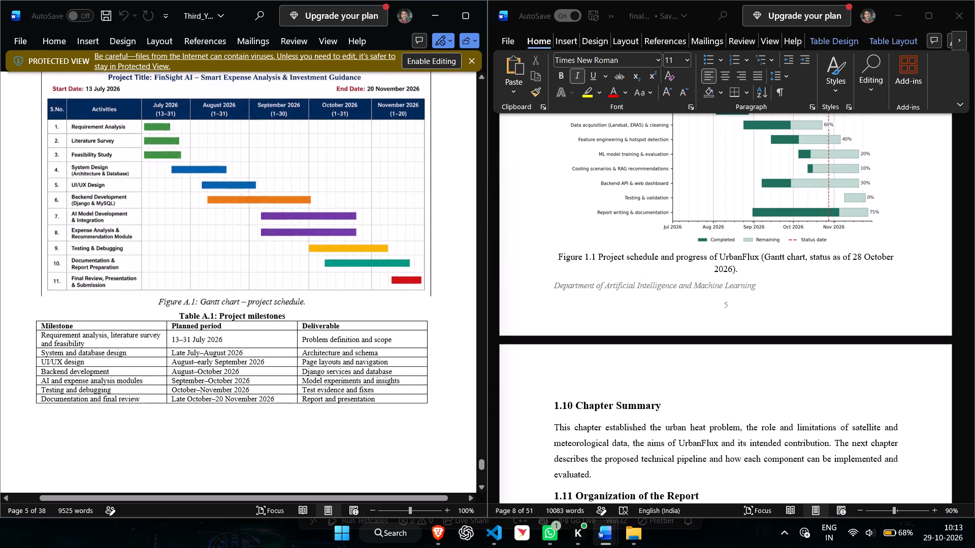
{"action": "scroll", "coordinate": [669, 322], "scroll_direction": "up", "scroll_amount": 1}
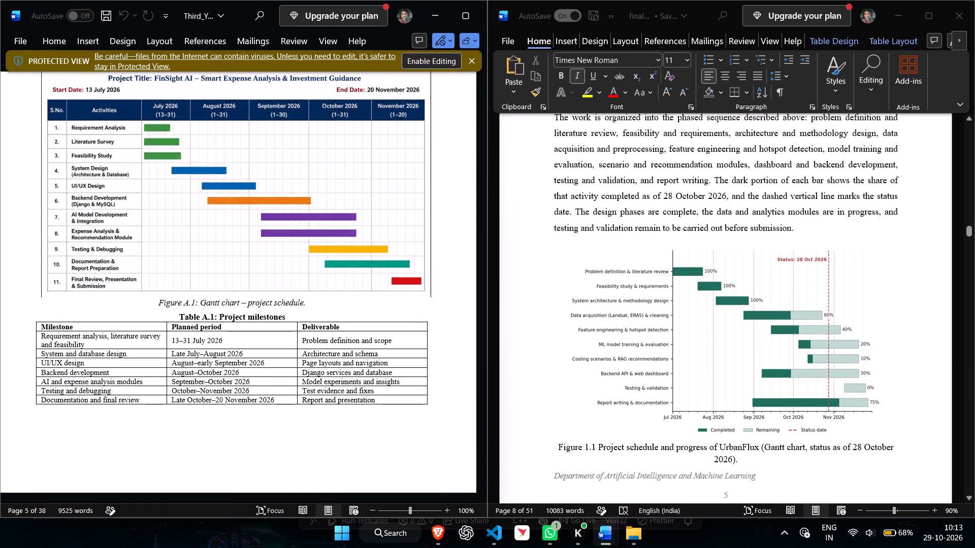
{"action": "left_click", "coordinate": [704, 317]}
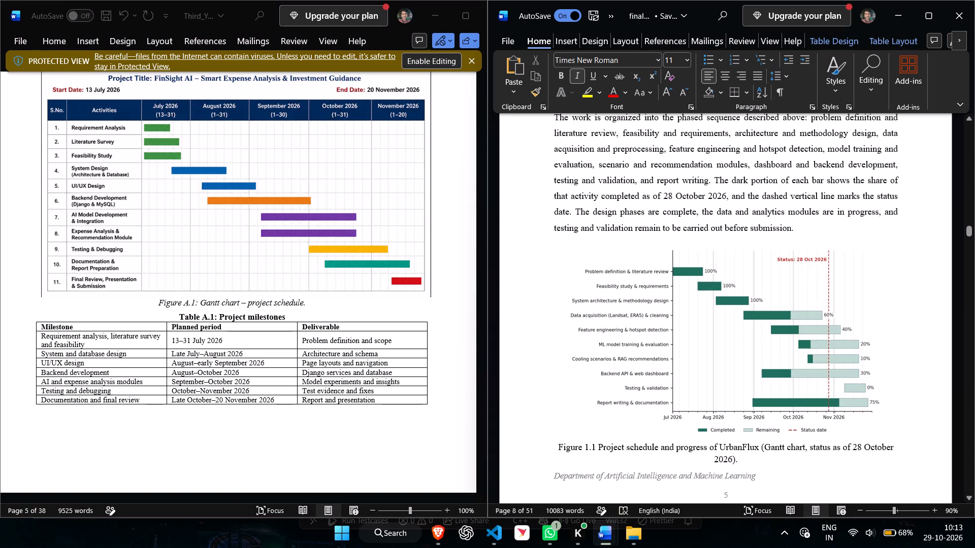
{"action": "scroll", "coordinate": [704, 317], "scroll_direction": "down", "scroll_amount": 4}
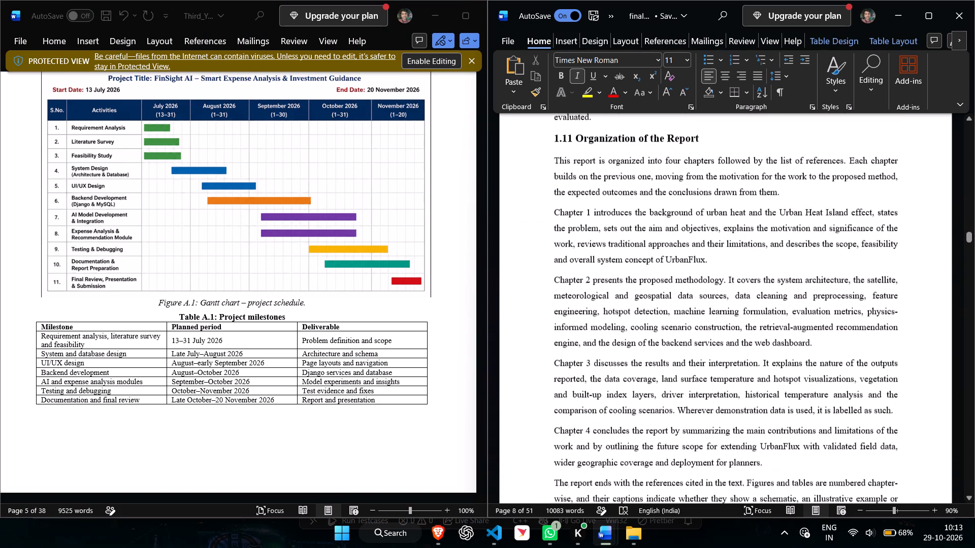
{"action": "scroll", "coordinate": [704, 317], "scroll_direction": "down", "scroll_amount": 1}
Maximise the finalReport window and review the UrbanFlux title page and Declaration page.
{"action": "left_click", "coordinate": [929, 10]}
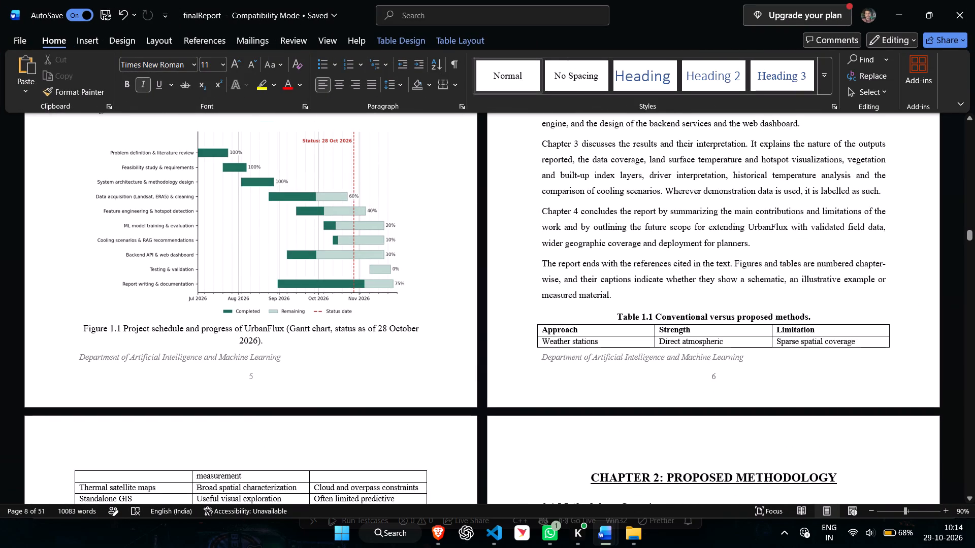
{"action": "left_click", "coordinate": [365, 315]}
{"action": "scroll", "coordinate": [617, 283], "scroll_direction": "up", "scroll_amount": 1}
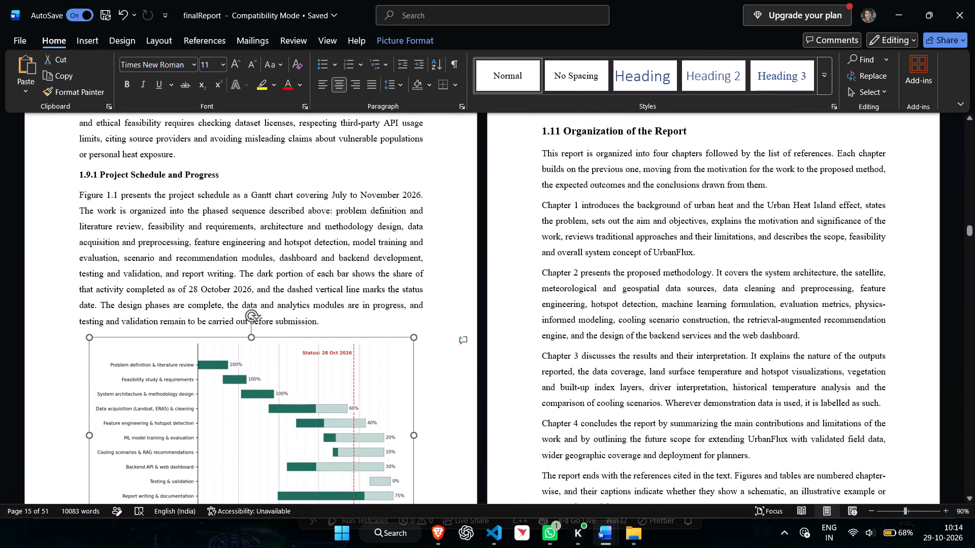
{"action": "scroll", "coordinate": [617, 283], "scroll_direction": "up", "scroll_amount": 1, "text": "ctrl"}
{"action": "scroll", "coordinate": [617, 283], "scroll_direction": "up", "scroll_amount": 16}
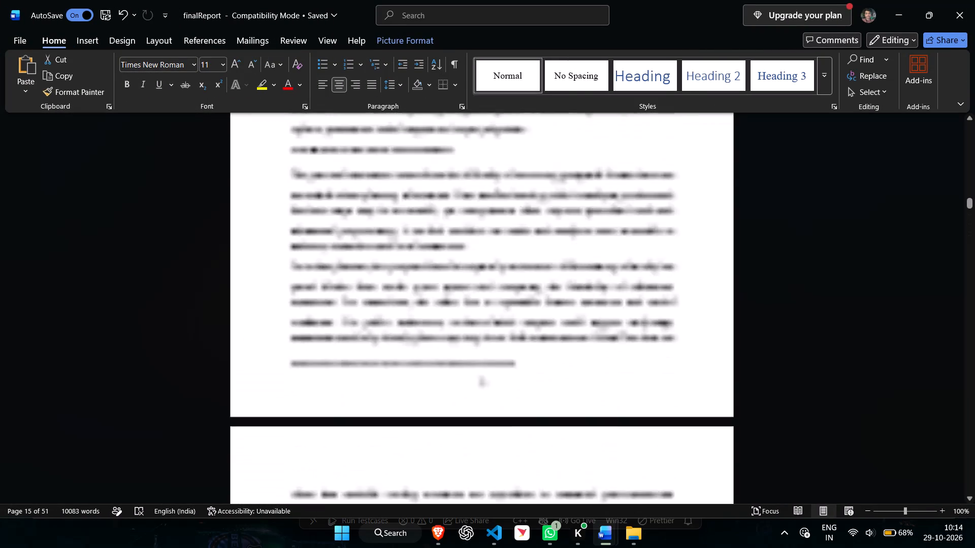
{"action": "scroll", "coordinate": [617, 283], "scroll_direction": "up", "scroll_amount": 20}
{"action": "scroll", "coordinate": [617, 283], "scroll_direction": "up", "scroll_amount": 20}
{"action": "scroll", "coordinate": [617, 283], "scroll_direction": "up", "scroll_amount": 20}
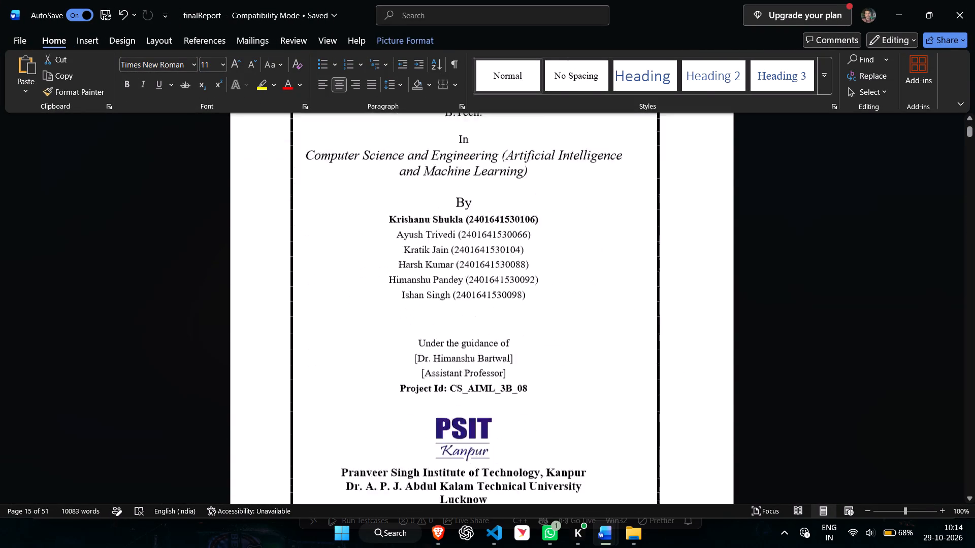
{"action": "scroll", "coordinate": [617, 283], "scroll_direction": "down", "scroll_amount": 1}
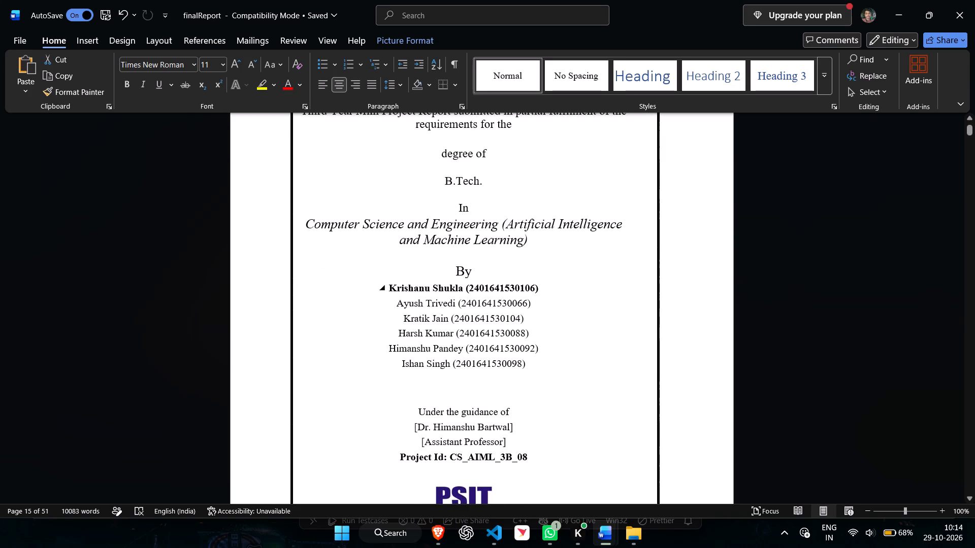
{"action": "scroll", "coordinate": [617, 283], "scroll_direction": "down", "scroll_amount": 1}
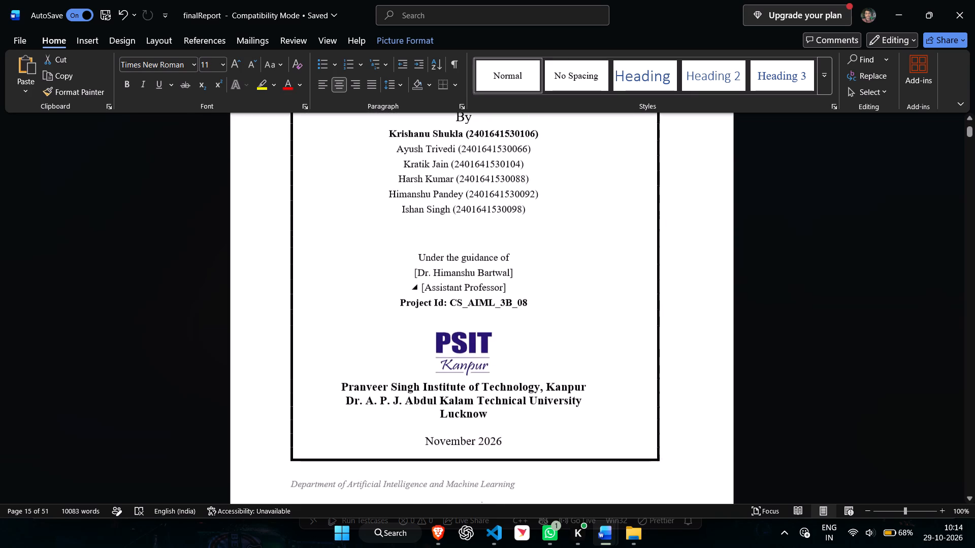
{"action": "scroll", "coordinate": [617, 283], "scroll_direction": "down", "scroll_amount": 6}
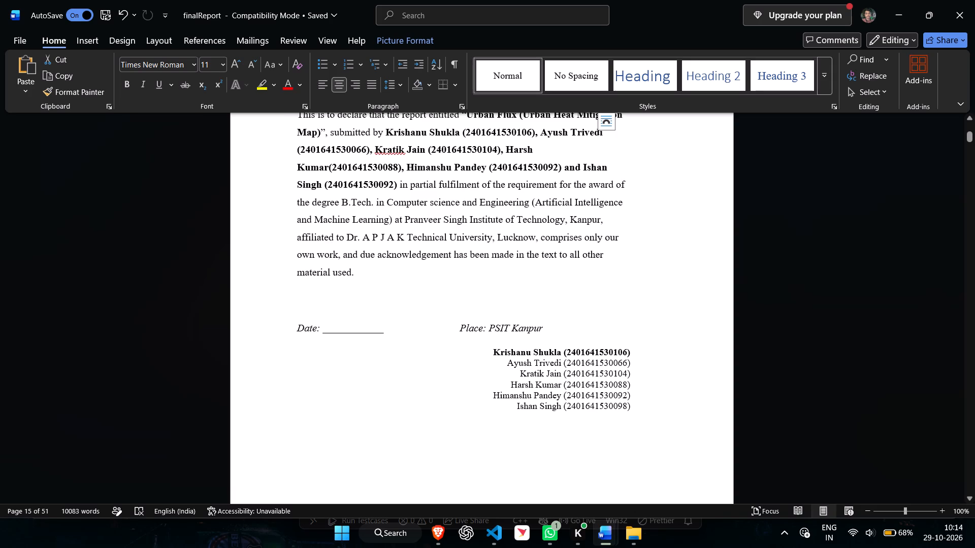
Compare the UrbanFlux Declaration's text and date line with the Declaration page of the initial Third Year Mini Project Report template.
{"action": "scroll", "coordinate": [371, 339], "scroll_direction": "up", "scroll_amount": 2}
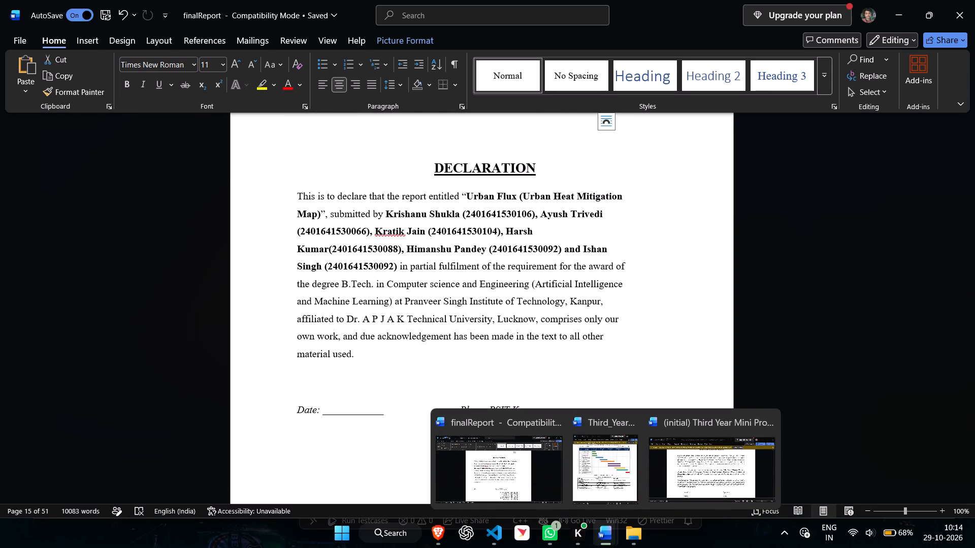
{"action": "left_click", "coordinate": [720, 461]}
{"action": "scroll", "coordinate": [555, 314], "scroll_direction": "up", "scroll_amount": 2}
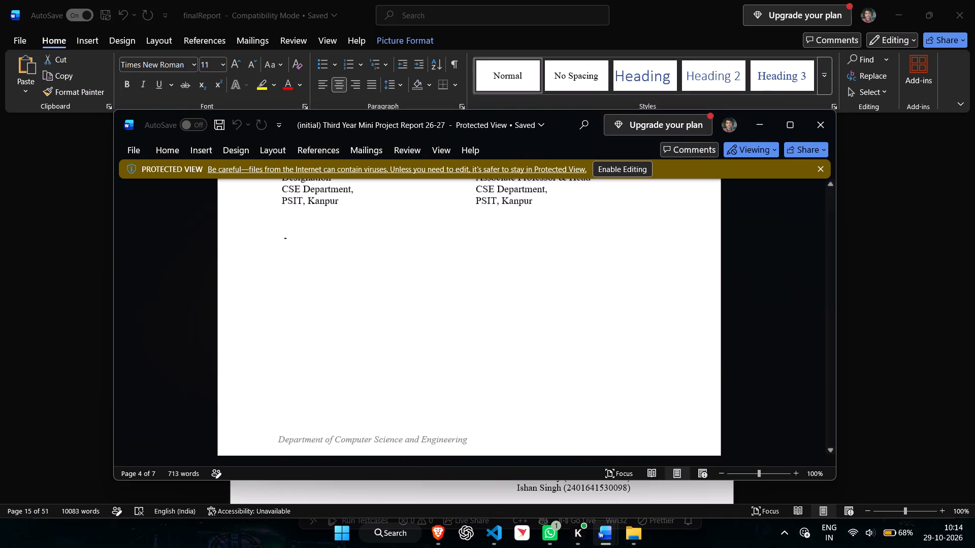
{"action": "scroll", "coordinate": [555, 314], "scroll_direction": "up", "scroll_amount": 6}
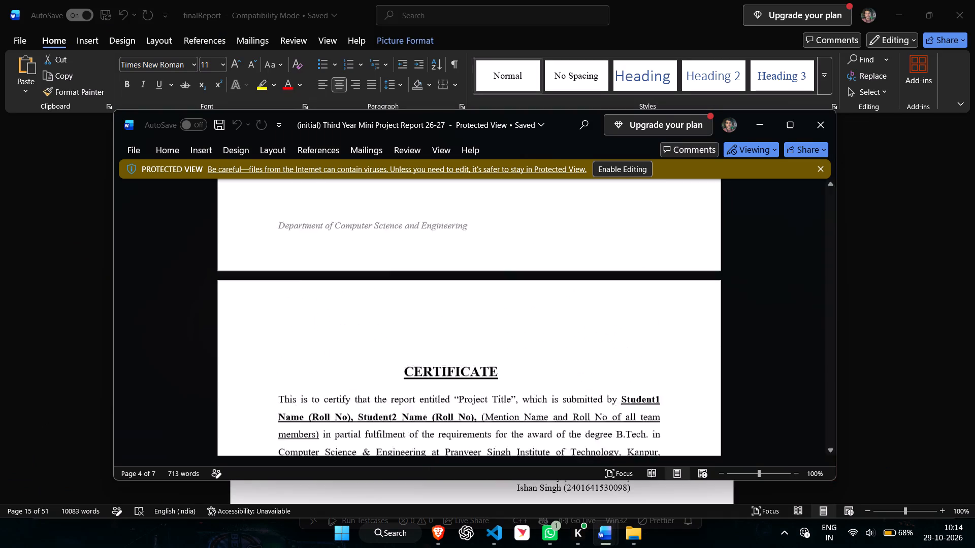
{"action": "scroll", "coordinate": [555, 314], "scroll_direction": "up", "scroll_amount": 3}
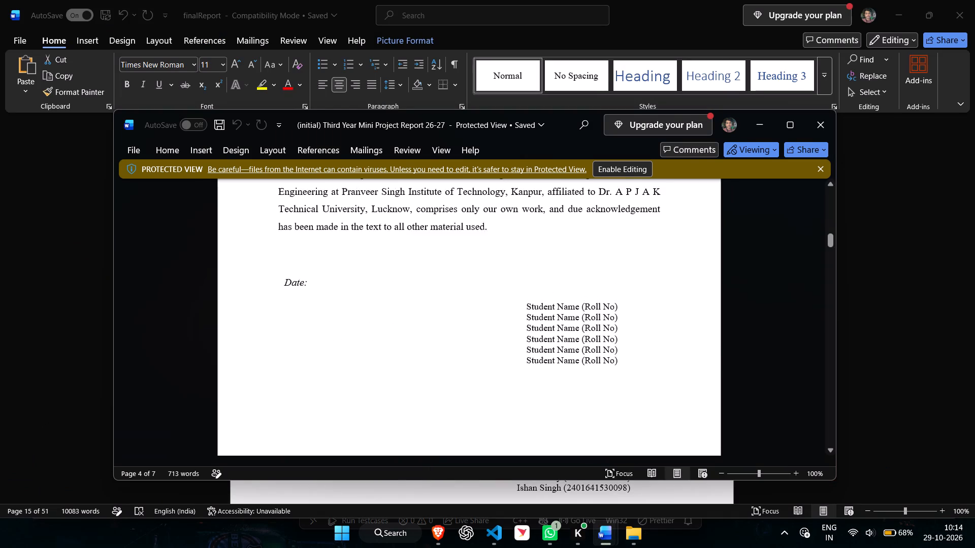
{"action": "scroll", "coordinate": [555, 314], "scroll_direction": "up", "scroll_amount": 1}
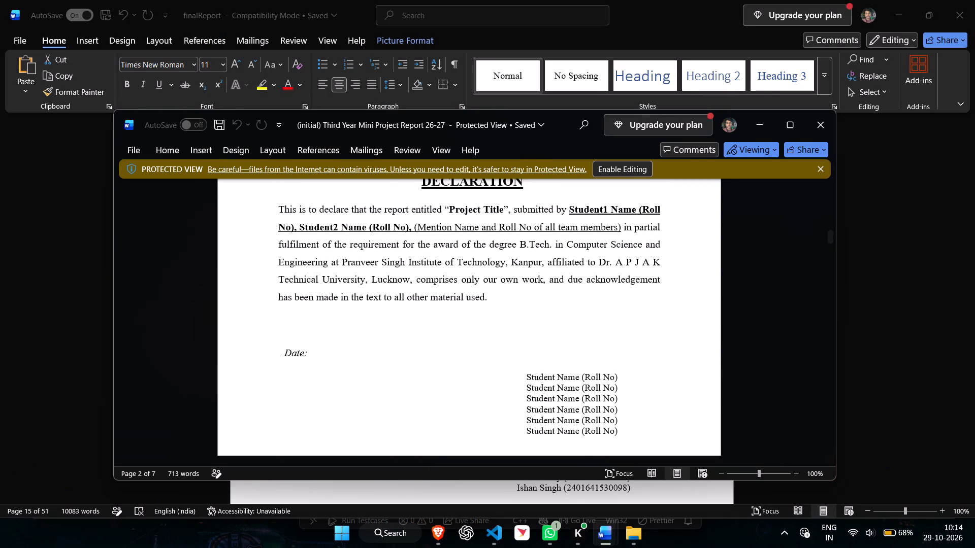
Delete "Place: PSIT Kanpur" from the date line of the UrbanFlux Declaration page.
{"action": "left_click", "coordinate": [60, 285]}
{"action": "left_click", "coordinate": [551, 412]}
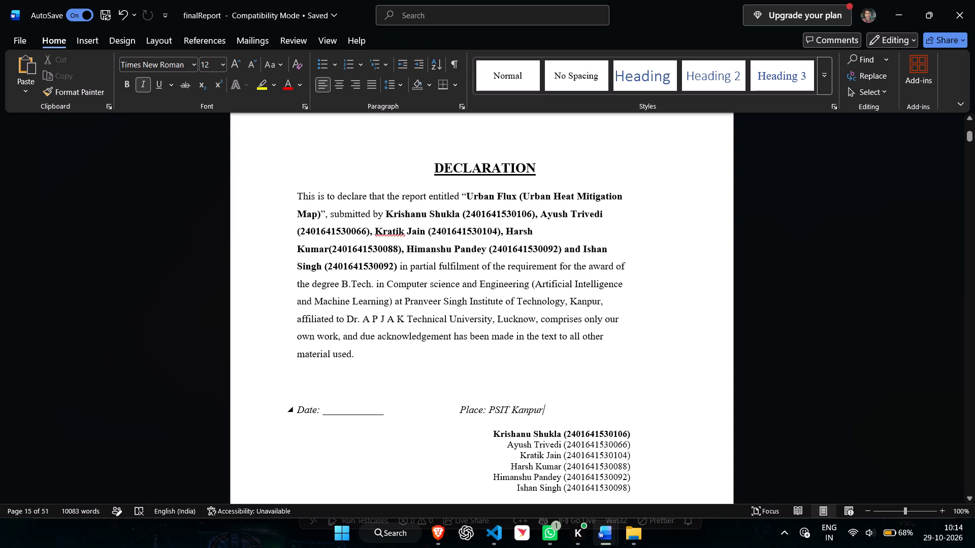
{"action": "key", "text": "ctrl+BackSpace"}
{"action": "key", "text": "ctrl+BackSpace"}
{"action": "key", "text": "ctrl+BackSpace"}
{"action": "key", "text": "ctrl+BackSpace"}
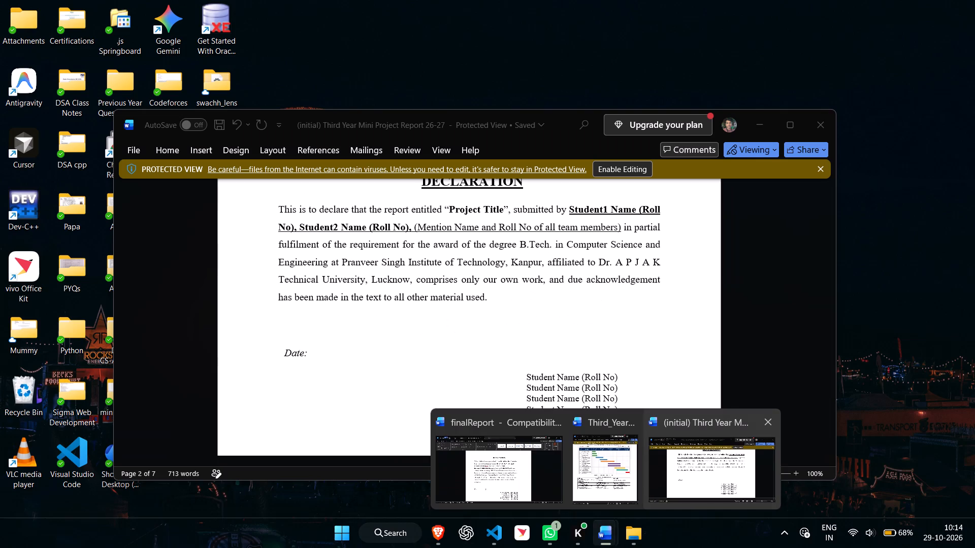
Return to the initial template, dismiss its Protected View notice and check what follows the Declaration.
{"action": "left_click", "coordinate": [689, 470]}
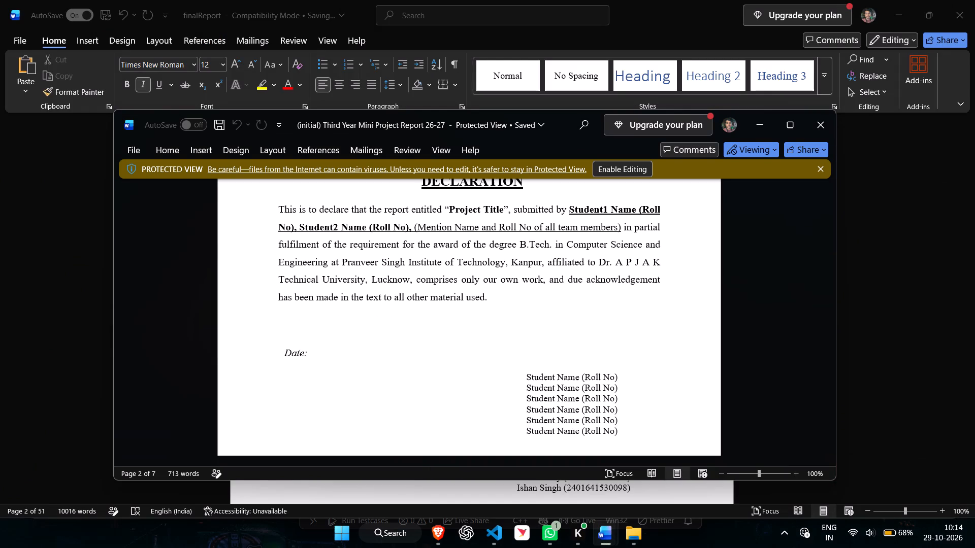
{"action": "left_click", "coordinate": [818, 169]}
{"action": "scroll", "coordinate": [621, 266], "scroll_direction": "down", "scroll_amount": 2}
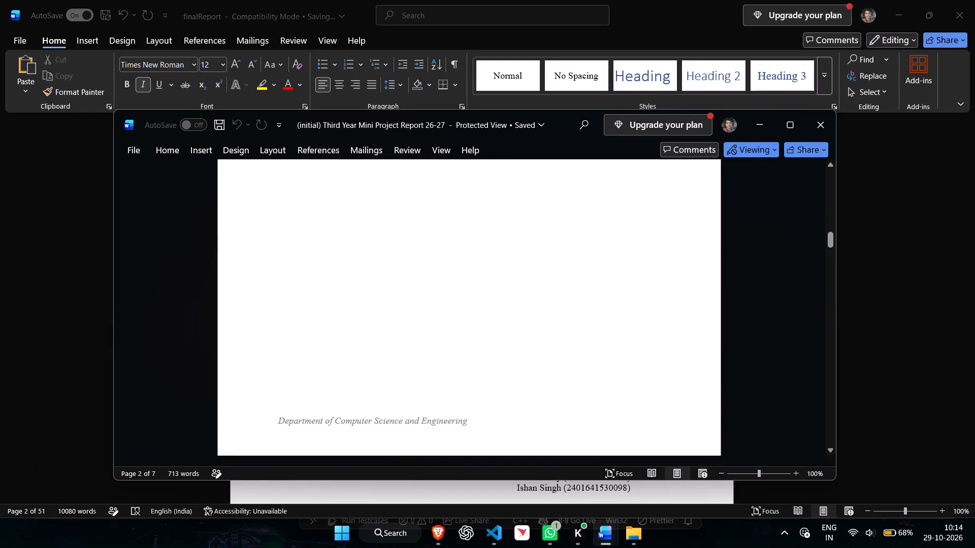
Return to finalReport and insert a space between the fourth student's name and roll number in the Certificate paragraph.
{"action": "scroll", "coordinate": [621, 266], "scroll_direction": "down", "scroll_amount": 1}
{"action": "left_click", "coordinate": [860, 225]}
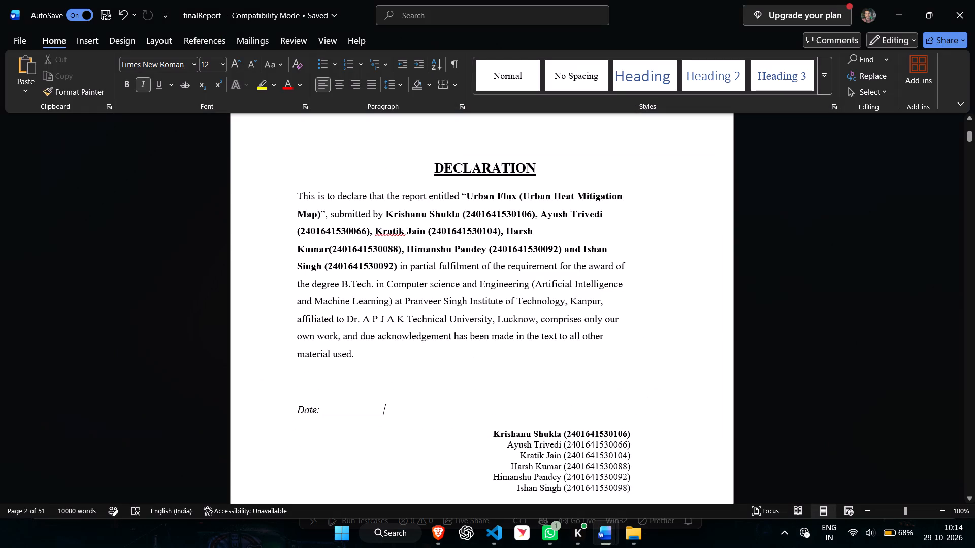
{"action": "scroll", "coordinate": [620, 252], "scroll_direction": "down", "scroll_amount": 2}
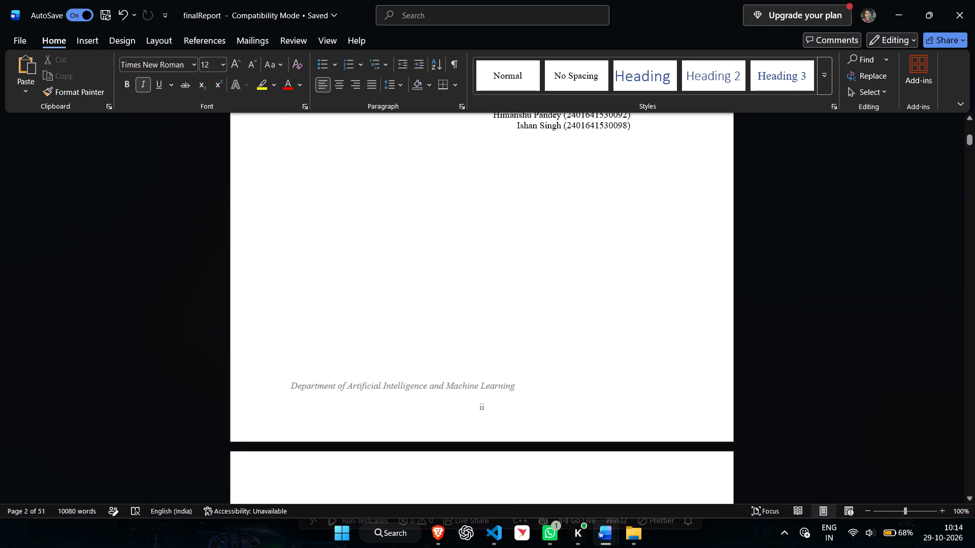
{"action": "scroll", "coordinate": [620, 252], "scroll_direction": "down", "scroll_amount": 3}
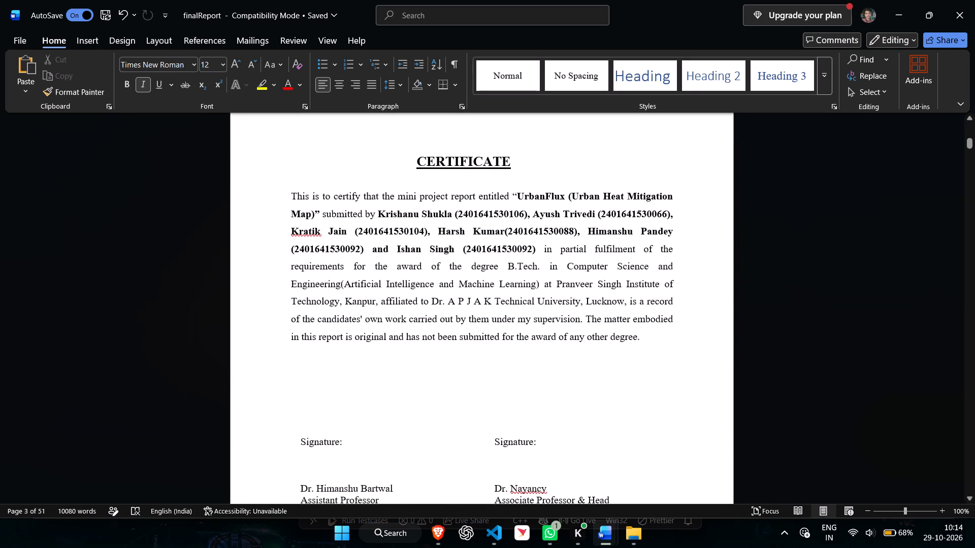
{"action": "left_click", "coordinate": [506, 224]}
{"action": "key", "text": "Down"}
{"action": "key", "text": "Left"}
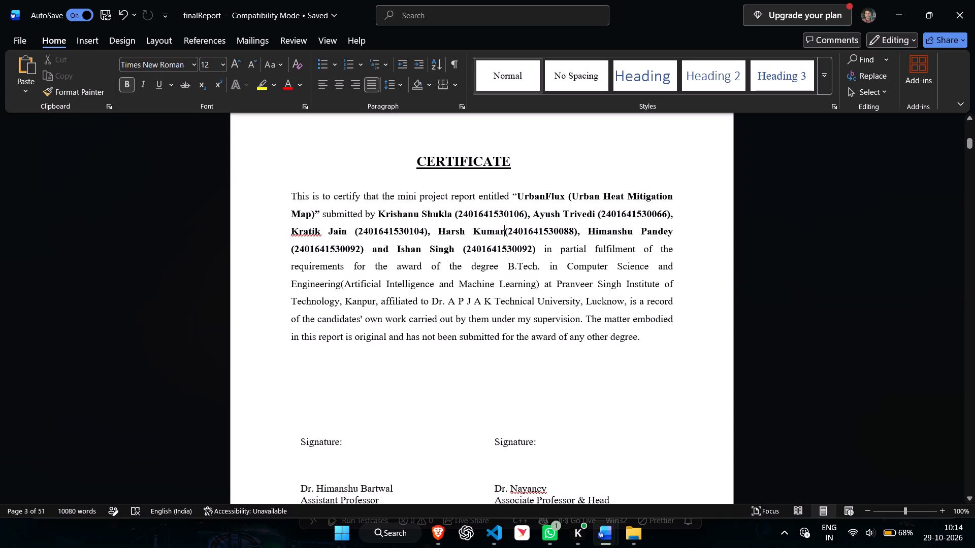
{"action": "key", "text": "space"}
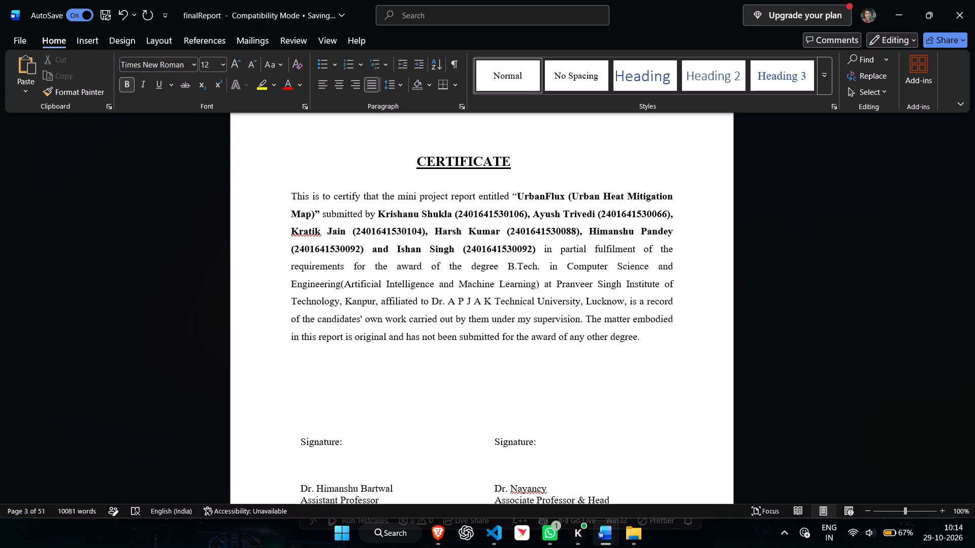
Examine the signatories on the UrbanFlux Certificate page and the text and student signature blocks of the Acknowledgement page.
{"action": "scroll", "coordinate": [658, 214], "scroll_direction": "down", "scroll_amount": 1}
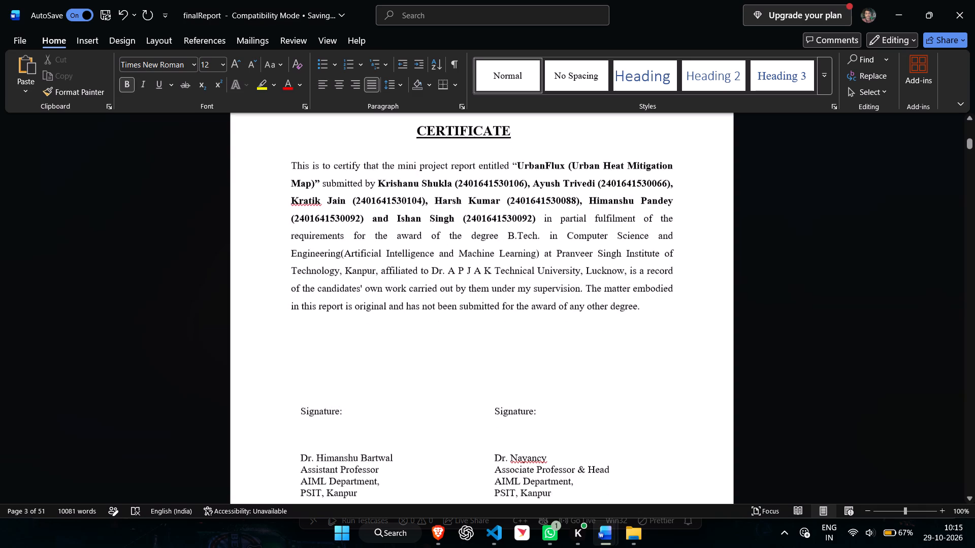
{"action": "scroll", "coordinate": [658, 214], "scroll_direction": "down", "scroll_amount": 2}
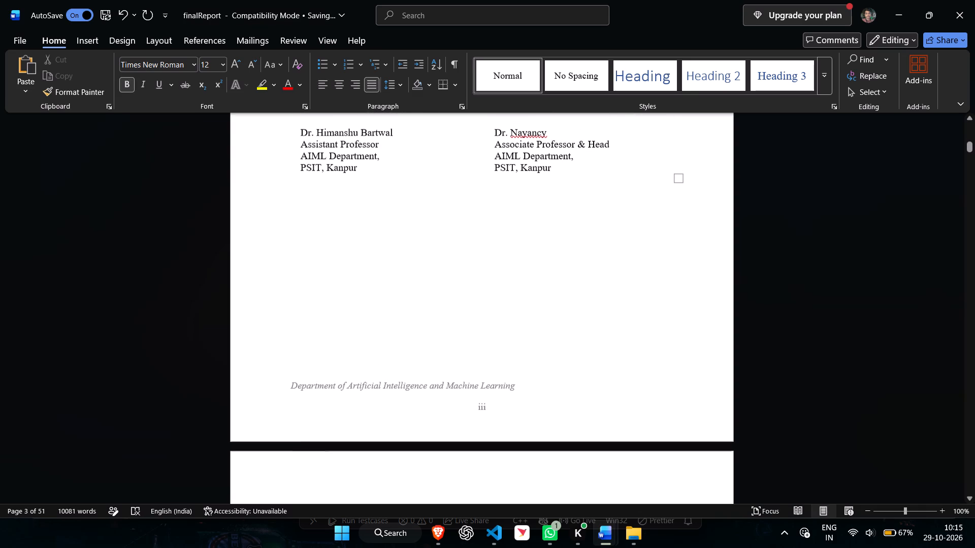
{"action": "scroll", "coordinate": [658, 214], "scroll_direction": "down", "scroll_amount": 5}
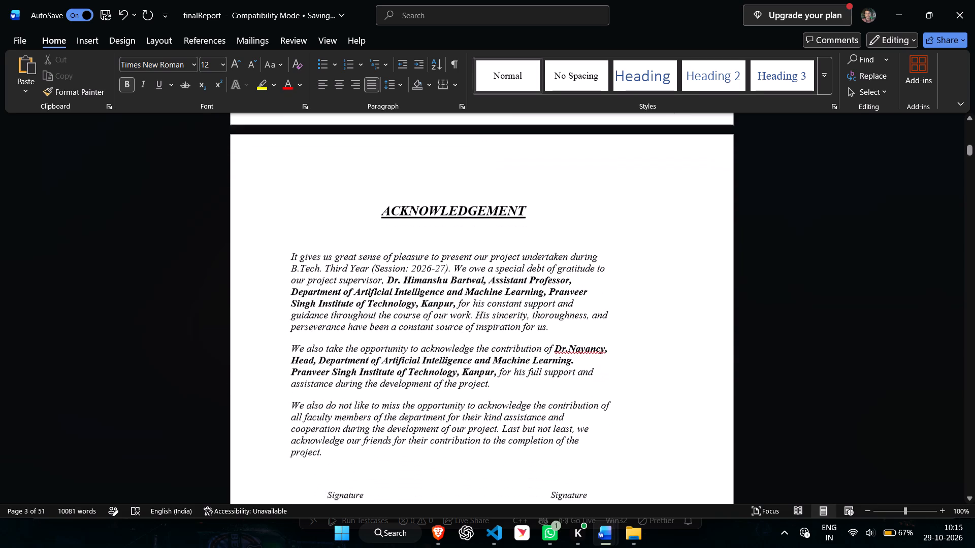
{"action": "scroll", "coordinate": [658, 214], "scroll_direction": "down", "scroll_amount": 2}
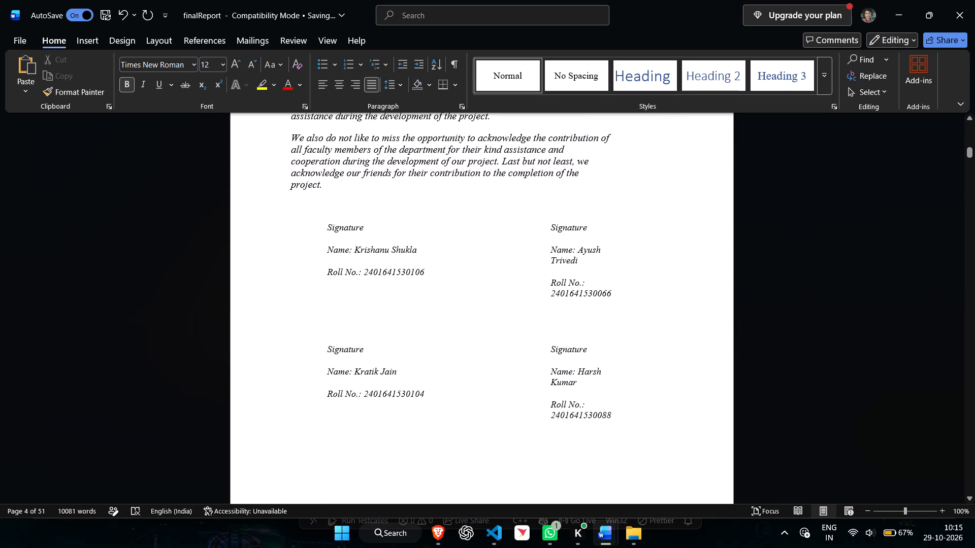
{"action": "scroll", "coordinate": [568, 421], "scroll_direction": "down", "scroll_amount": 1}
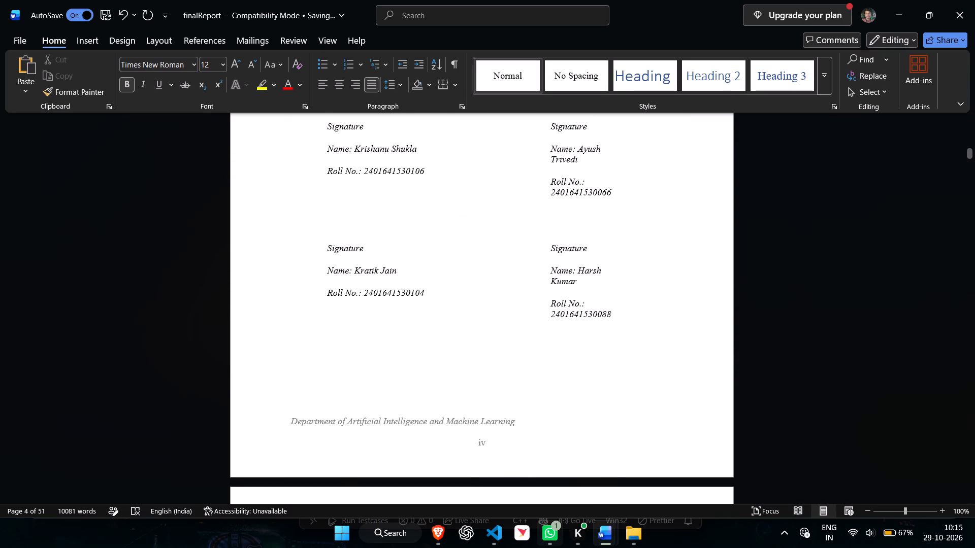
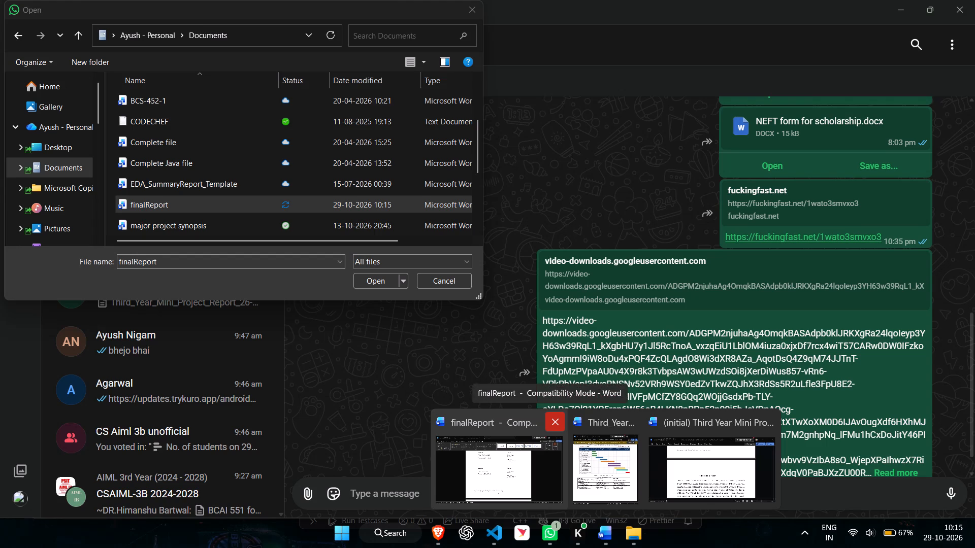
Close the finalReport document's Word window, leaving the two Third Year Mini Project reports open.
{"action": "left_click", "coordinate": [554, 415]}
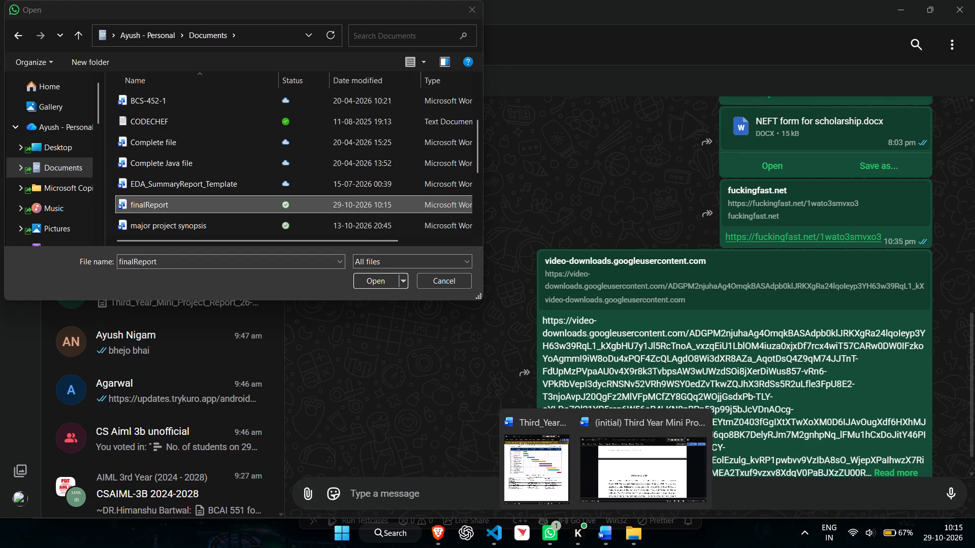
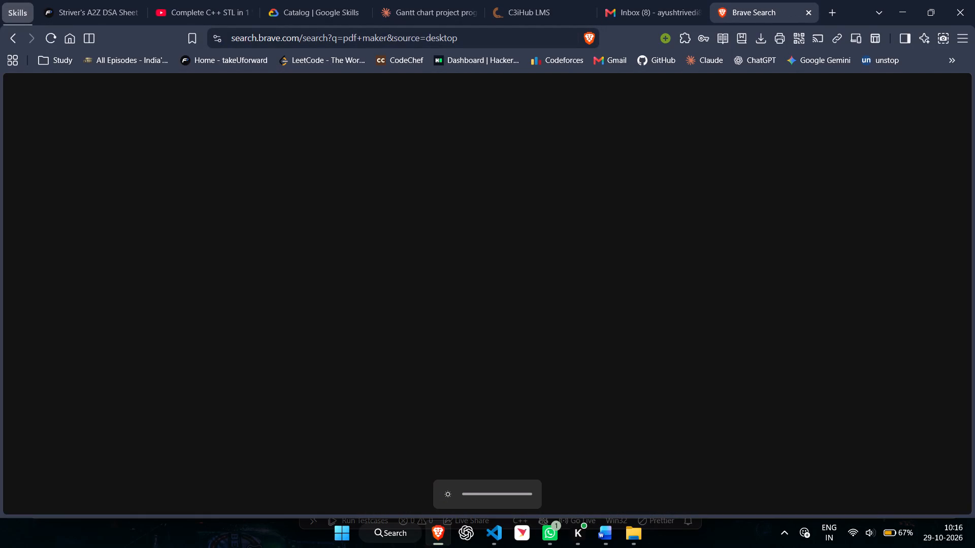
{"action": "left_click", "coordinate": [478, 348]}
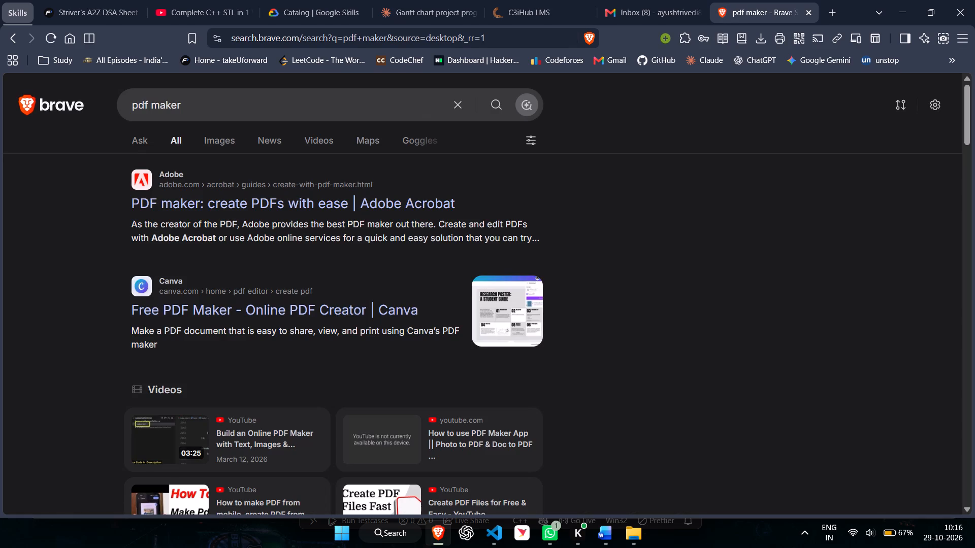
Open Canva's "Free PDF Maker - Online PDF Creator" page from the search results for pdf maker.
{"action": "scroll", "coordinate": [460, 320], "scroll_direction": "down", "scroll_amount": 1}
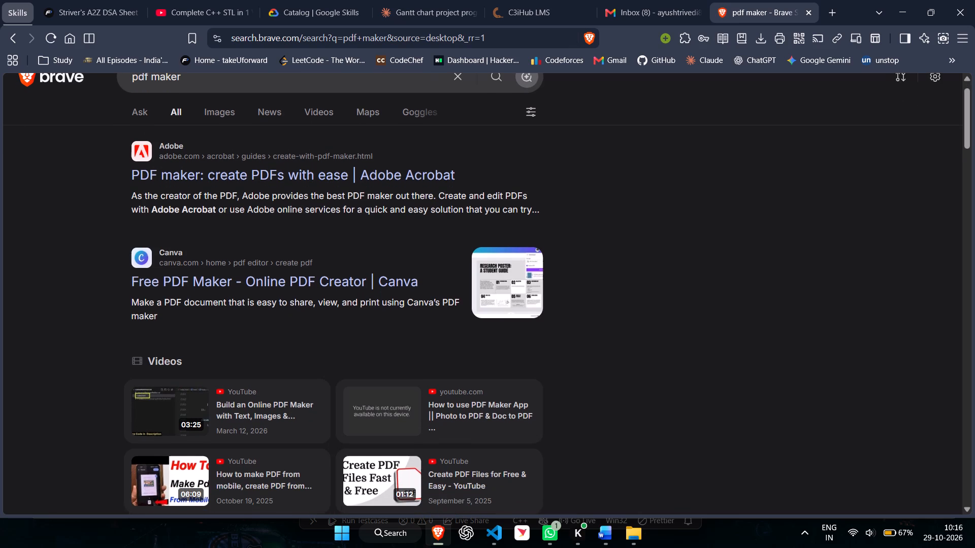
{"action": "scroll", "coordinate": [460, 320], "scroll_direction": "down", "scroll_amount": 2}
{"action": "left_click", "coordinate": [300, 256]}
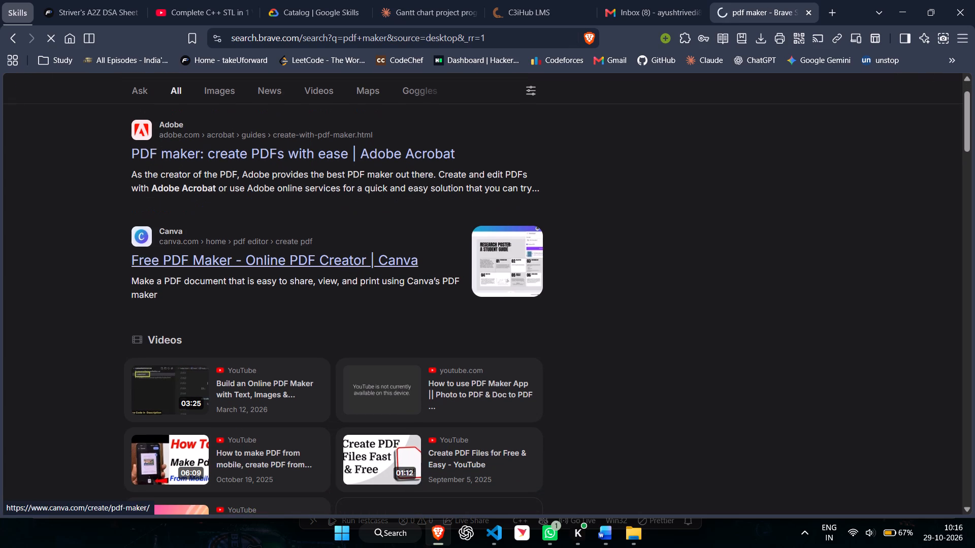
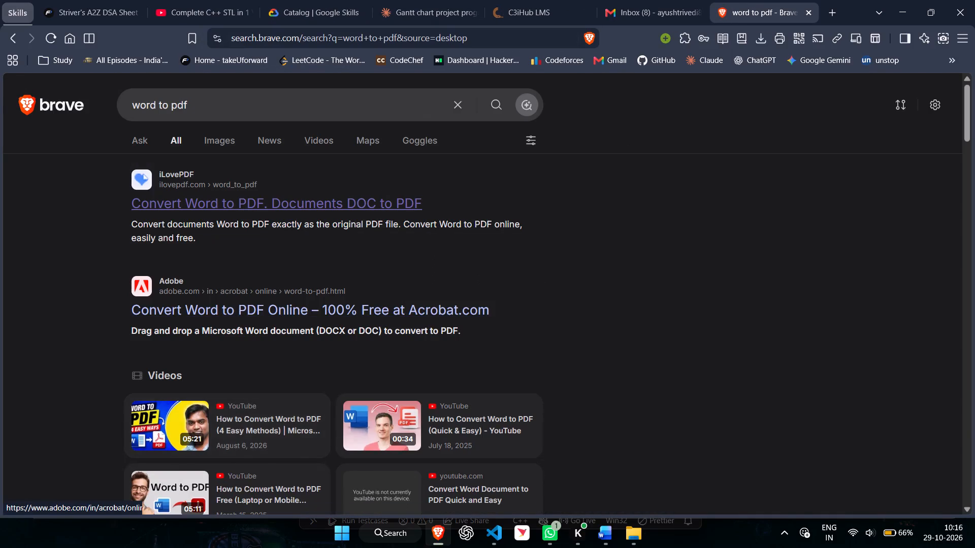
Open iLovePDF's Word to PDF converter from the search results and load finalReport from the OneDrive Documents folder.
{"action": "left_click", "coordinate": [164, 187]}
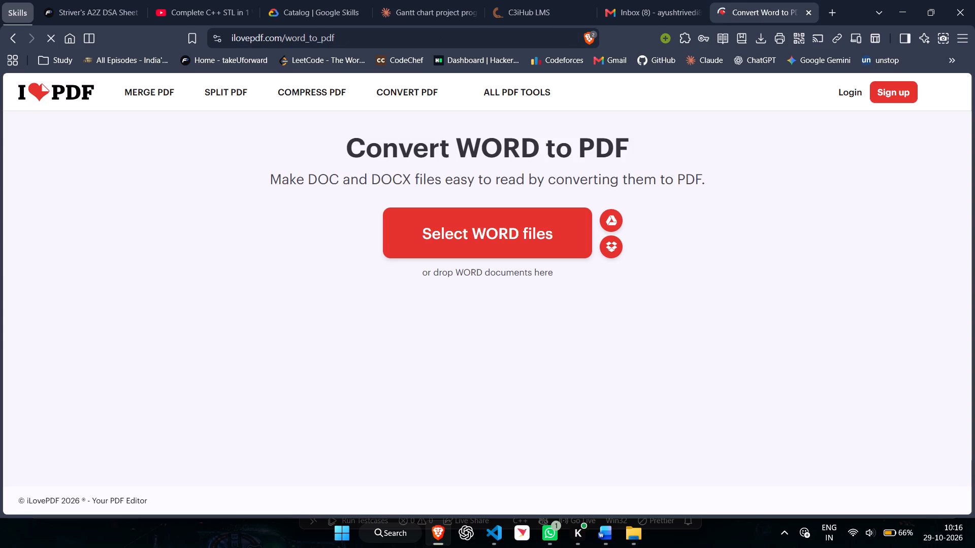
{"action": "left_click", "coordinate": [449, 235]}
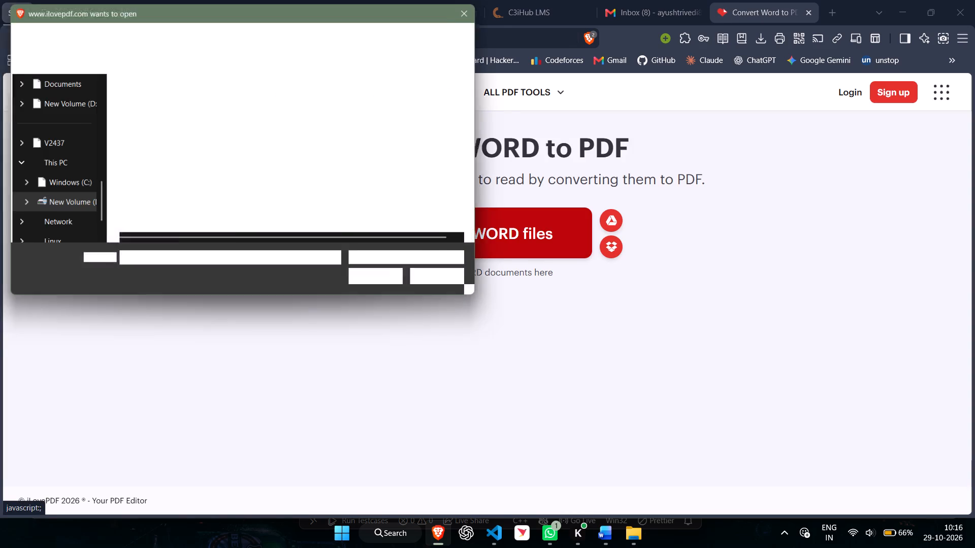
{"action": "scroll", "coordinate": [56, 166], "scroll_direction": "up", "scroll_amount": 6}
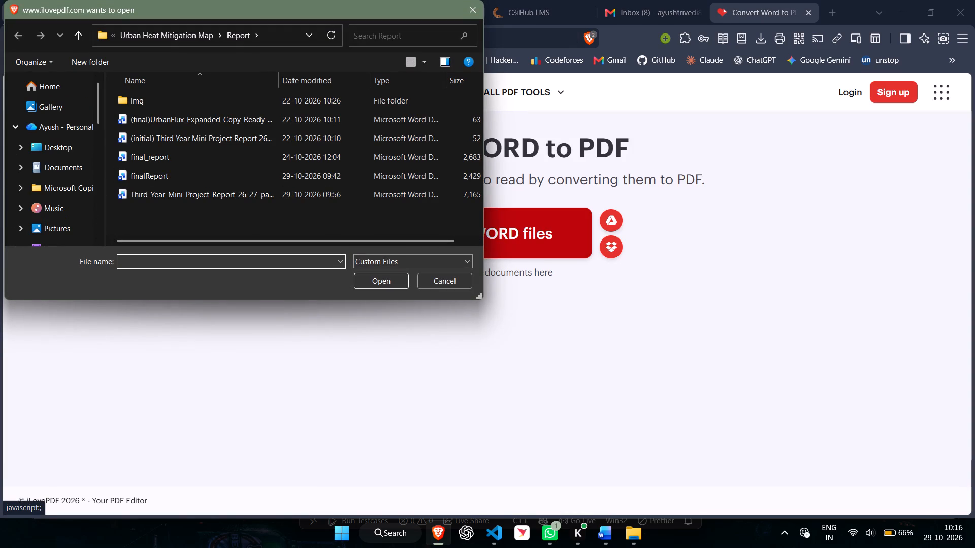
{"action": "left_click", "coordinate": [51, 123]}
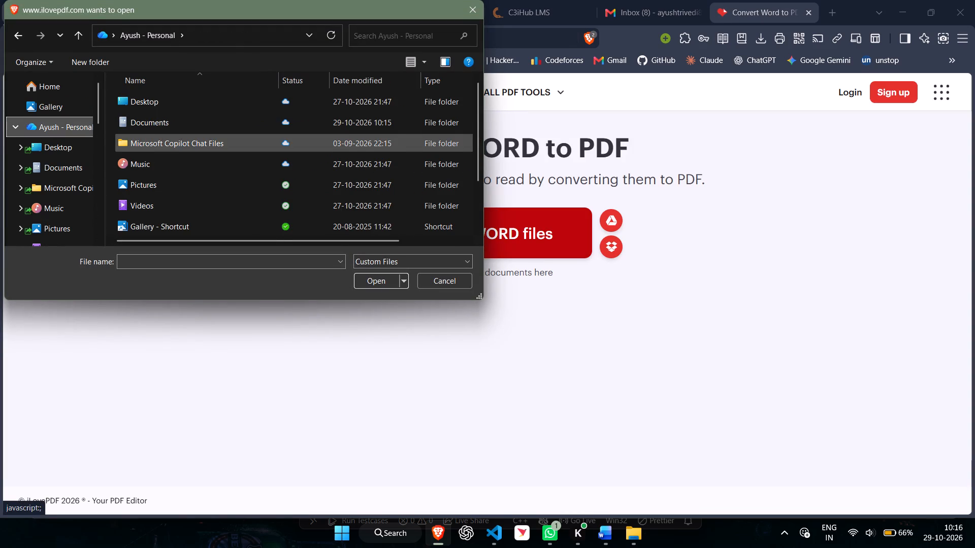
{"action": "scroll", "coordinate": [225, 141], "scroll_direction": "down", "scroll_amount": 6}
{"action": "scroll", "coordinate": [225, 141], "scroll_direction": "up", "scroll_amount": 7}
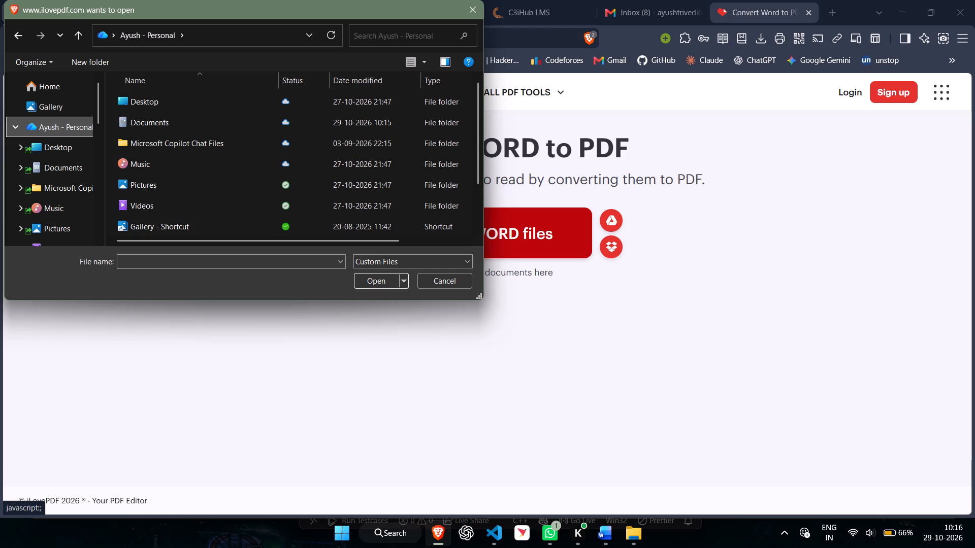
{"action": "left_click", "coordinate": [166, 136]}
{"action": "double_click", "coordinate": [181, 124]}
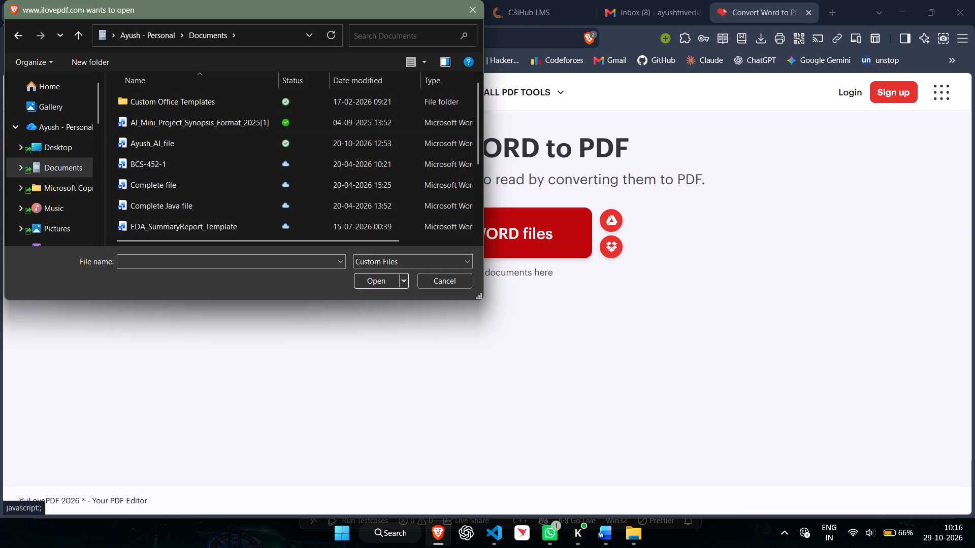
{"action": "scroll", "coordinate": [220, 174], "scroll_direction": "down", "scroll_amount": 6}
{"action": "left_click", "coordinate": [188, 147]}
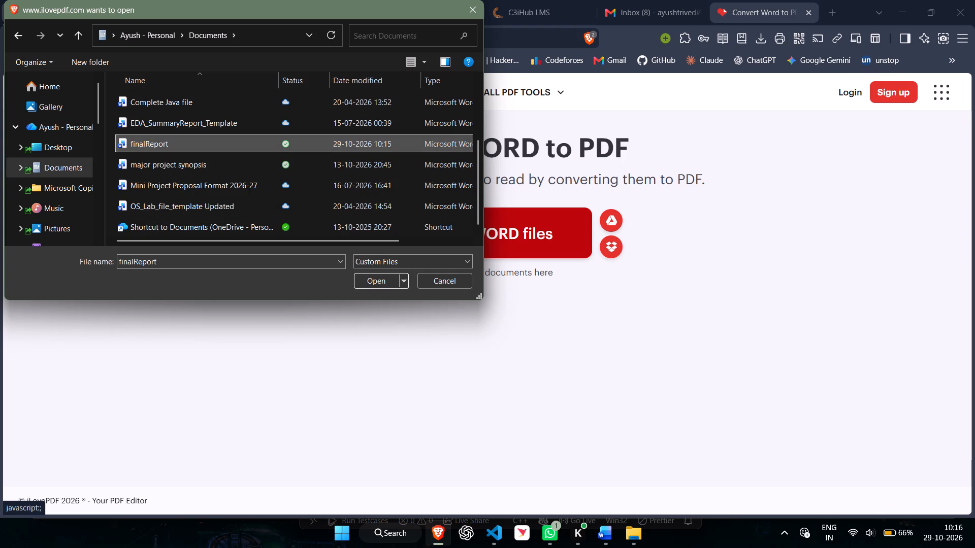
{"action": "left_click", "coordinate": [367, 282]}
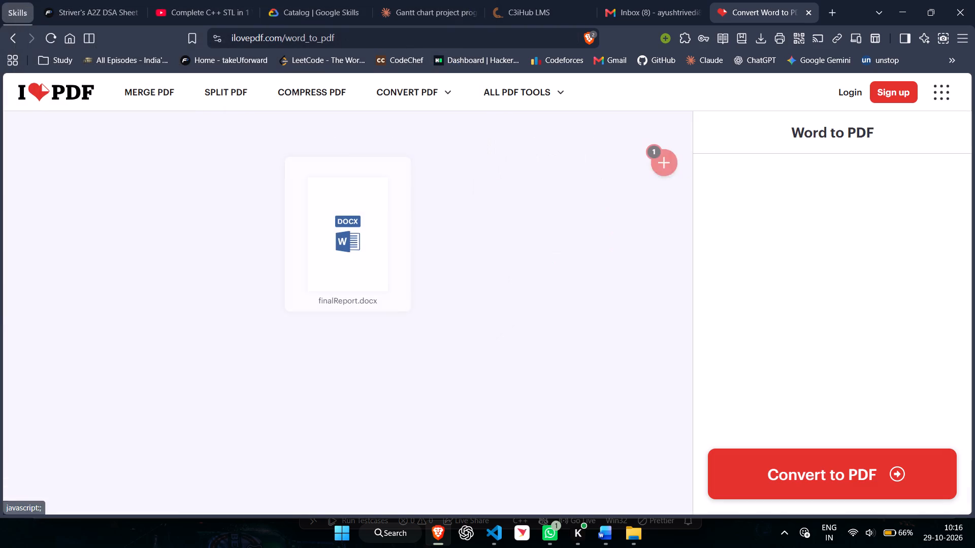
Convert the loaded report to PDF and save it as finalReport in the Urban Heat Mitigation Map project's Report folder.
{"action": "left_click", "coordinate": [812, 457]}
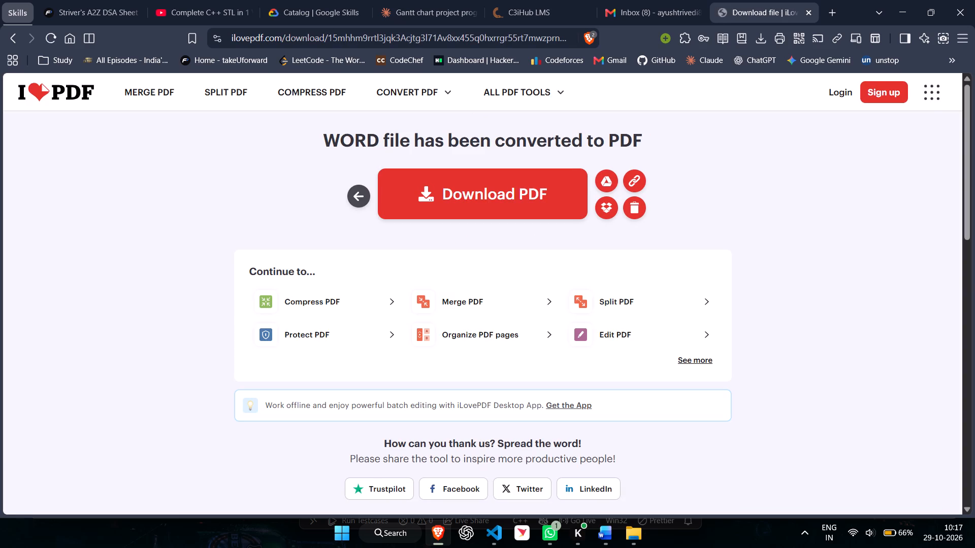
{"action": "left_click", "coordinate": [506, 209]}
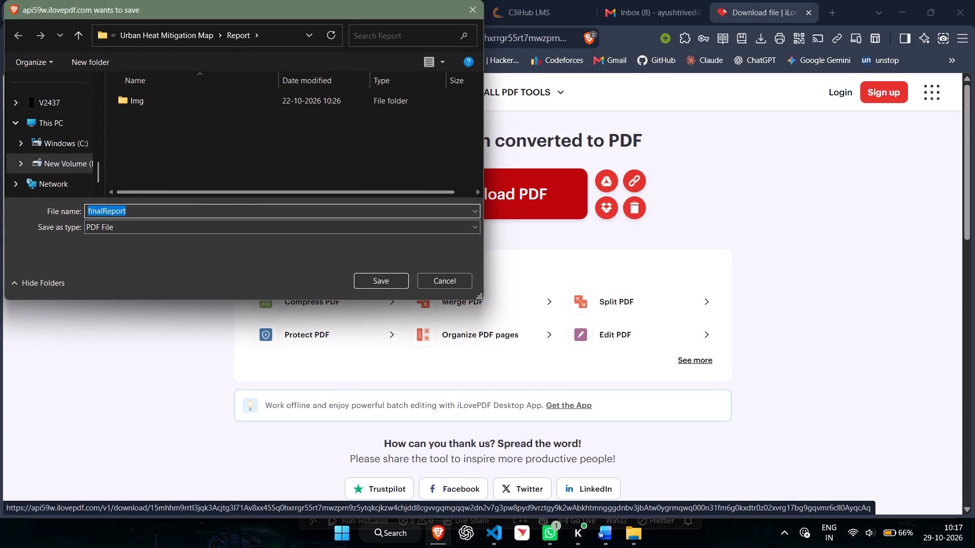
{"action": "left_click", "coordinate": [386, 290]}
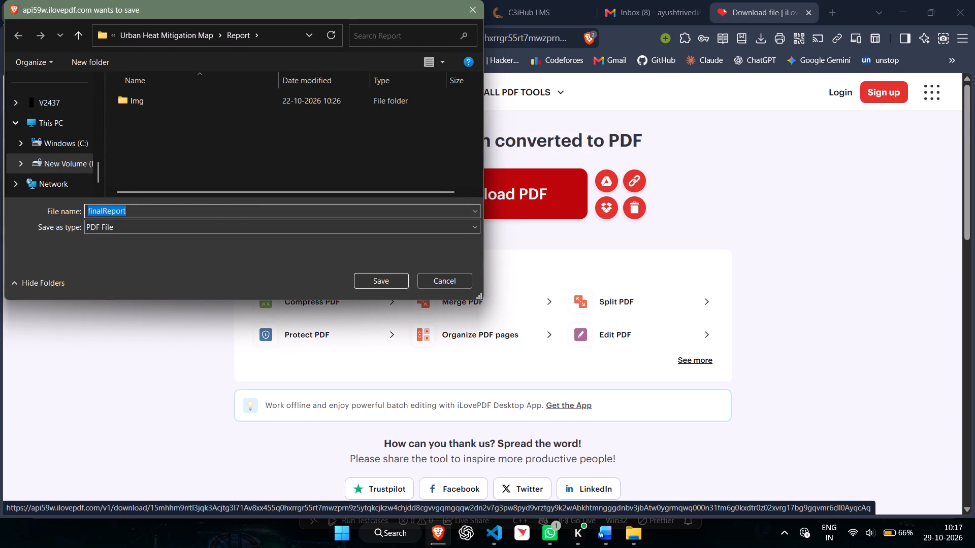
{"action": "left_click", "coordinate": [383, 284]}
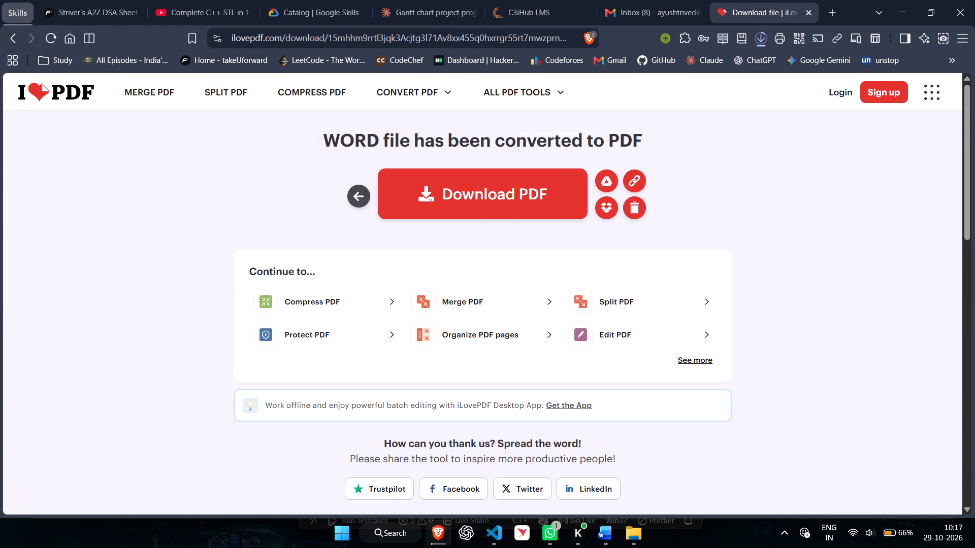
Open the browser's download history to check the finalReport PDF download.
{"action": "key", "text": "ctrl+j"}
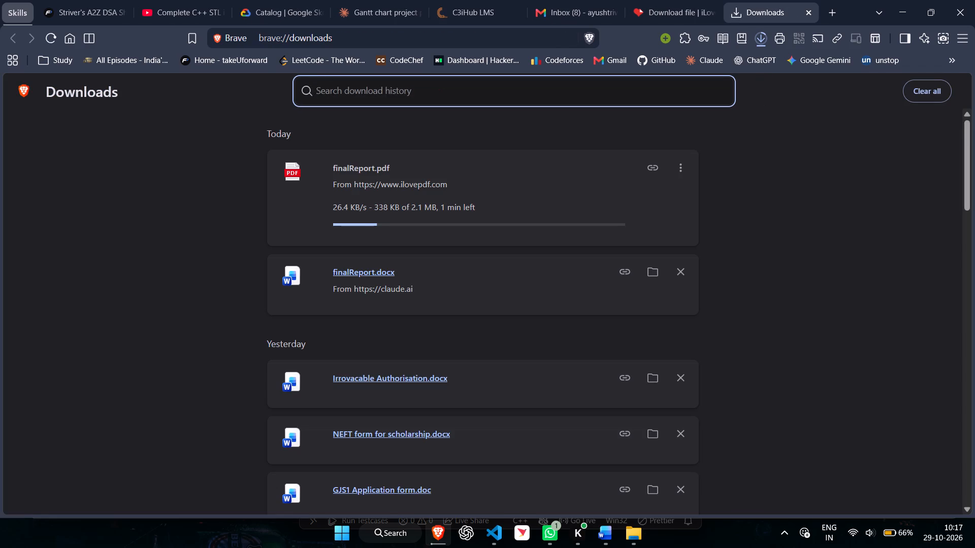
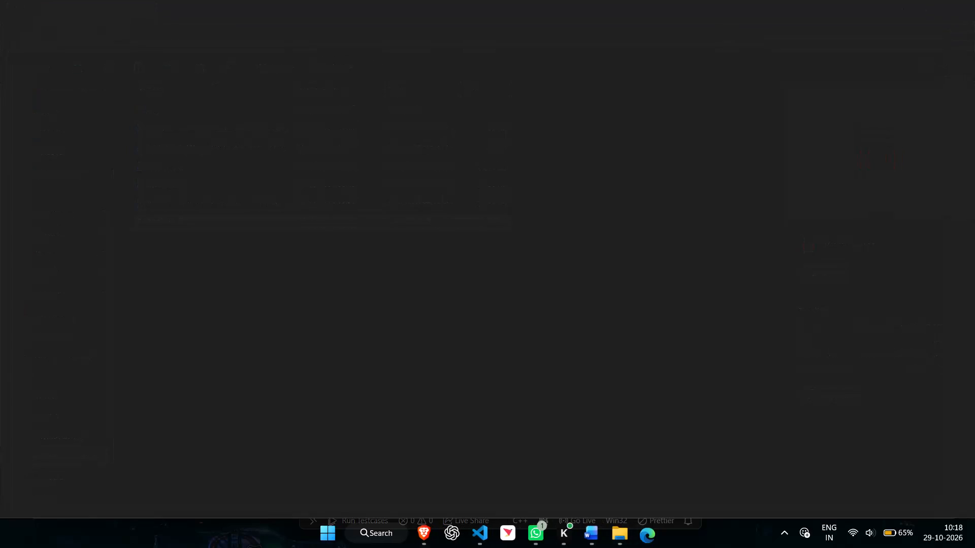
Open the converted finalReport PDF from the project's Report folder.
{"action": "left_click", "coordinate": [229, 218]}
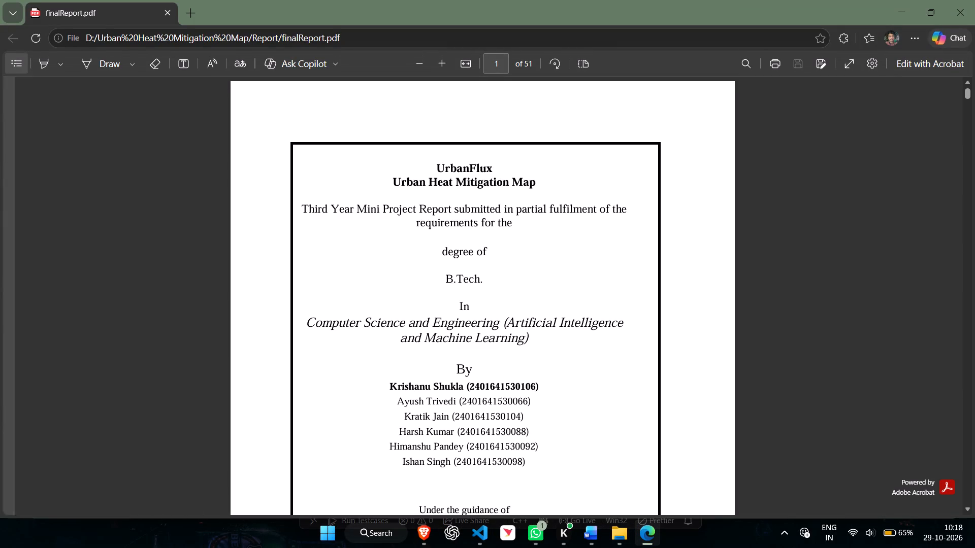
{"action": "left_click", "coordinate": [491, 249]}
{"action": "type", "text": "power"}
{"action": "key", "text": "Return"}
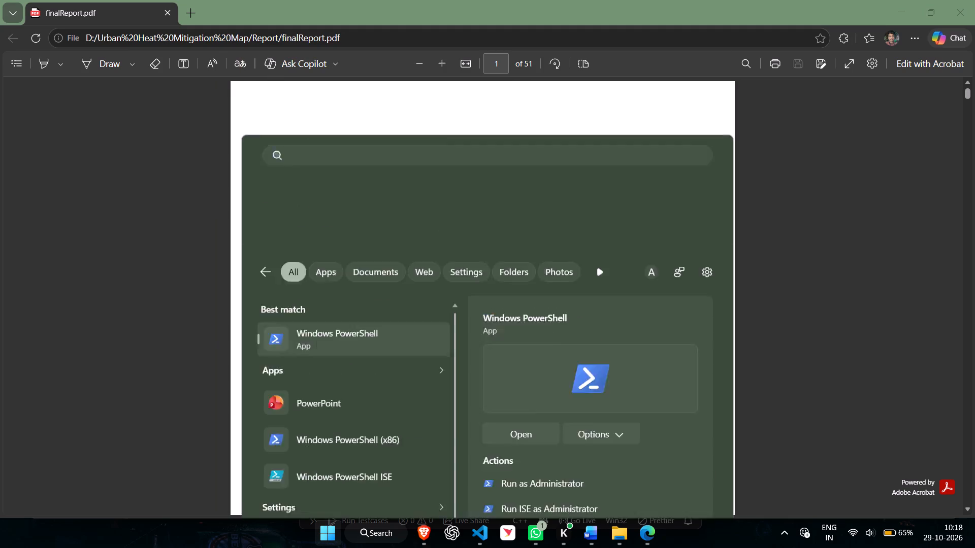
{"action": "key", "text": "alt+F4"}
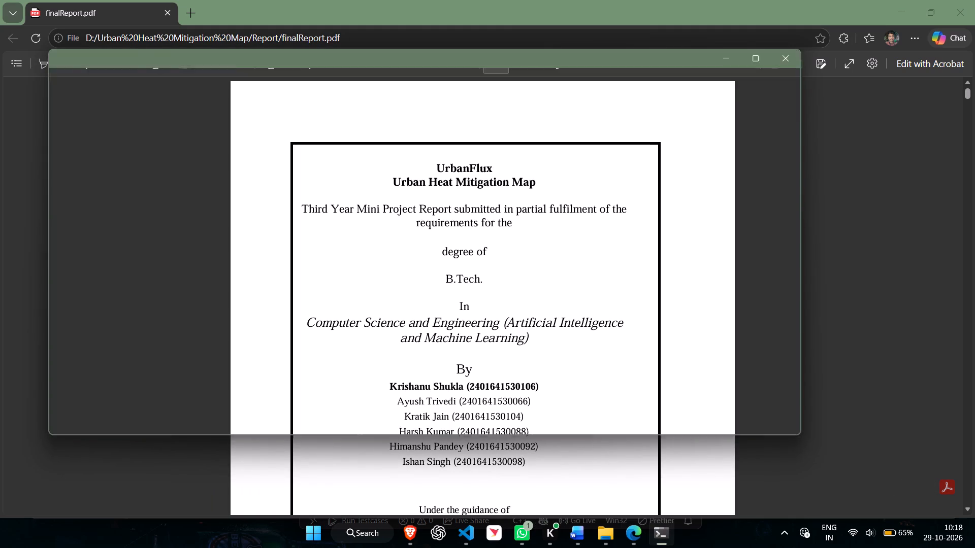
Review the cover page and Declaration page of the finalReport PDF.
{"action": "left_click", "coordinate": [573, 248]}
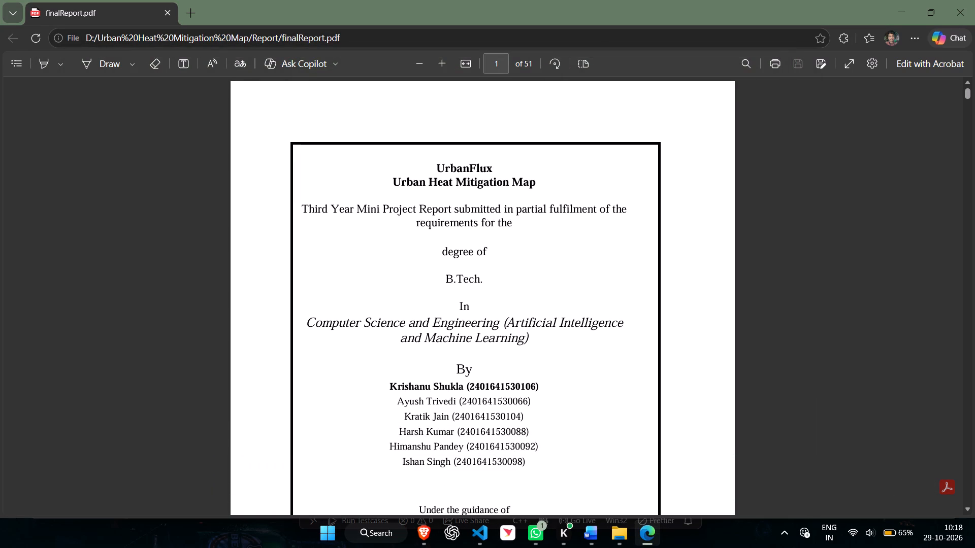
{"action": "left_click", "coordinate": [573, 248]}
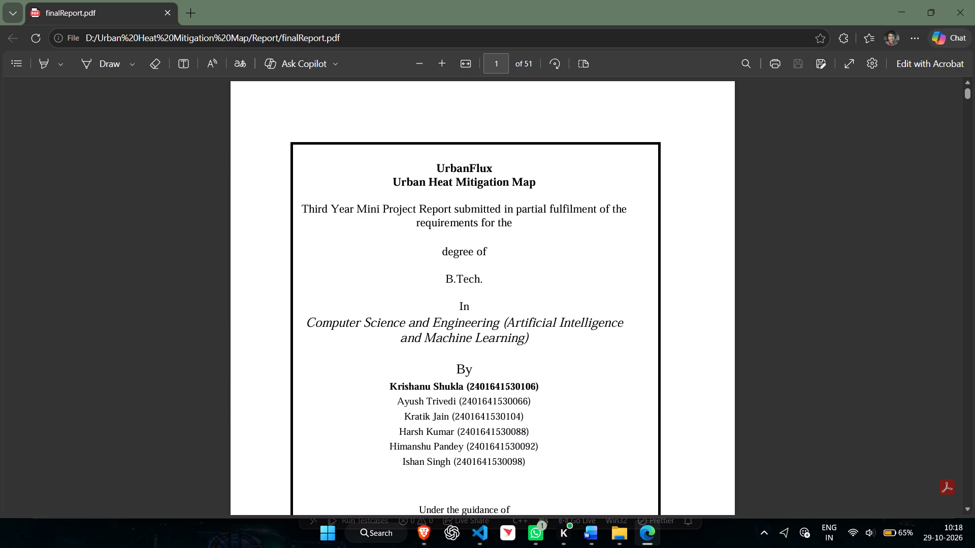
{"action": "scroll", "coordinate": [486, 247], "scroll_direction": "down", "scroll_amount": 1}
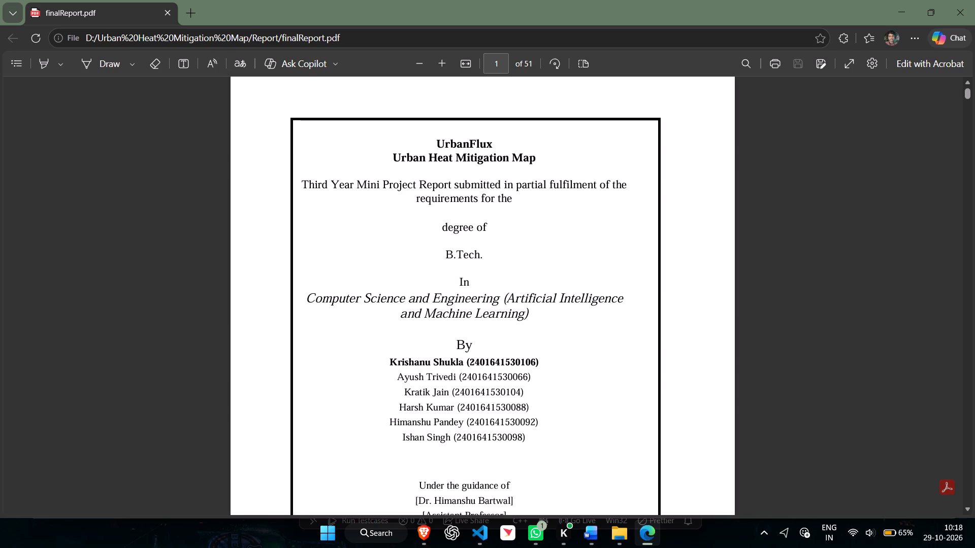
{"action": "scroll", "coordinate": [486, 247], "scroll_direction": "down", "scroll_amount": 3}
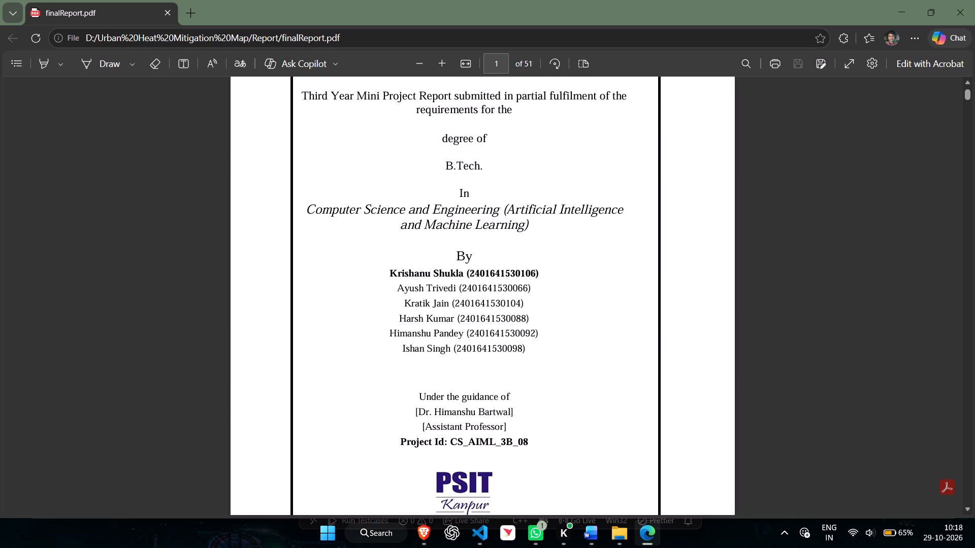
{"action": "scroll", "coordinate": [486, 247], "scroll_direction": "down", "scroll_amount": 1}
{"action": "left_click", "coordinate": [460, 200]}
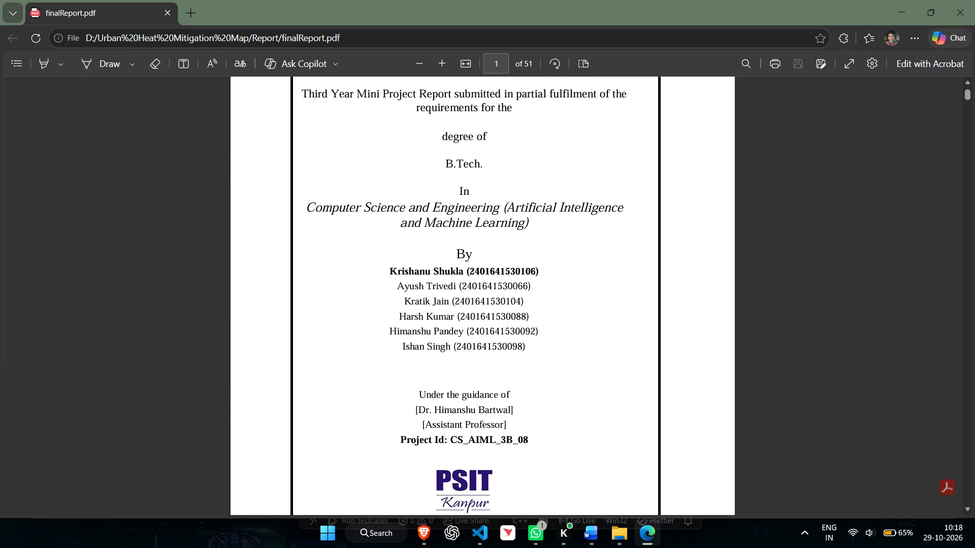
{"action": "scroll", "coordinate": [465, 303], "scroll_direction": "down", "scroll_amount": 5}
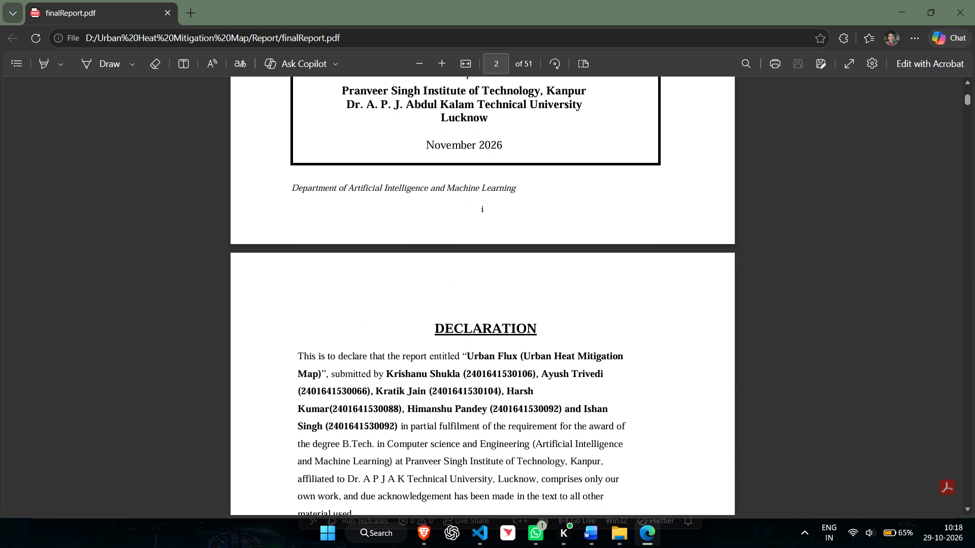
{"action": "scroll", "coordinate": [465, 303], "scroll_direction": "down", "scroll_amount": 1}
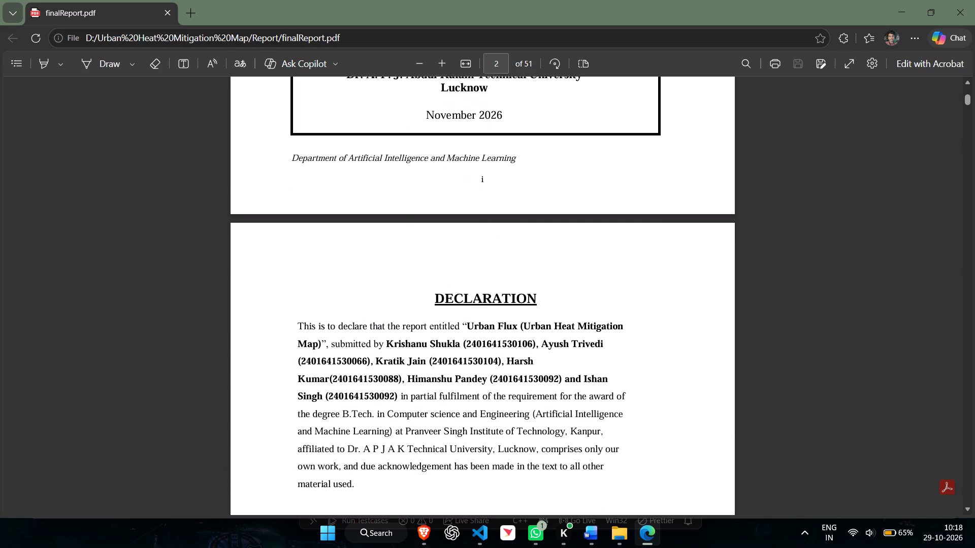
{"action": "scroll", "coordinate": [465, 303], "scroll_direction": "down", "scroll_amount": 1}
{"action": "scroll", "coordinate": [704, 307], "scroll_direction": "down", "scroll_amount": 1}
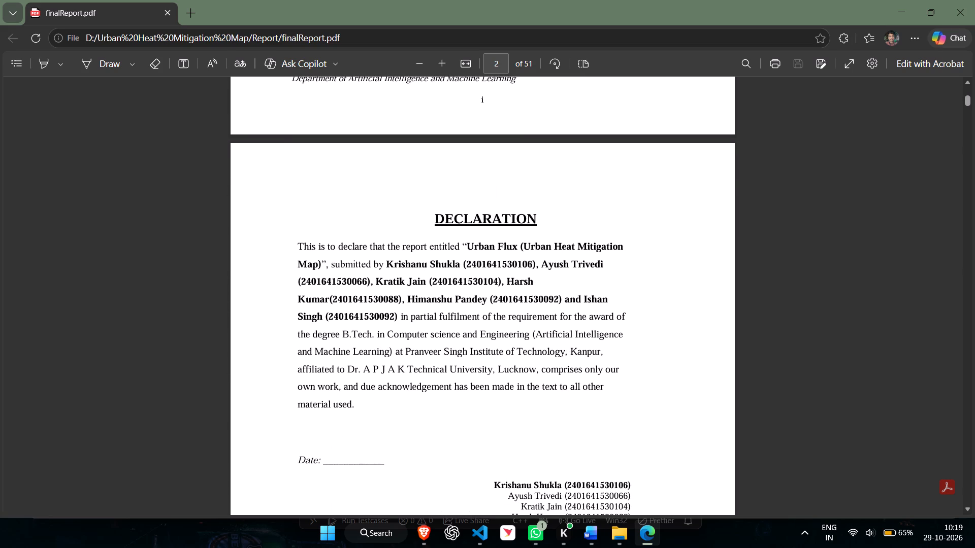
{"action": "scroll", "coordinate": [704, 307], "scroll_direction": "down", "scroll_amount": 2}
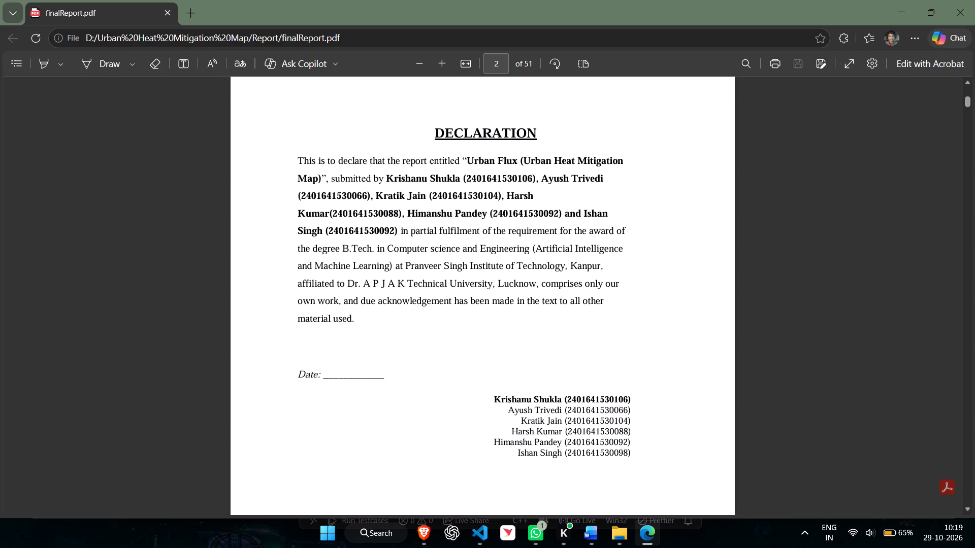
{"action": "scroll", "coordinate": [704, 307], "scroll_direction": "down", "scroll_amount": 1}
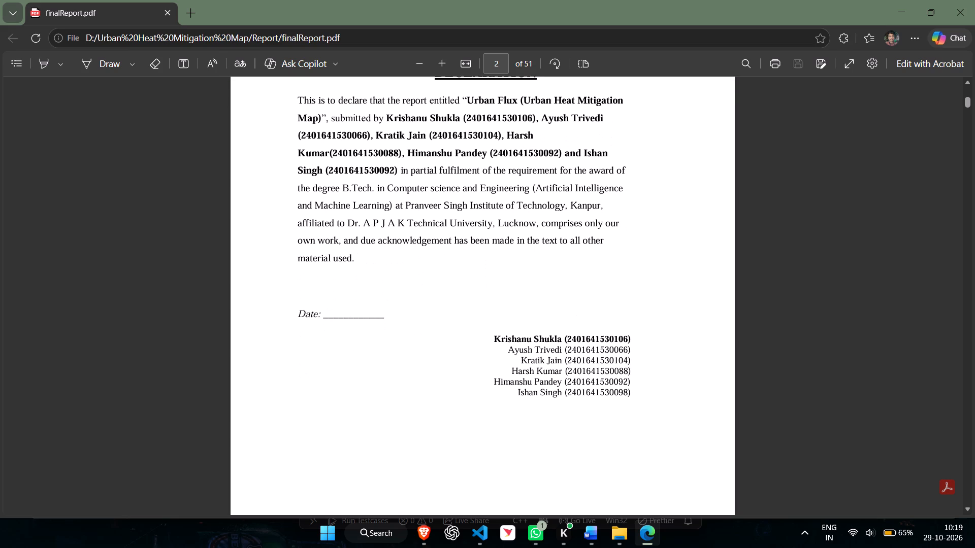
Check the Certificate and Acknowledgement pages of the finalReport PDF and close it.
{"action": "scroll", "coordinate": [704, 307], "scroll_direction": "down", "scroll_amount": 4}
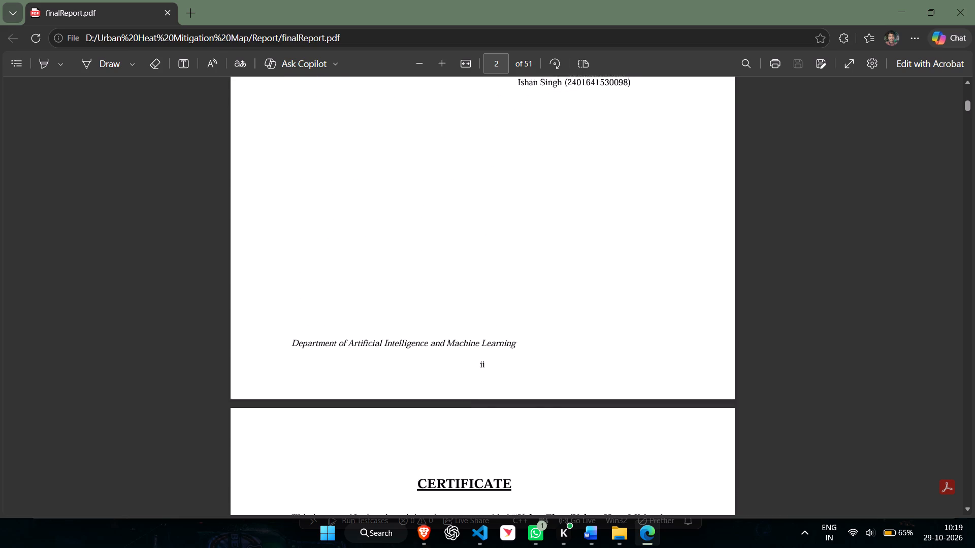
{"action": "scroll", "coordinate": [704, 307], "scroll_direction": "down", "scroll_amount": 2}
{"action": "scroll", "coordinate": [704, 307], "scroll_direction": "up", "scroll_amount": 3}
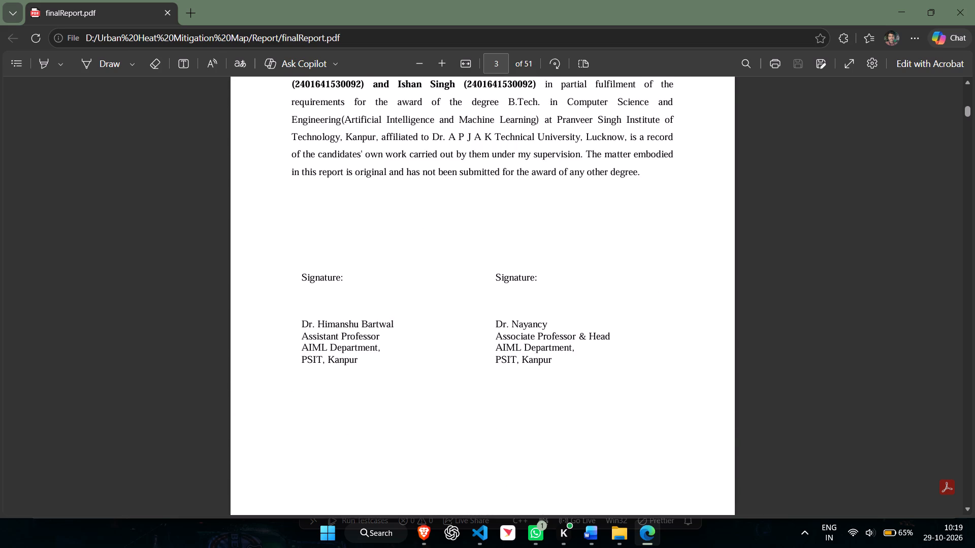
{"action": "scroll", "coordinate": [704, 307], "scroll_direction": "down", "scroll_amount": 1}
{"action": "scroll", "coordinate": [704, 307], "scroll_direction": "up", "scroll_amount": 1}
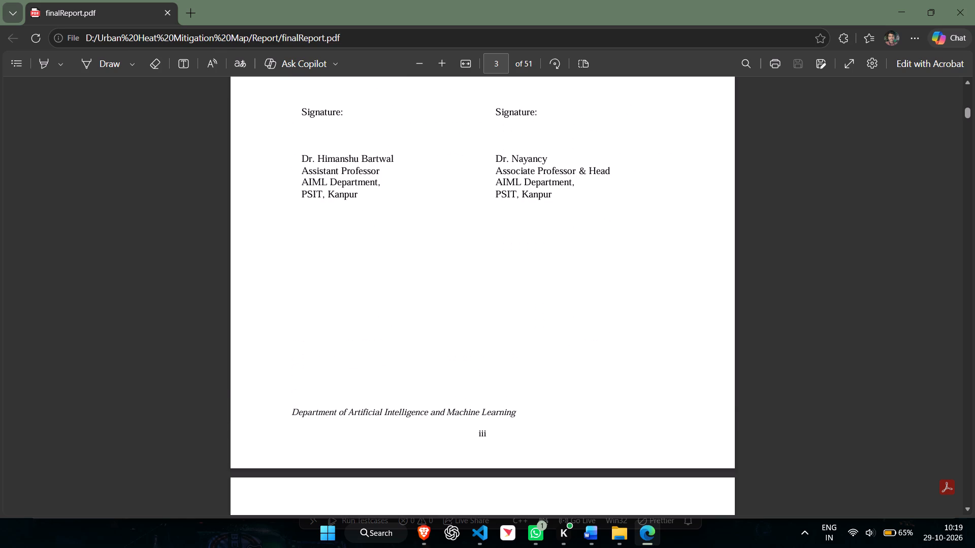
{"action": "scroll", "coordinate": [704, 307], "scroll_direction": "up", "scroll_amount": 1}
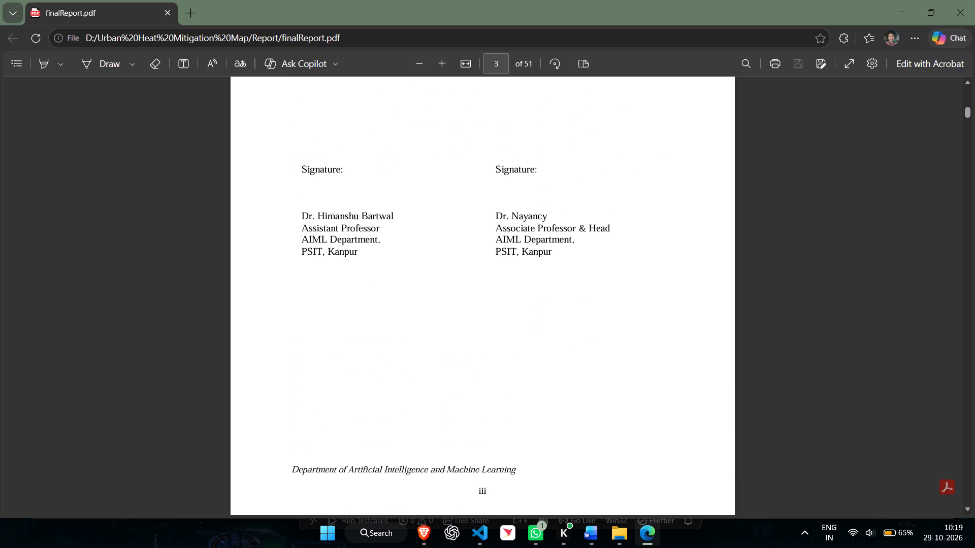
{"action": "scroll", "coordinate": [704, 307], "scroll_direction": "down", "scroll_amount": 3}
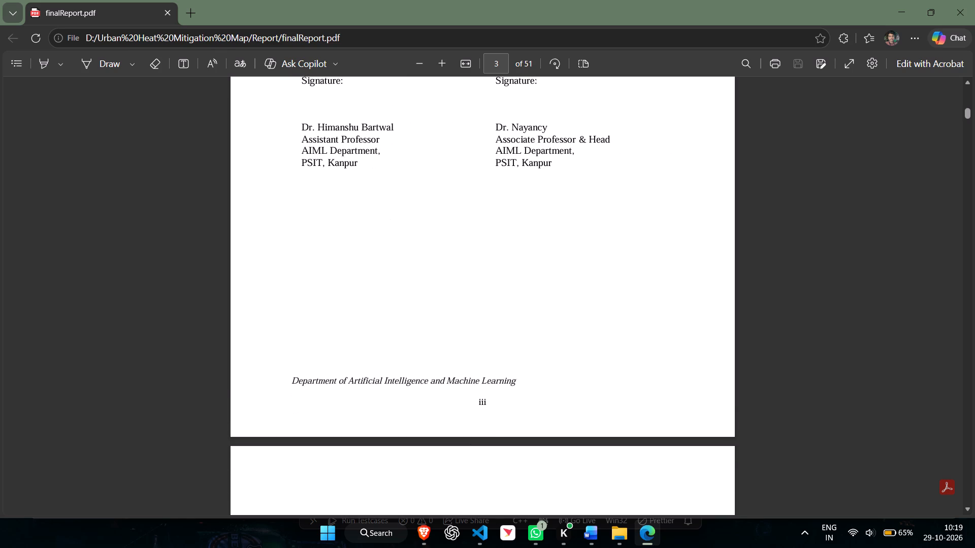
{"action": "scroll", "coordinate": [704, 307], "scroll_direction": "down", "scroll_amount": 3}
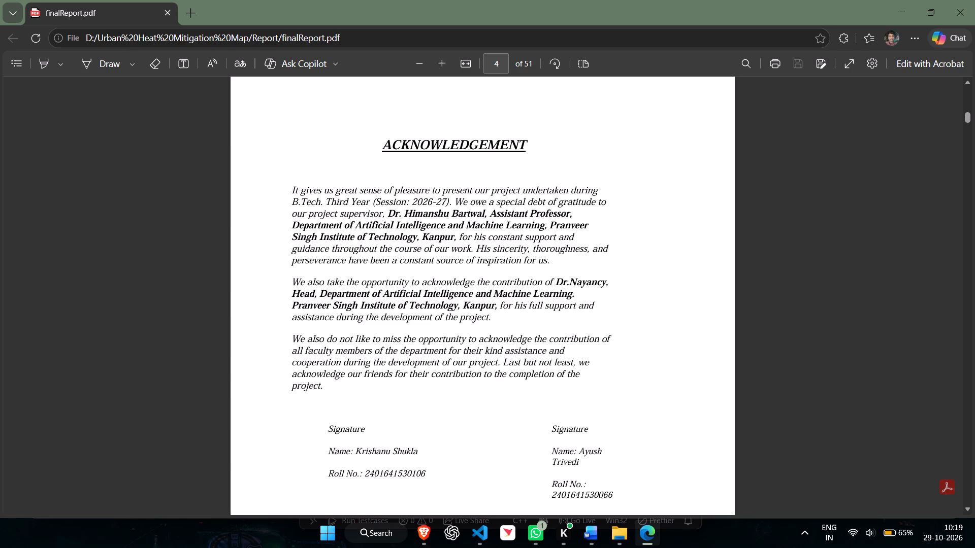
{"action": "scroll", "coordinate": [704, 307], "scroll_direction": "down", "scroll_amount": 1}
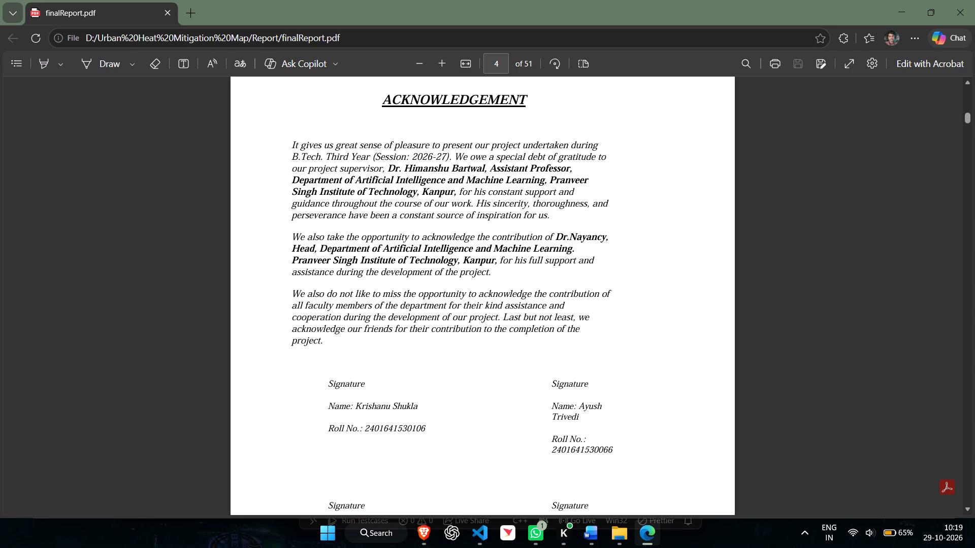
{"action": "key", "text": "ctrl+w"}
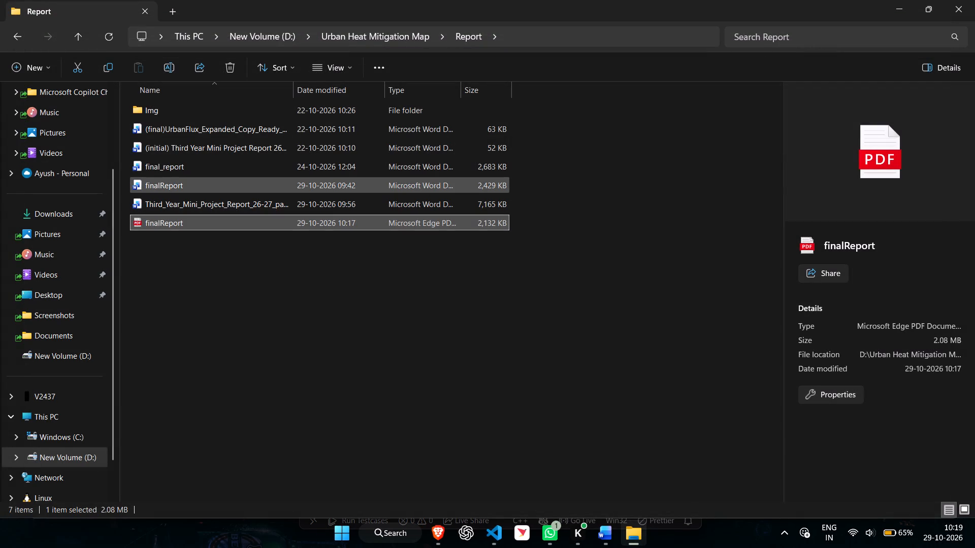
Open the finalReport Word document from the Report folder in a maximized window.
{"action": "double_click", "coordinate": [223, 188]}
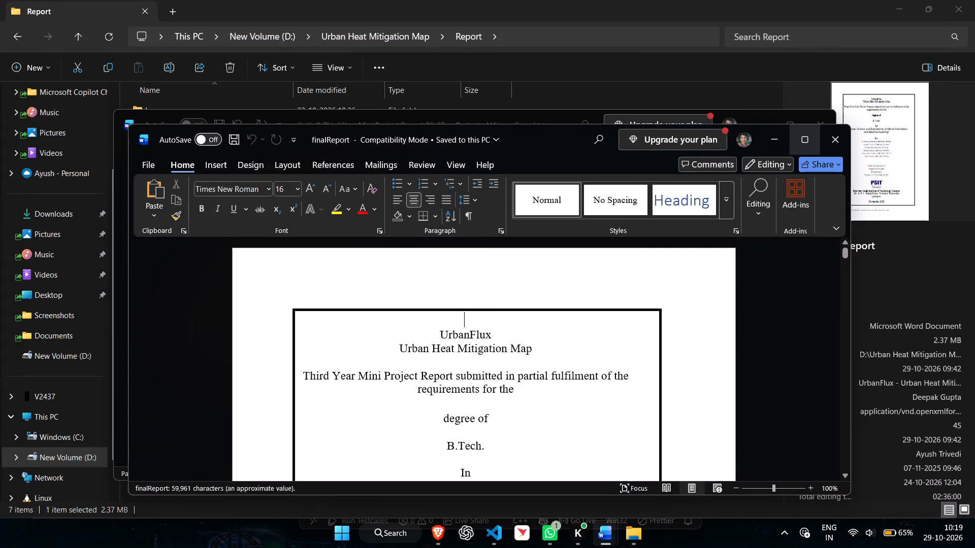
{"action": "left_click", "coordinate": [798, 138]}
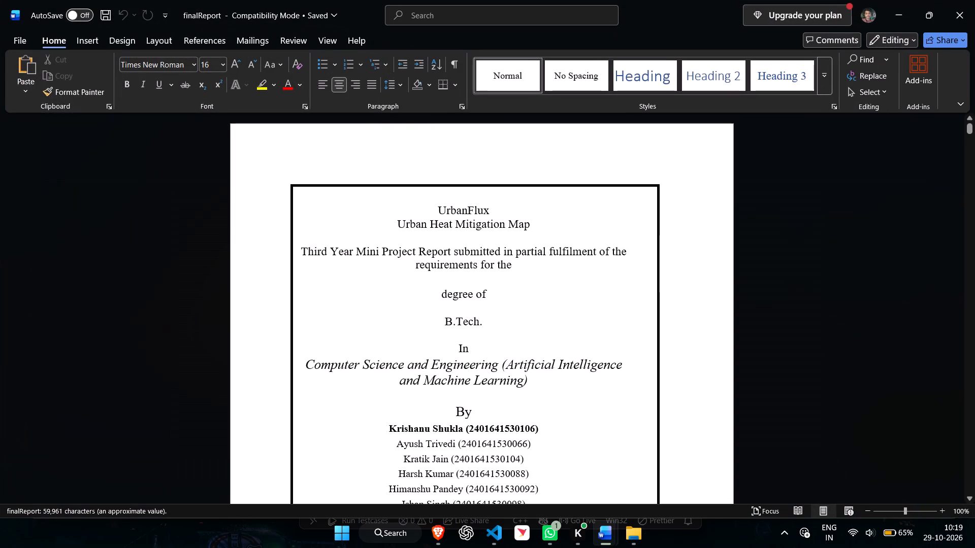
Open the finalReport Word document stored in the OneDrive Documents folder.
{"action": "left_click", "coordinate": [630, 540]}
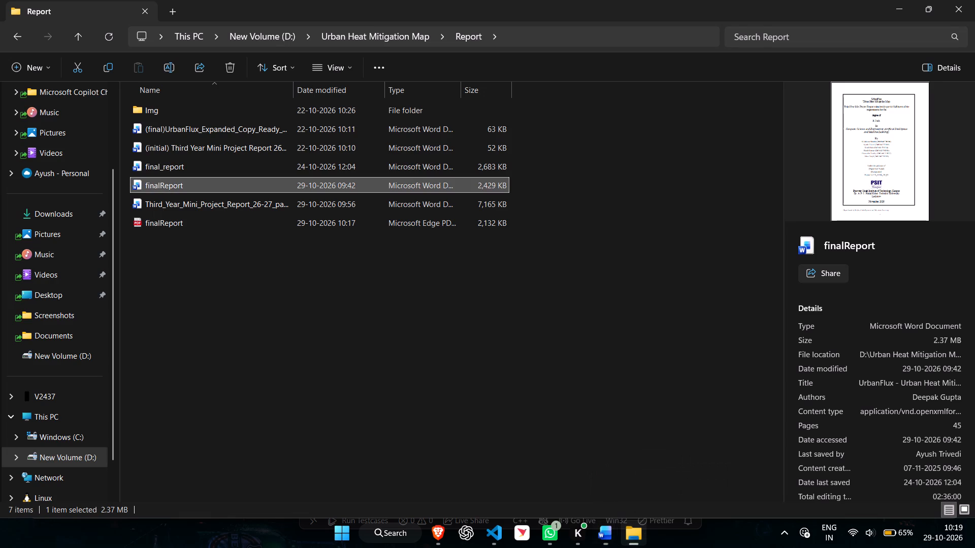
{"action": "scroll", "coordinate": [39, 301], "scroll_direction": "up", "scroll_amount": 5}
{"action": "left_click", "coordinate": [55, 135]}
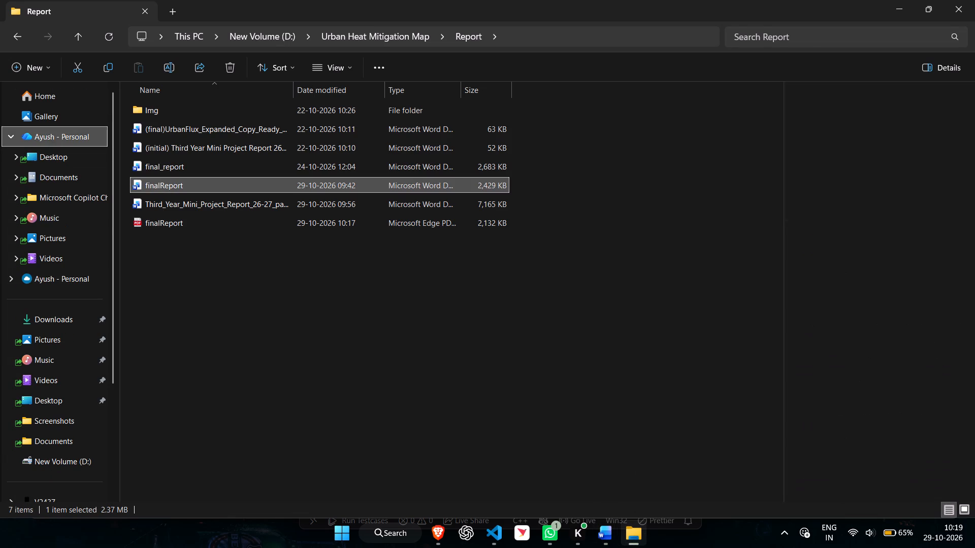
{"action": "double_click", "coordinate": [178, 134]}
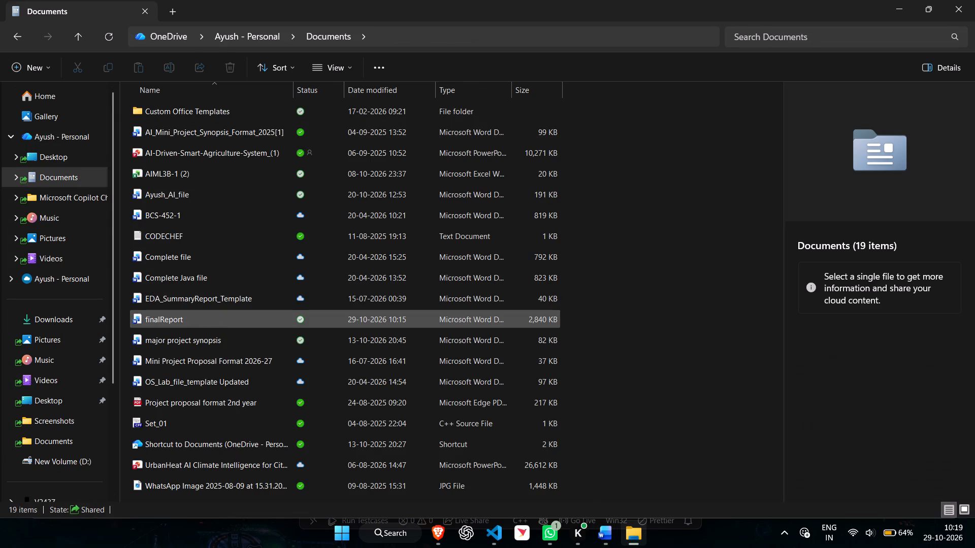
{"action": "double_click", "coordinate": [199, 317]}
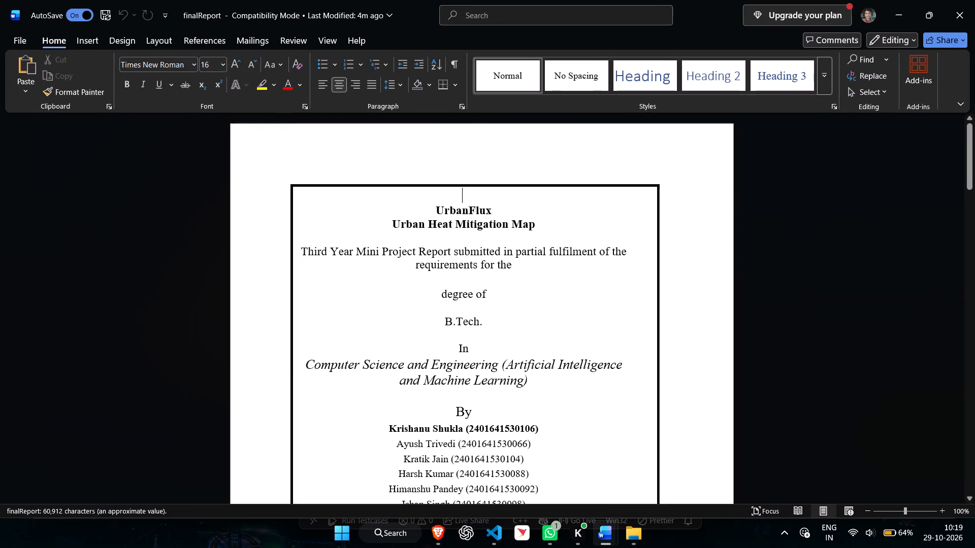
In the Acknowledgement's second paragraph, replace "his" with "her" before "full support and assistance".
{"action": "scroll", "coordinate": [518, 307], "scroll_direction": "down", "scroll_amount": 5}
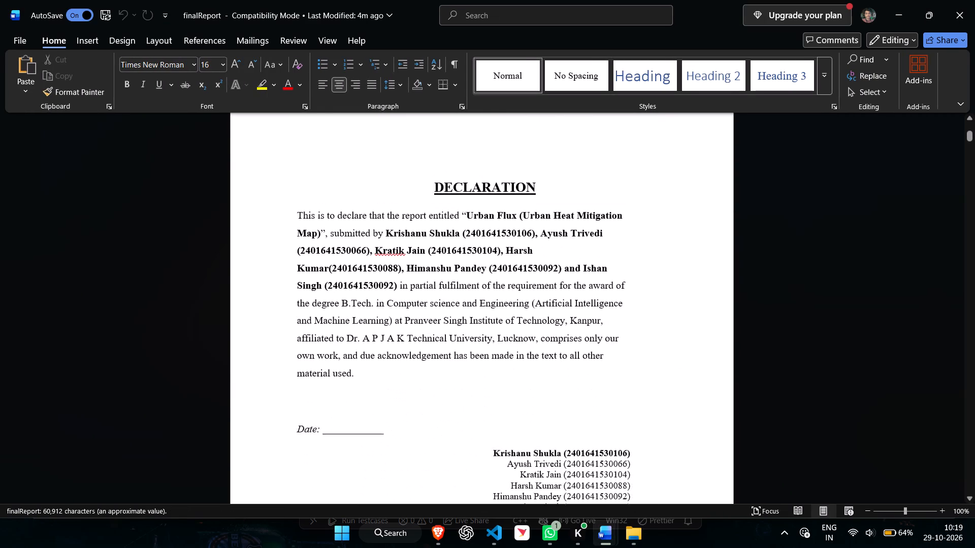
{"action": "scroll", "coordinate": [518, 307], "scroll_direction": "down", "scroll_amount": 6}
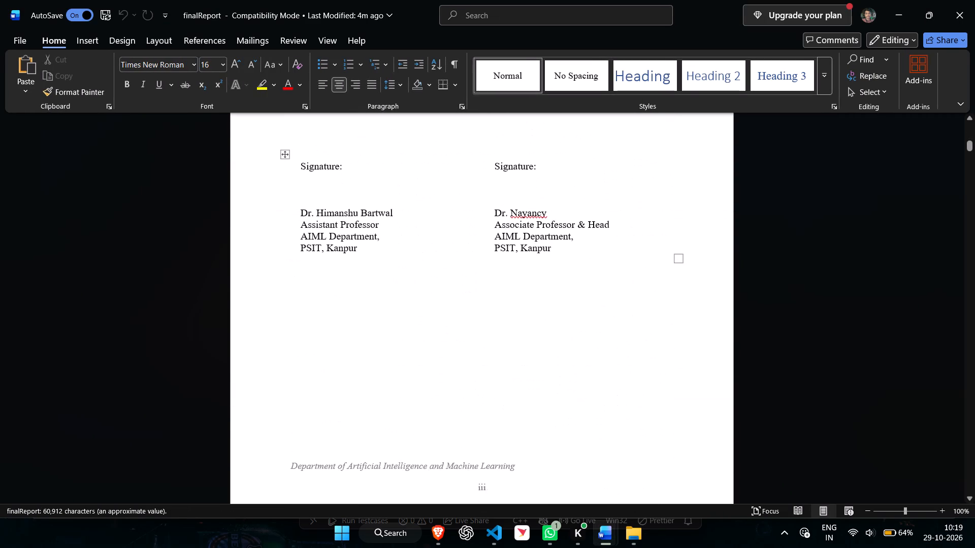
{"action": "scroll", "coordinate": [518, 307], "scroll_direction": "down", "scroll_amount": 1}
{"action": "scroll", "coordinate": [518, 307], "scroll_direction": "up", "scroll_amount": 2}
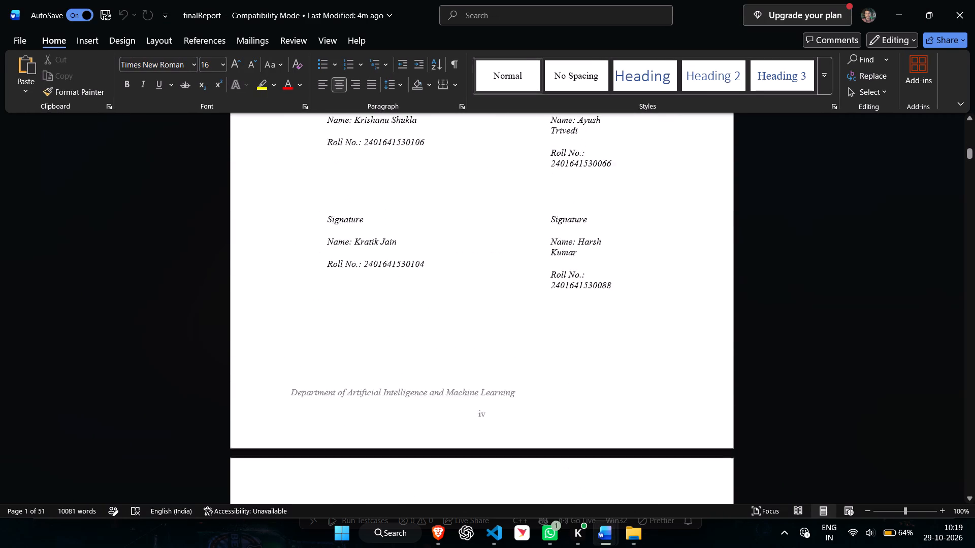
{"action": "scroll", "coordinate": [518, 307], "scroll_direction": "up", "scroll_amount": 3}
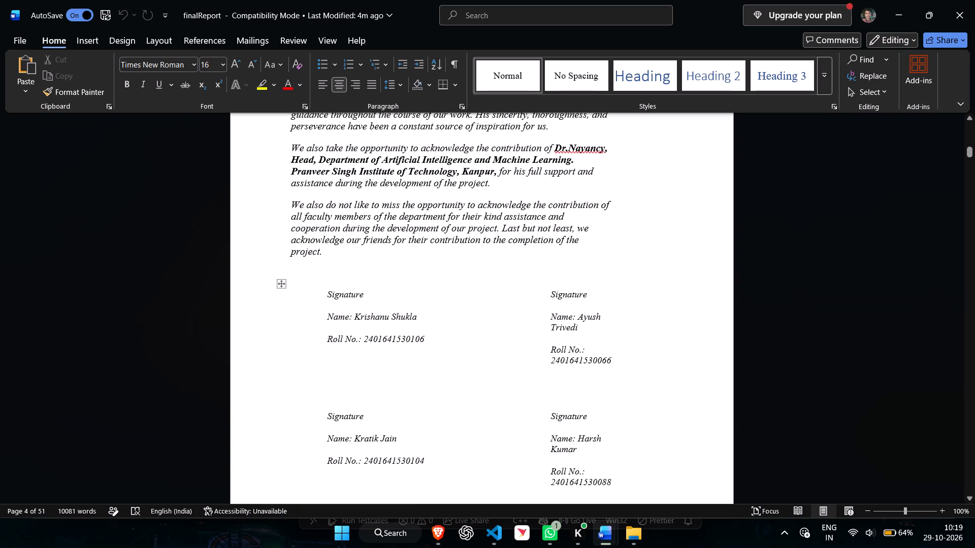
{"action": "left_click", "coordinate": [524, 166]}
{"action": "key", "text": "Right"}
{"action": "key", "text": "BackSpace"}
{"action": "key", "text": "BackSpace"}
{"action": "key", "text": "BackSpace"}
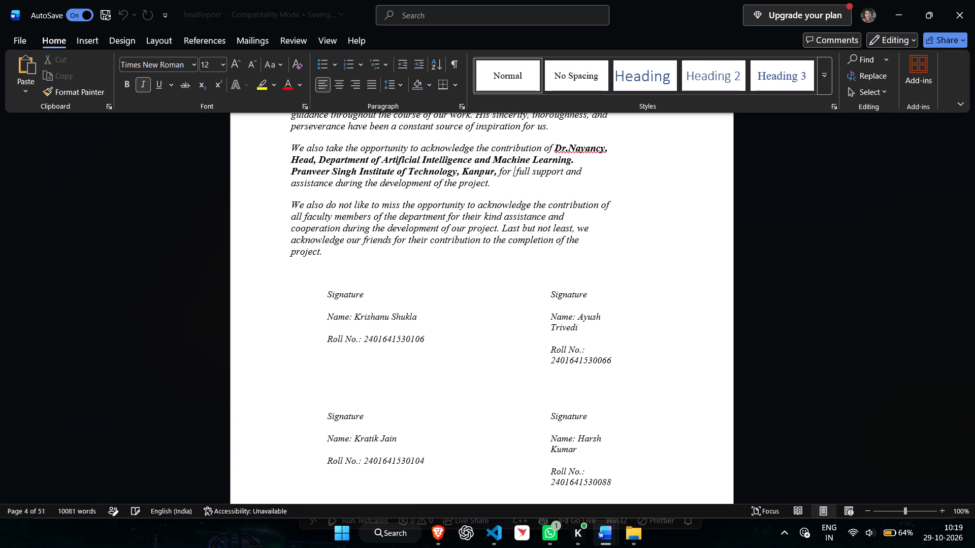
{"action": "type", "text": "er"}
{"action": "key", "text": "BackSpace"}
{"action": "key", "text": "BackSpace"}
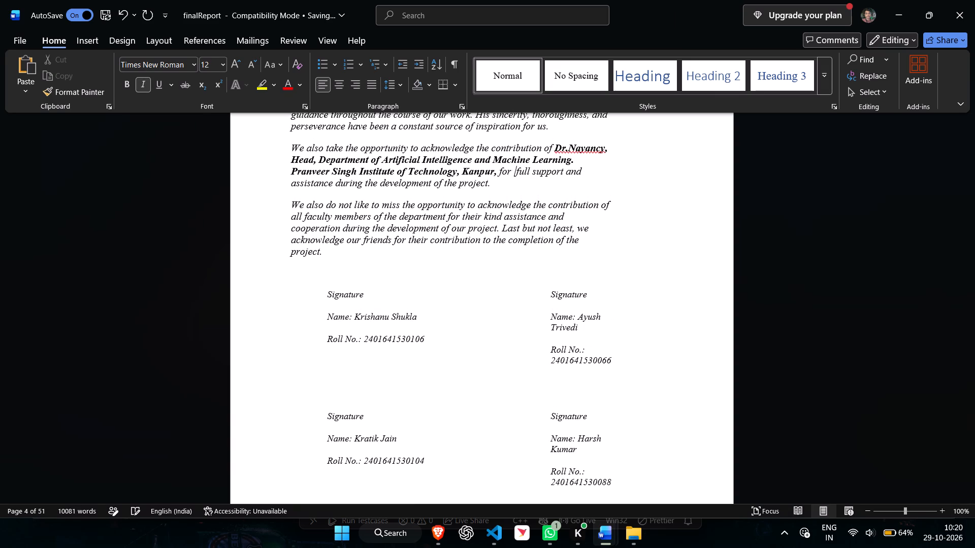
{"action": "type", "text": "her"}
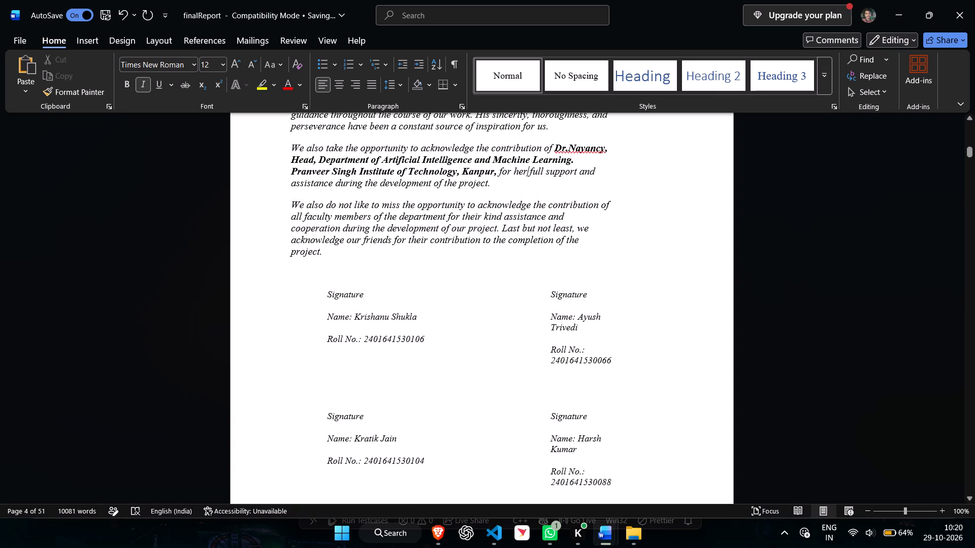
Remove the indent from the Name and Roll No. lines of the first signature block in the Acknowledgement table's second column.
{"action": "scroll", "coordinate": [484, 210], "scroll_direction": "up", "scroll_amount": 1}
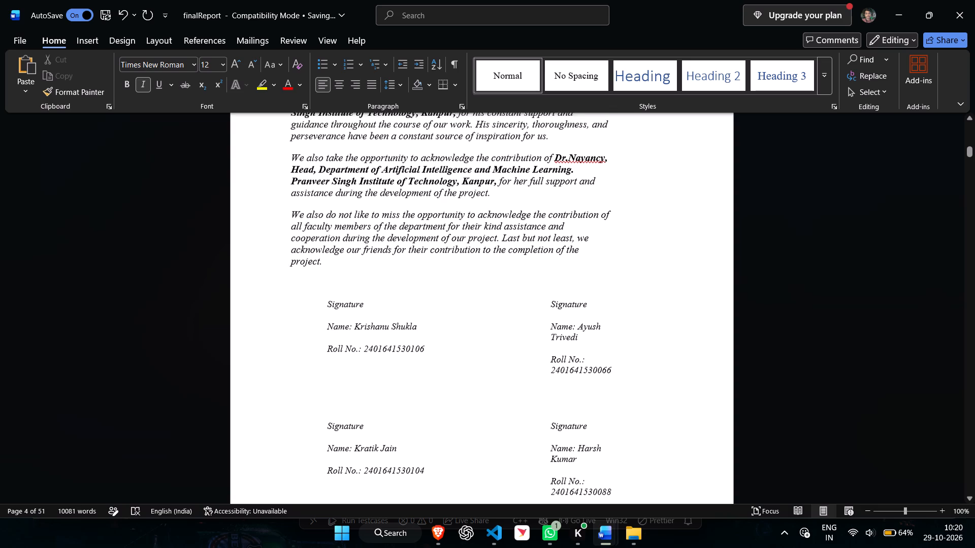
{"action": "scroll", "coordinate": [484, 210], "scroll_direction": "up", "scroll_amount": 1}
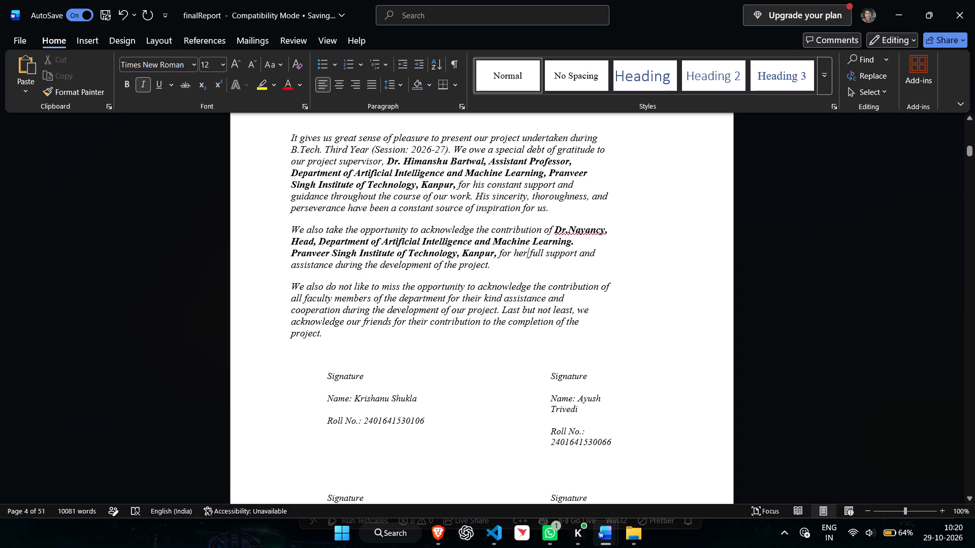
{"action": "scroll", "coordinate": [255, 269], "scroll_direction": "down", "scroll_amount": 1}
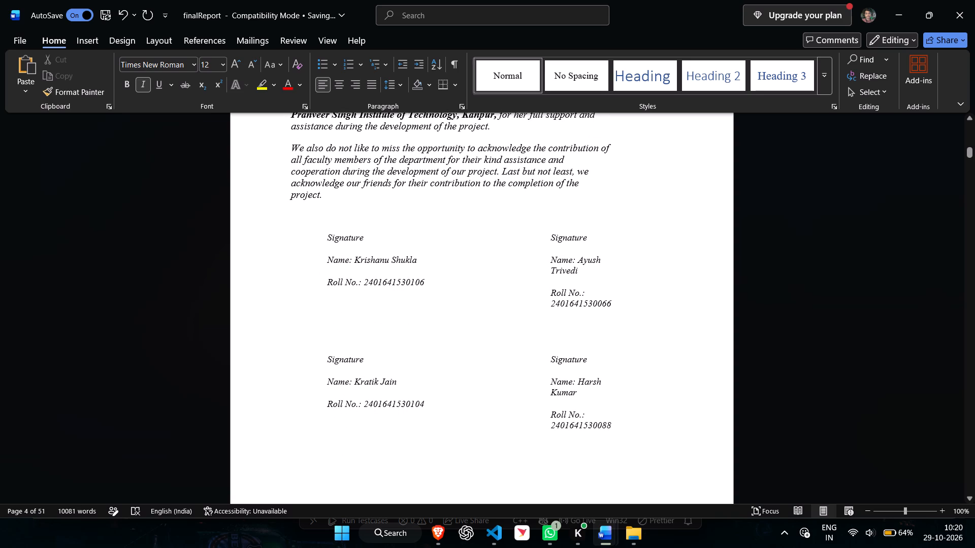
{"action": "scroll", "coordinate": [255, 269], "scroll_direction": "down", "scroll_amount": 1}
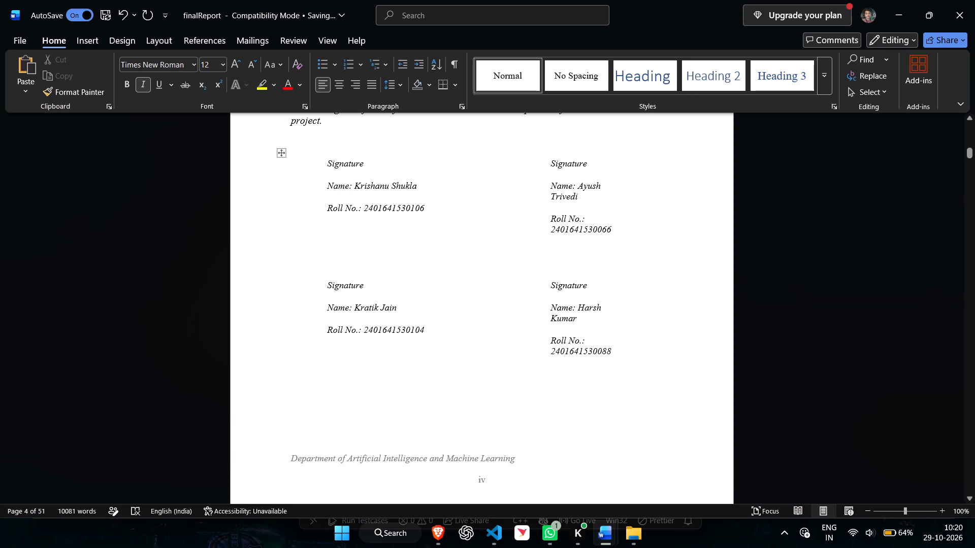
{"action": "left_click", "coordinate": [552, 185]}
{"action": "key", "text": "BackSpace"}
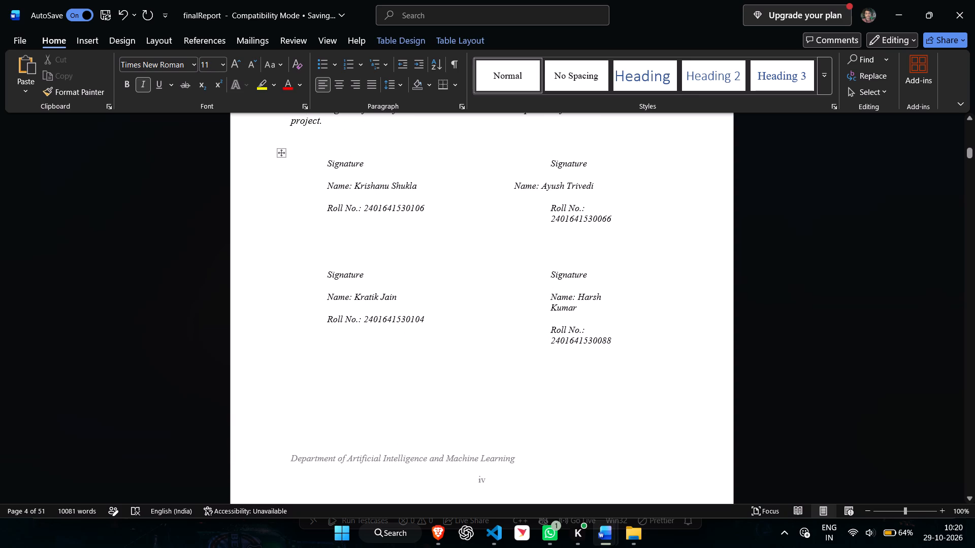
{"action": "key", "text": "Down"}
{"action": "key", "text": "Right"}
{"action": "key", "text": "BackSpace"}
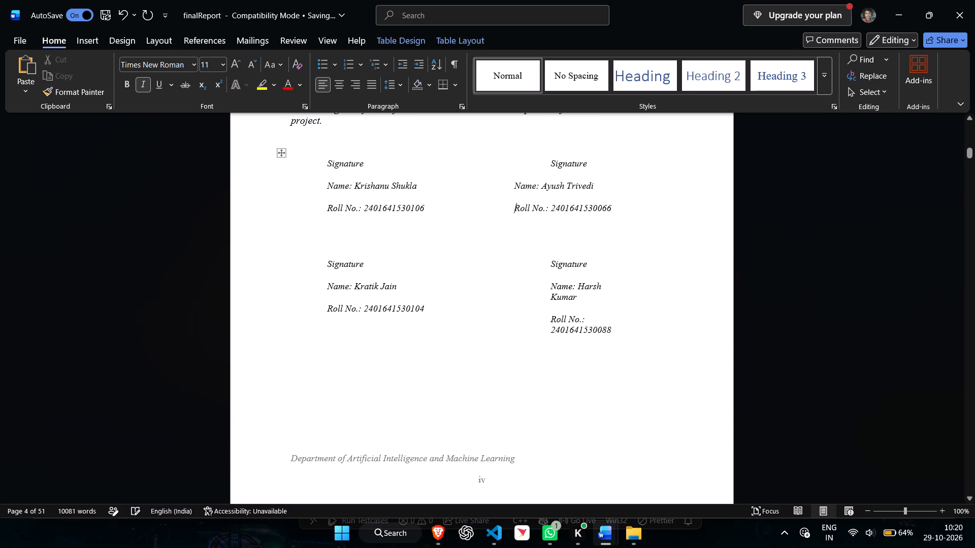
Remove the indent from the Name and Roll No. lines of the second signature block in the second column.
{"action": "key", "text": "Down"}
{"action": "key", "text": "Down"}
{"action": "key", "text": "Down"}
{"action": "key", "text": "Down"}
{"action": "key", "text": "Down"}
{"action": "key", "text": "Down"}
{"action": "key", "text": "BackSpace"}
{"action": "key", "text": "Down"}
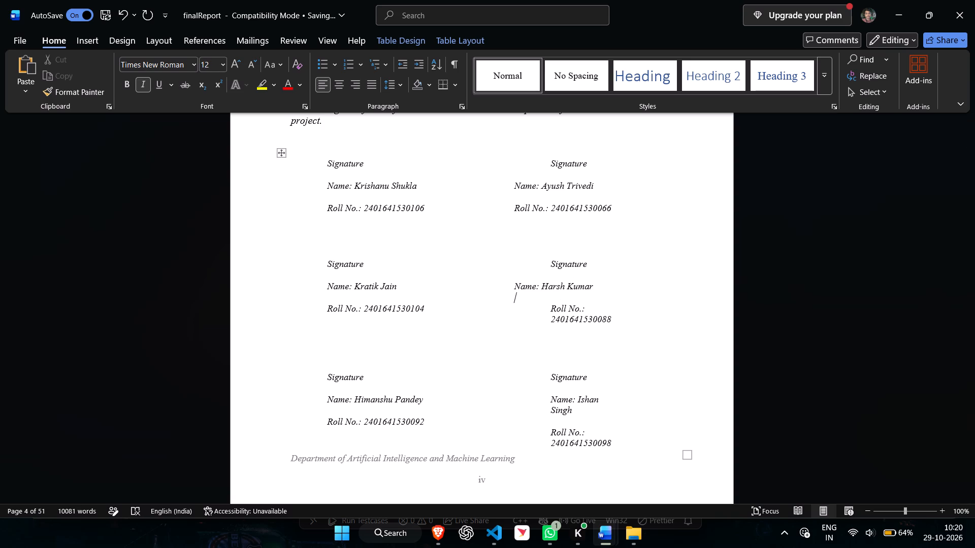
{"action": "key", "text": "Right"}
{"action": "key", "text": "BackSpace"}
Remove the indent from the Name and Roll No. lines of the third signature block in the second column.
{"action": "key", "text": "Down"}
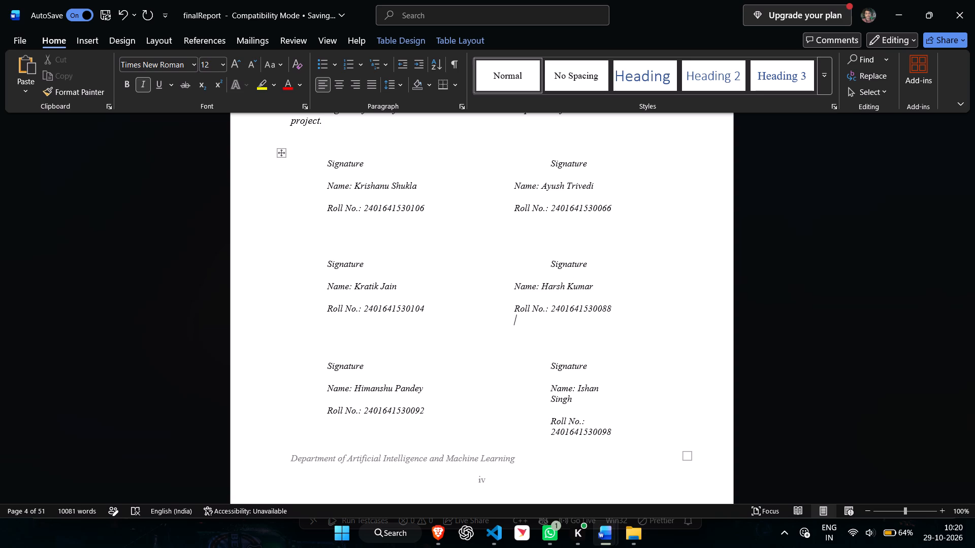
{"action": "key", "text": "Down"}
{"action": "key", "text": "Down"}
{"action": "key", "text": "Down"}
{"action": "key", "text": "Down"}
{"action": "key", "text": "Down"}
{"action": "key", "text": "Down"}
{"action": "key", "text": "BackSpace"}
{"action": "key", "text": "Down"}
{"action": "key", "text": "Right"}
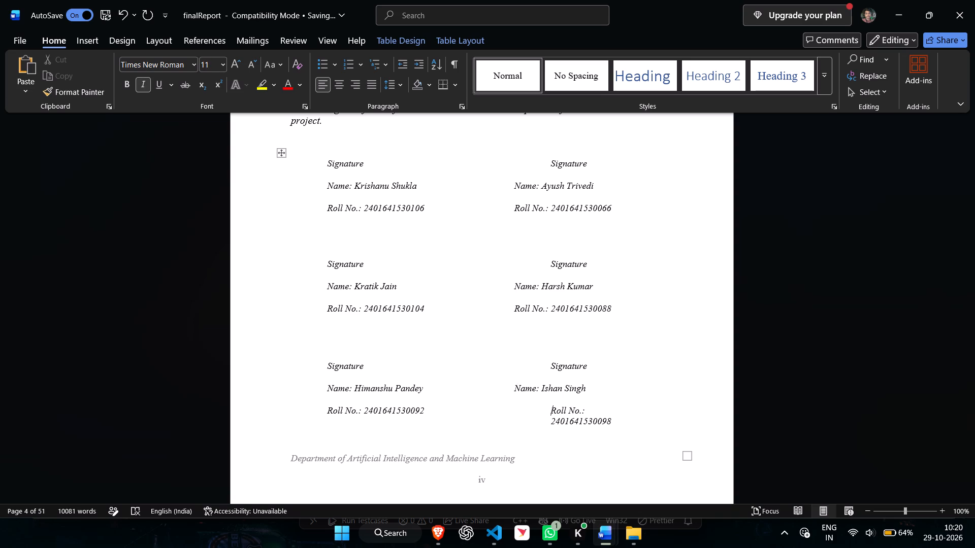
{"action": "key", "text": "BackSpace"}
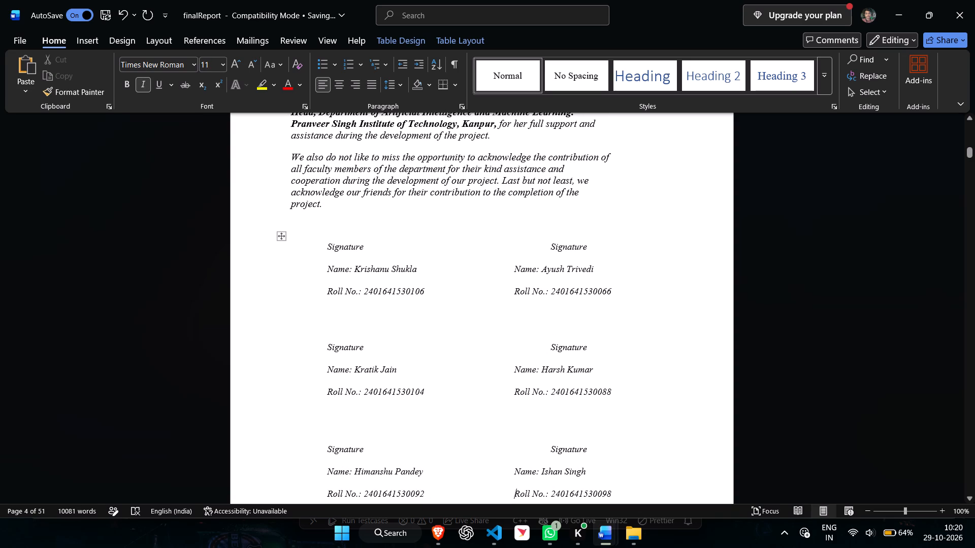
Remove the indent from all three Signature labels in the second column so they align with the Name and Roll No. lines.
{"action": "left_click", "coordinate": [548, 250]}
{"action": "key", "text": "BackSpace"}
{"action": "key", "text": "Down"}
{"action": "key", "text": "Down"}
{"action": "key", "text": "Down"}
{"action": "key", "text": "Down"}
{"action": "key", "text": "Down"}
{"action": "key", "text": "Down"}
{"action": "key", "text": "Down"}
{"action": "key", "text": "Down"}
{"action": "key", "text": "BackSpace"}
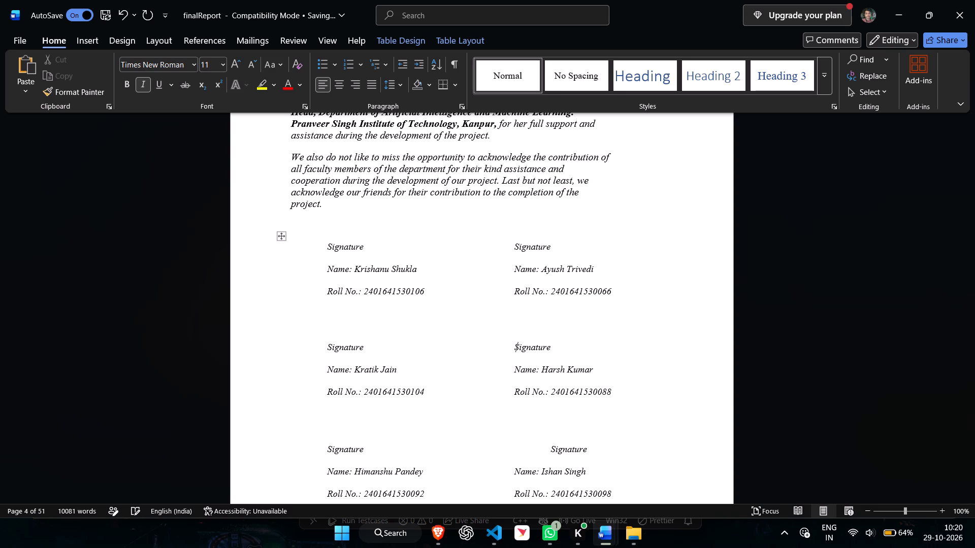
{"action": "key", "text": "Down"}
{"action": "key", "text": "Down"}
{"action": "key", "text": "Down"}
{"action": "key", "text": "Down"}
{"action": "key", "text": "Down"}
{"action": "key", "text": "Down"}
{"action": "key", "text": "Down"}
{"action": "key", "text": "Down"}
{"action": "key", "text": "Down"}
{"action": "key", "text": "BackSpace"}
Delete the empty paragraphs that leave a blank page between the Acknowledgement and the Abstract.
{"action": "scroll", "coordinate": [617, 265], "scroll_direction": "down", "scroll_amount": 1}
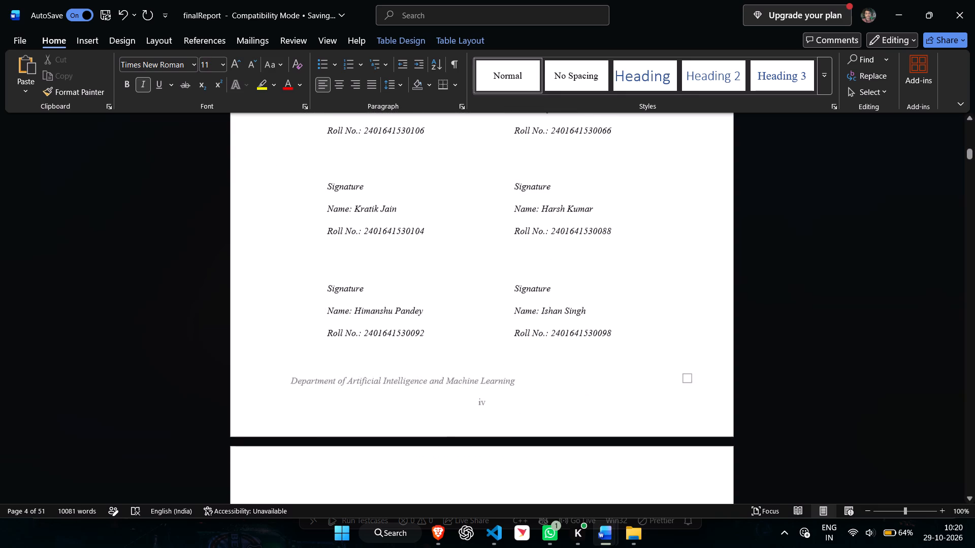
{"action": "scroll", "coordinate": [617, 265], "scroll_direction": "down", "scroll_amount": 2}
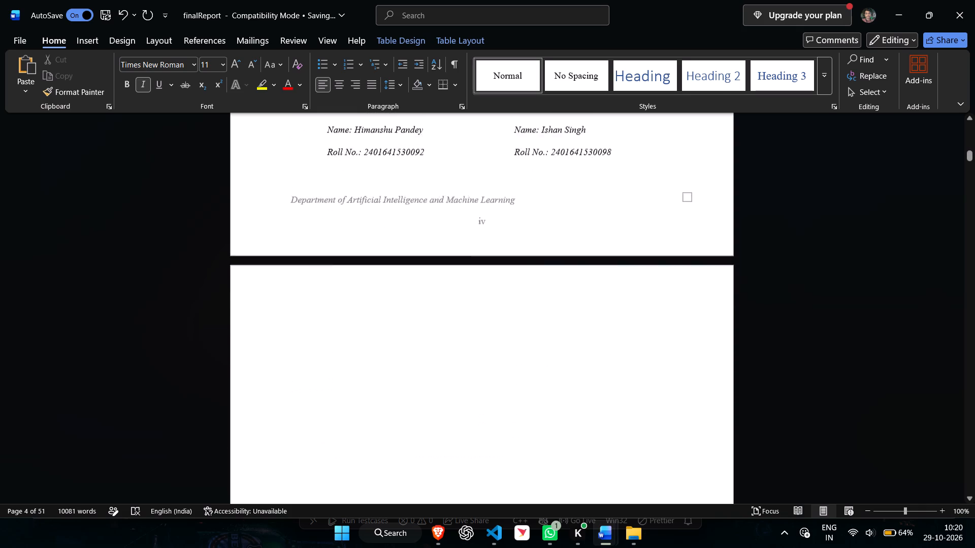
{"action": "scroll", "coordinate": [617, 265], "scroll_direction": "down", "scroll_amount": 1}
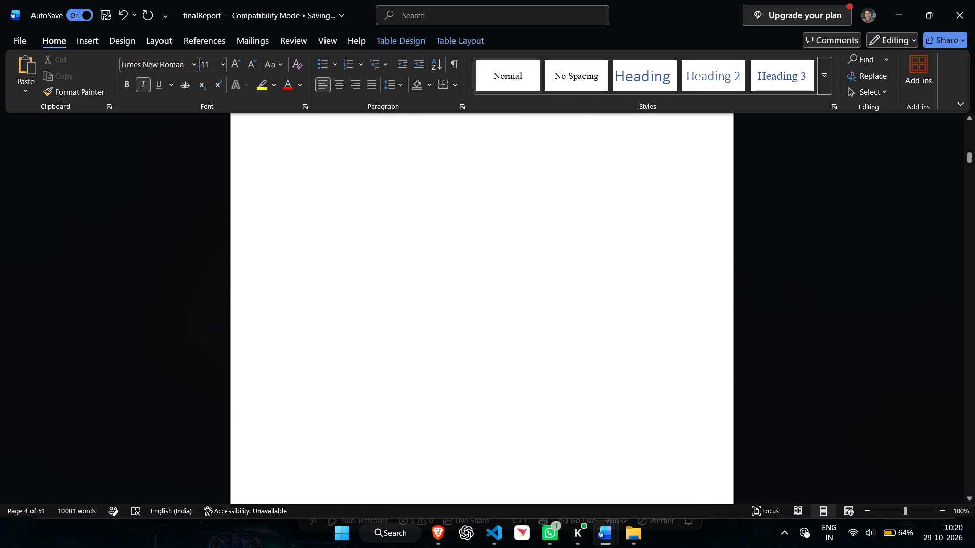
{"action": "left_click", "coordinate": [573, 320]}
{"action": "scroll", "coordinate": [573, 320], "scroll_direction": "up", "scroll_amount": 2}
{"action": "key", "text": "BackSpace"}
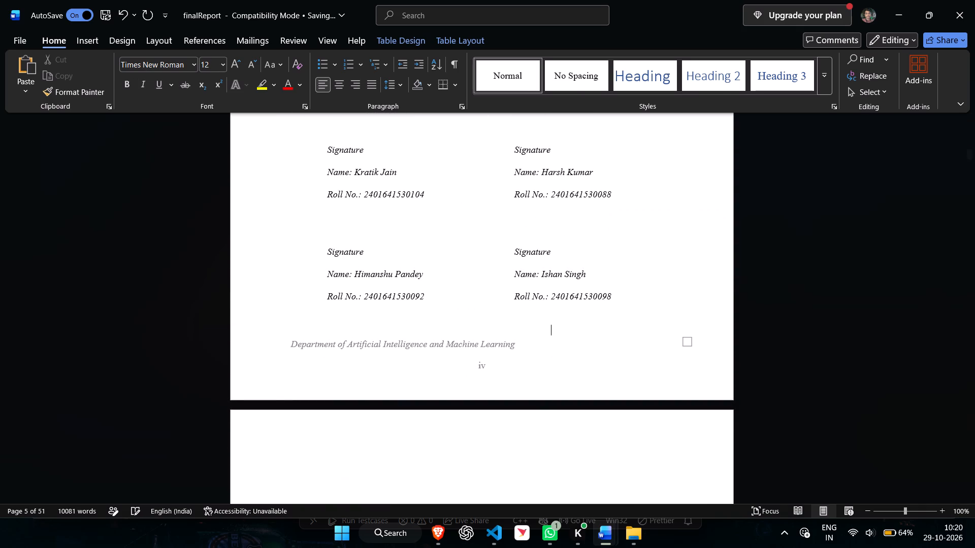
{"action": "scroll", "coordinate": [573, 320], "scroll_direction": "down", "scroll_amount": 2}
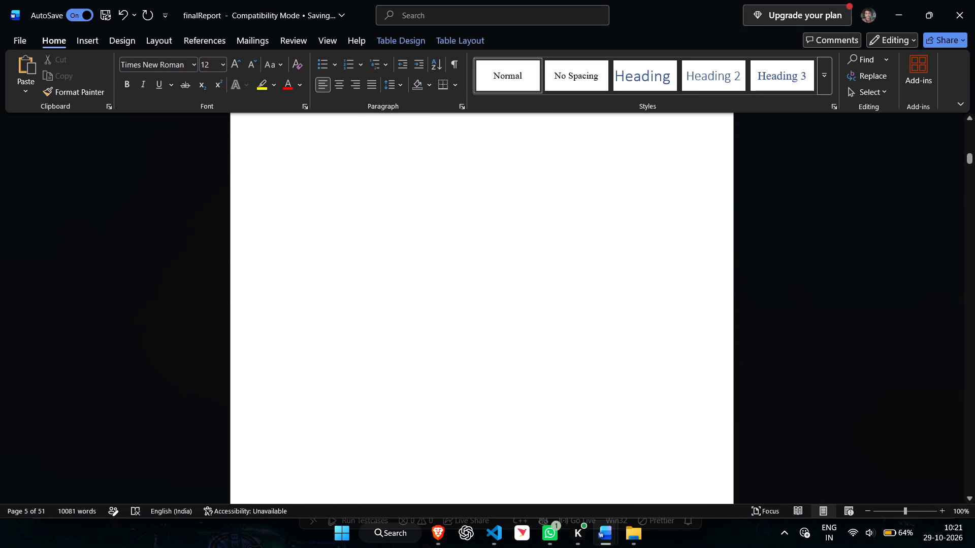
{"action": "left_click", "coordinate": [472, 383]}
{"action": "key", "text": "BackSpace"}
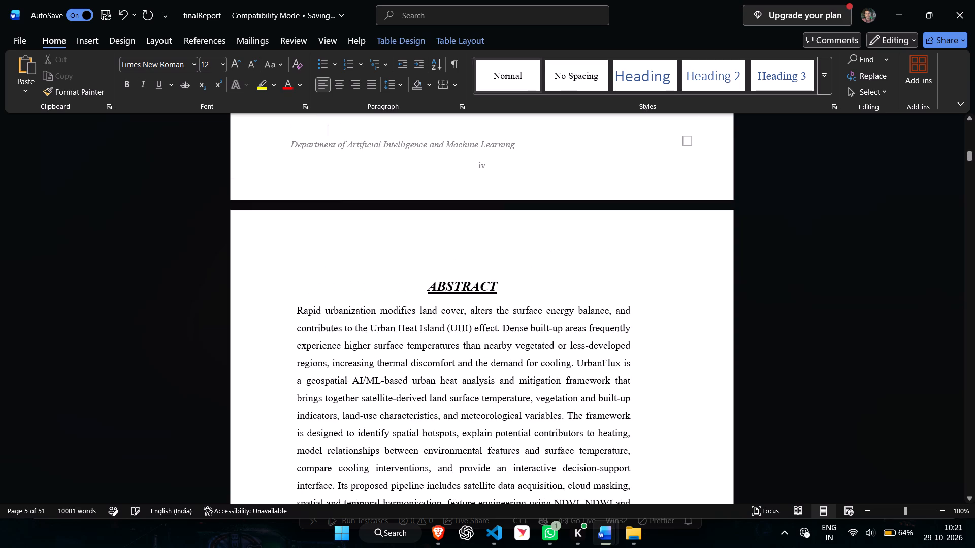
Check the end of the Acknowledgement, the Abstract page and the Table of Contents page.
{"action": "scroll", "coordinate": [490, 479], "scroll_direction": "up", "scroll_amount": 3}
{"action": "scroll", "coordinate": [490, 479], "scroll_direction": "down", "scroll_amount": 1}
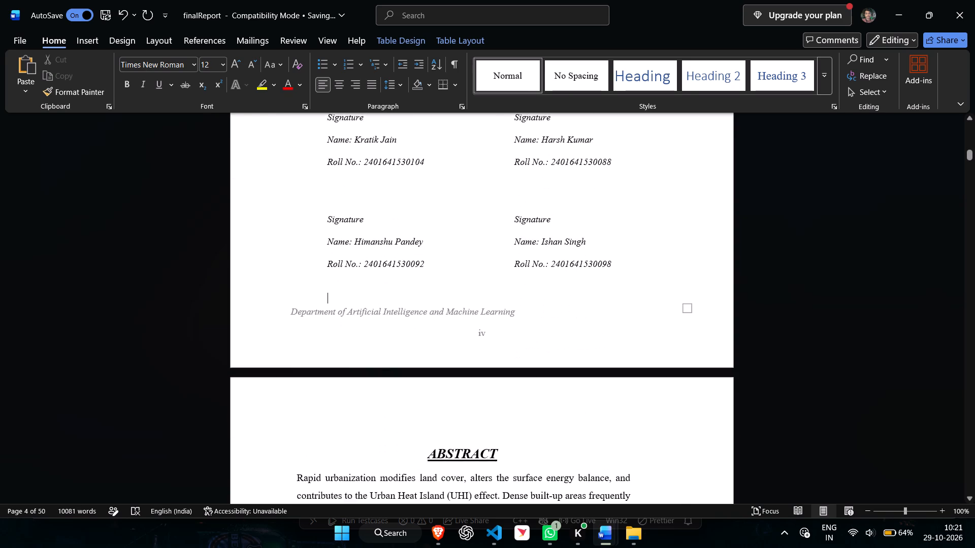
{"action": "scroll", "coordinate": [490, 479], "scroll_direction": "down", "scroll_amount": 3}
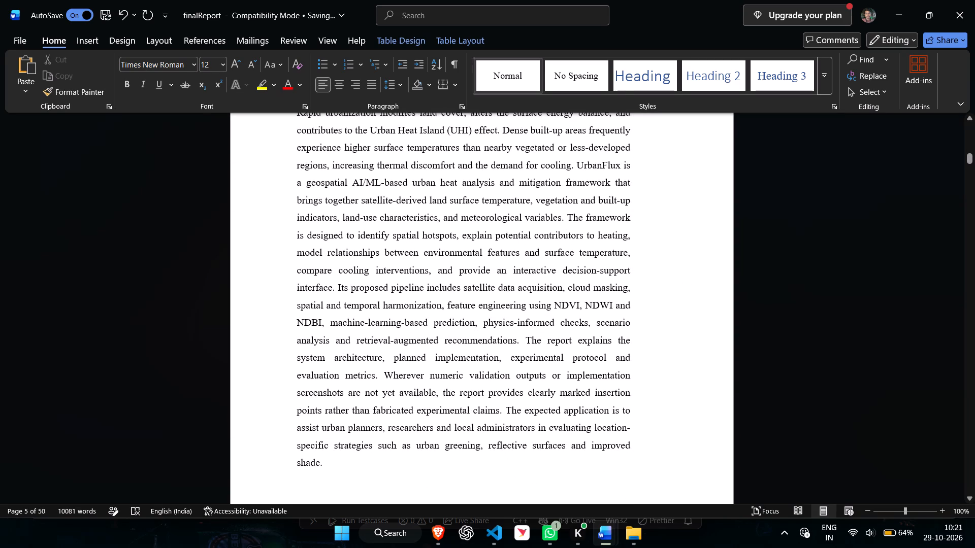
{"action": "scroll", "coordinate": [468, 377], "scroll_direction": "down", "scroll_amount": 4}
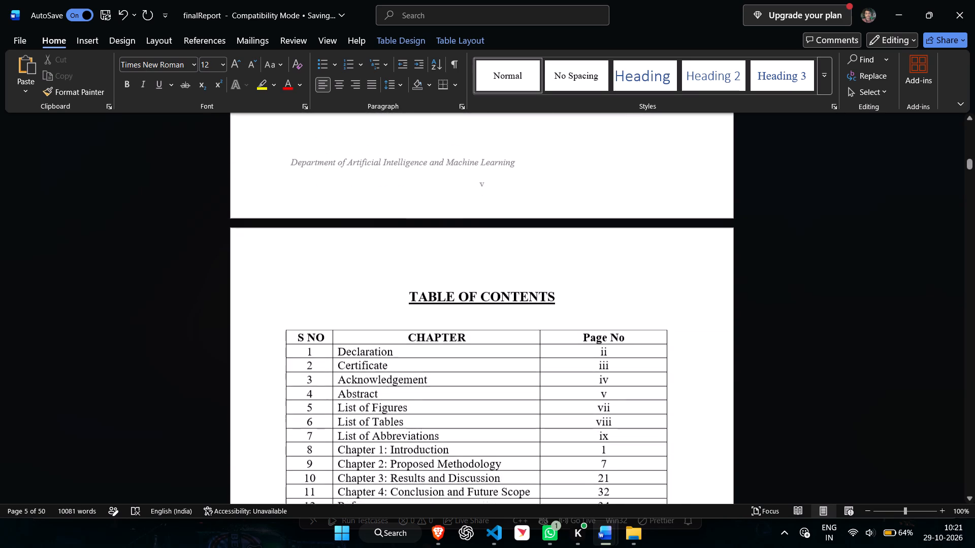
{"action": "scroll", "coordinate": [468, 377], "scroll_direction": "down", "scroll_amount": 2}
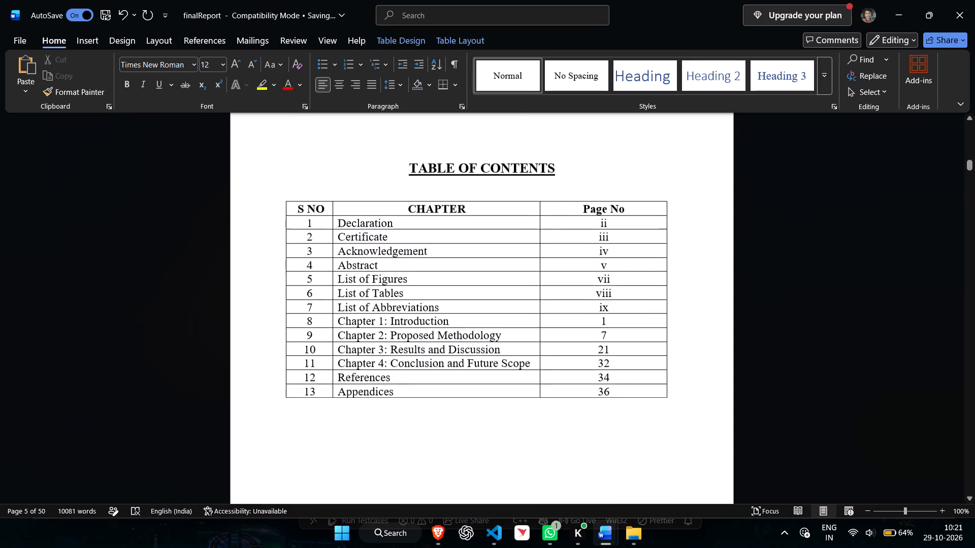
{"action": "scroll", "coordinate": [468, 377], "scroll_direction": "down", "scroll_amount": 3}
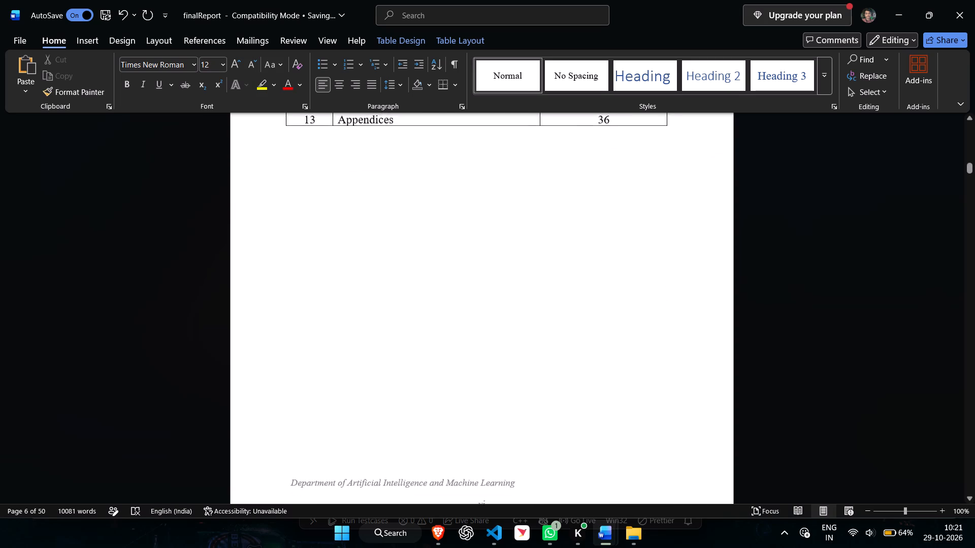
Check the List of Figures, List of Tables and List of Abbreviations pages for layout and text errors.
{"action": "scroll", "coordinate": [468, 377], "scroll_direction": "down", "scroll_amount": 4}
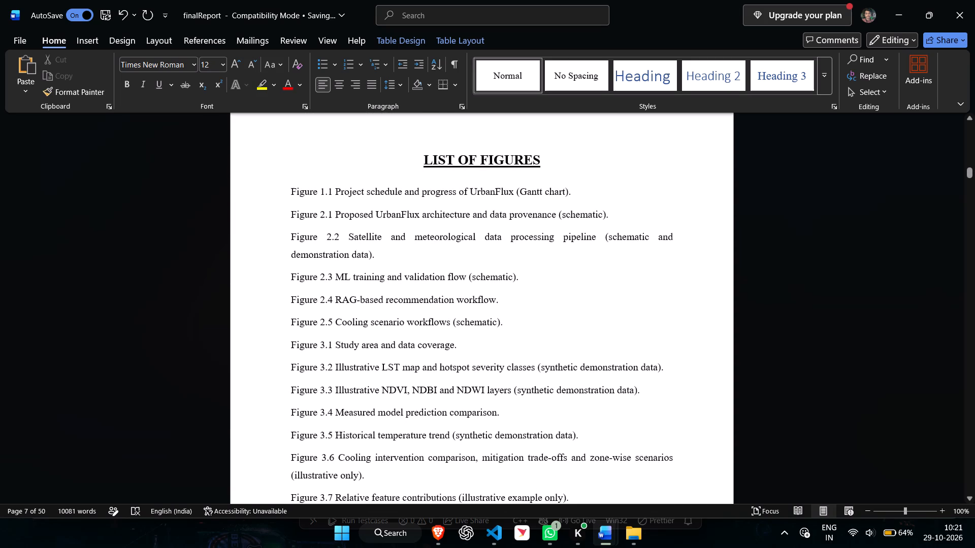
{"action": "scroll", "coordinate": [468, 377], "scroll_direction": "down", "scroll_amount": 1}
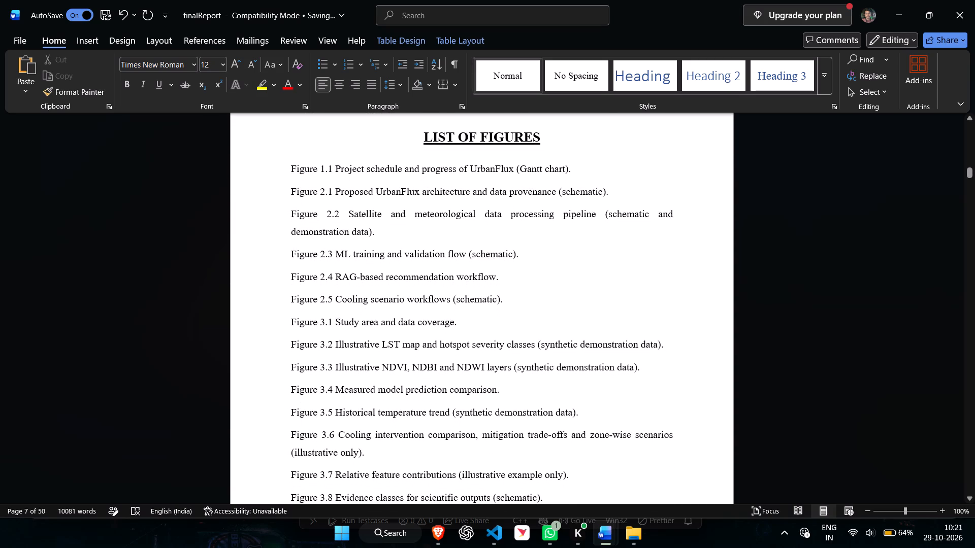
{"action": "scroll", "coordinate": [468, 377], "scroll_direction": "down", "scroll_amount": 3}
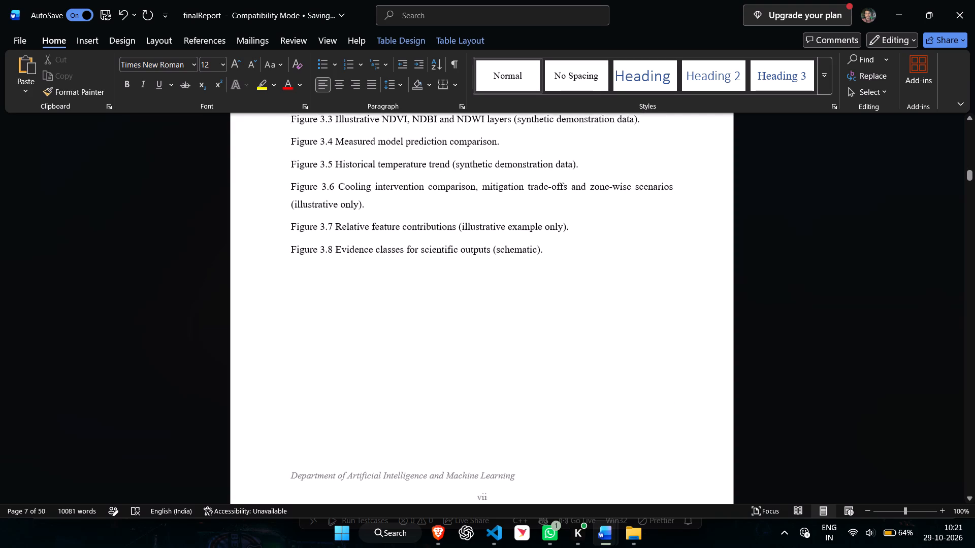
{"action": "scroll", "coordinate": [468, 377], "scroll_direction": "down", "scroll_amount": 4}
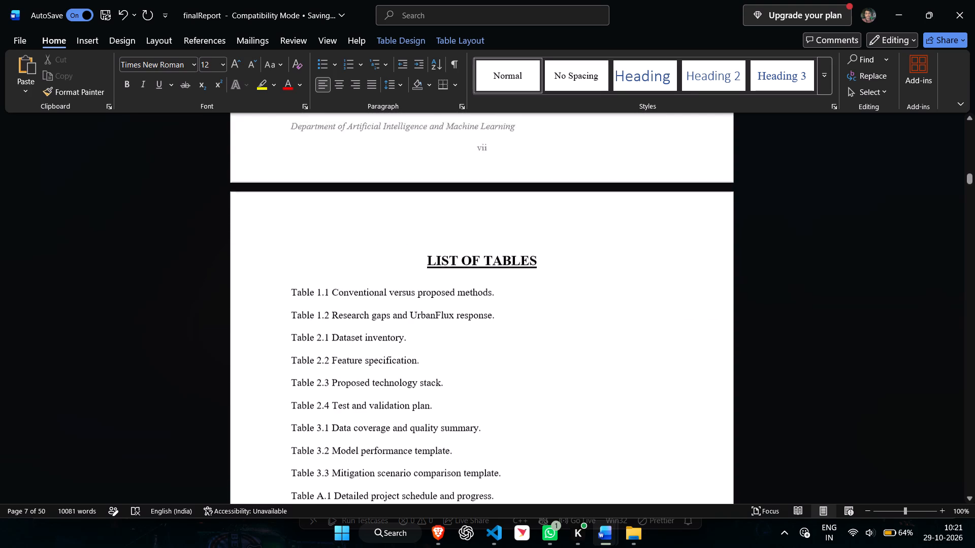
{"action": "scroll", "coordinate": [468, 377], "scroll_direction": "down", "scroll_amount": 4}
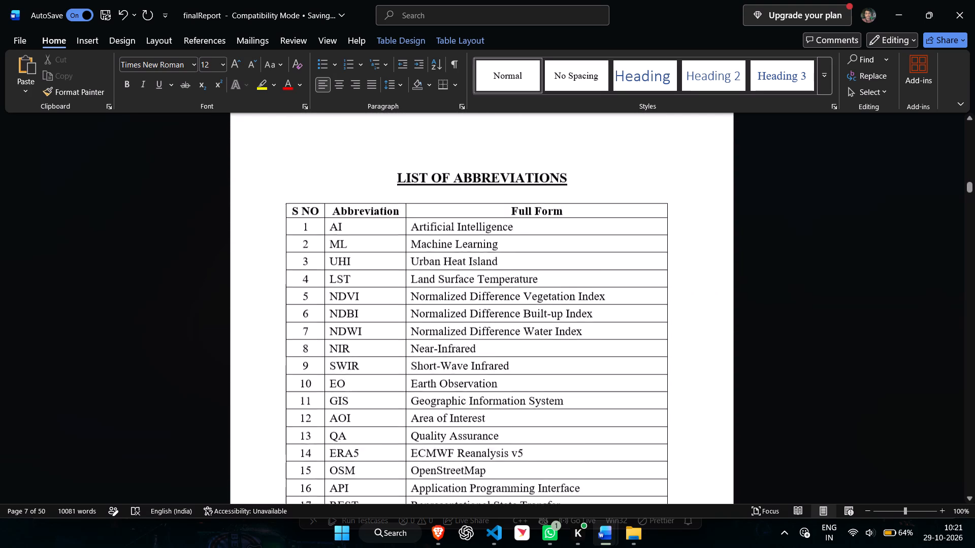
{"action": "scroll", "coordinate": [468, 377], "scroll_direction": "down", "scroll_amount": 2}
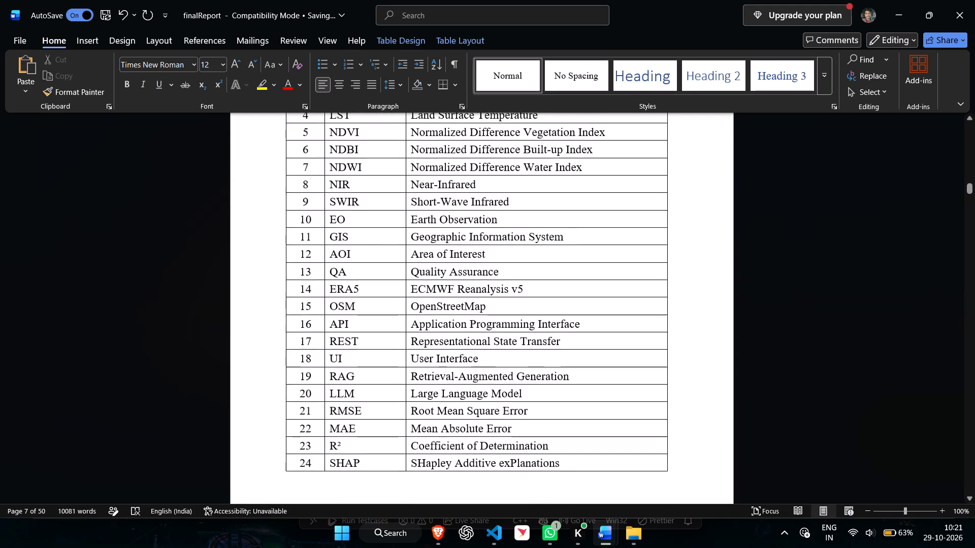
{"action": "scroll", "coordinate": [468, 377], "scroll_direction": "down", "scroll_amount": 1}
Look over Chapter 1 from section 1.1 Background and Context to section 1.7 Scope and Intended Users.
{"action": "scroll", "coordinate": [468, 377], "scroll_direction": "down", "scroll_amount": 2}
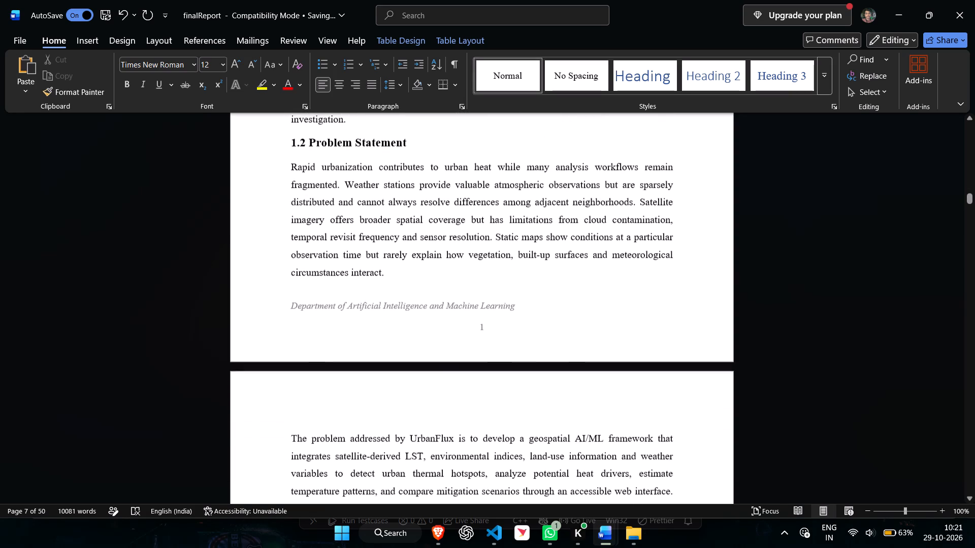
{"action": "scroll", "coordinate": [468, 377], "scroll_direction": "up", "scroll_amount": 4}
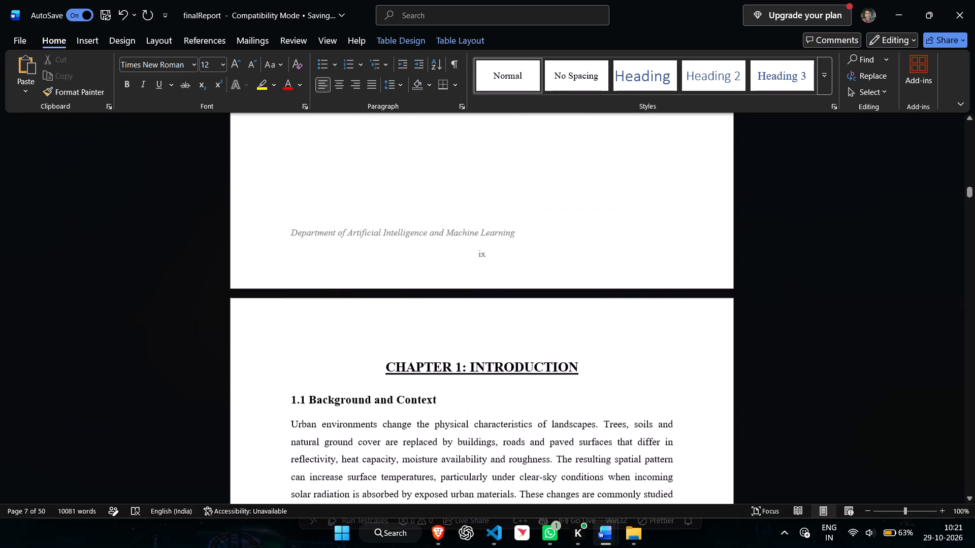
{"action": "scroll", "coordinate": [468, 377], "scroll_direction": "down", "scroll_amount": 3}
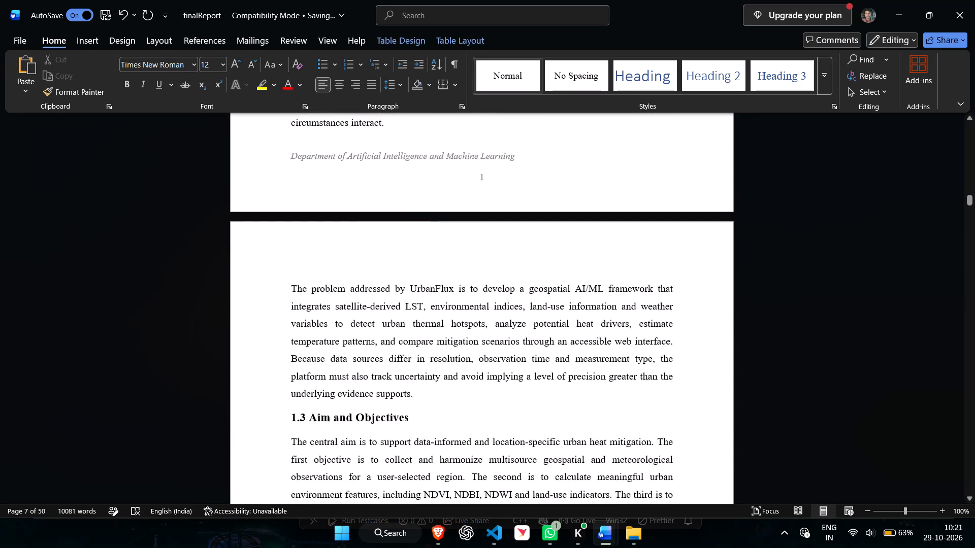
{"action": "scroll", "coordinate": [468, 377], "scroll_direction": "down", "scroll_amount": 5}
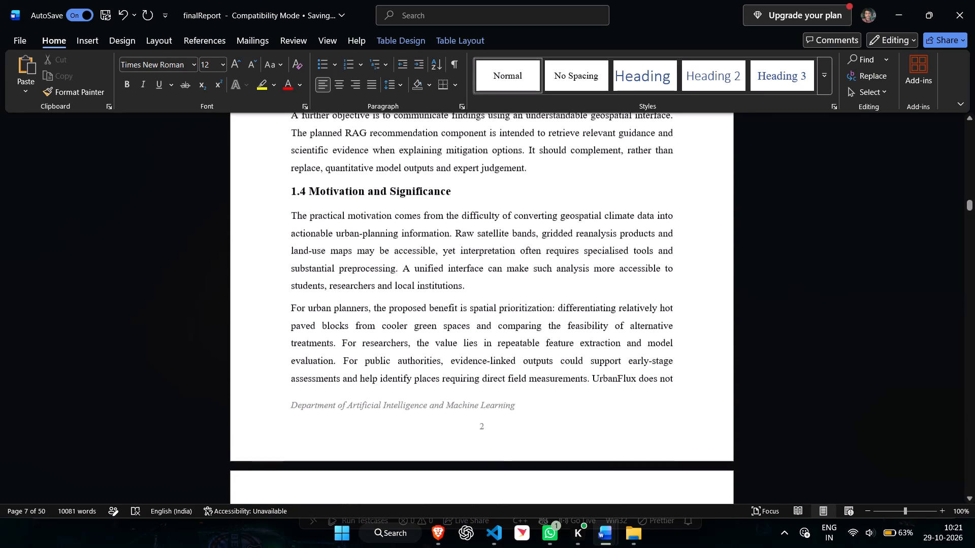
{"action": "scroll", "coordinate": [468, 377], "scroll_direction": "down", "scroll_amount": 3}
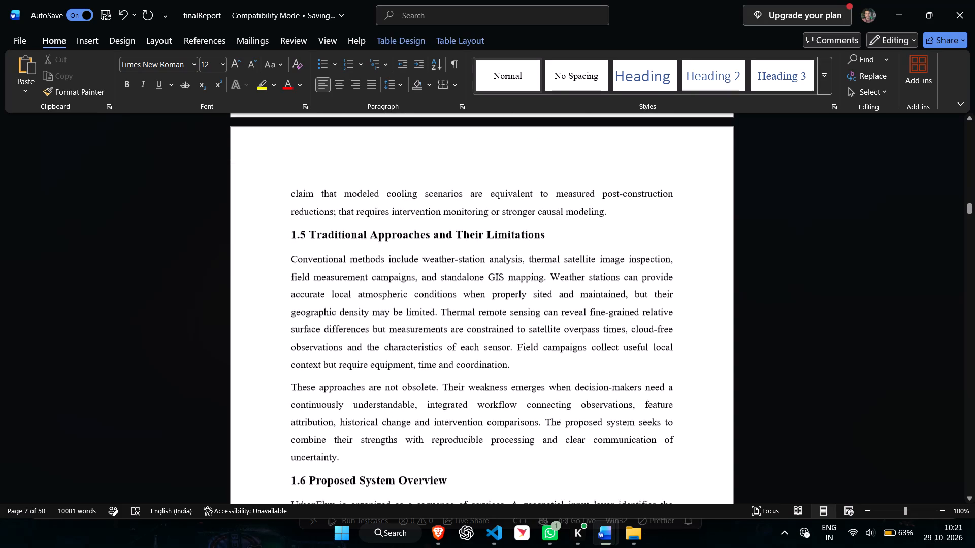
{"action": "scroll", "coordinate": [468, 377], "scroll_direction": "down", "scroll_amount": 2}
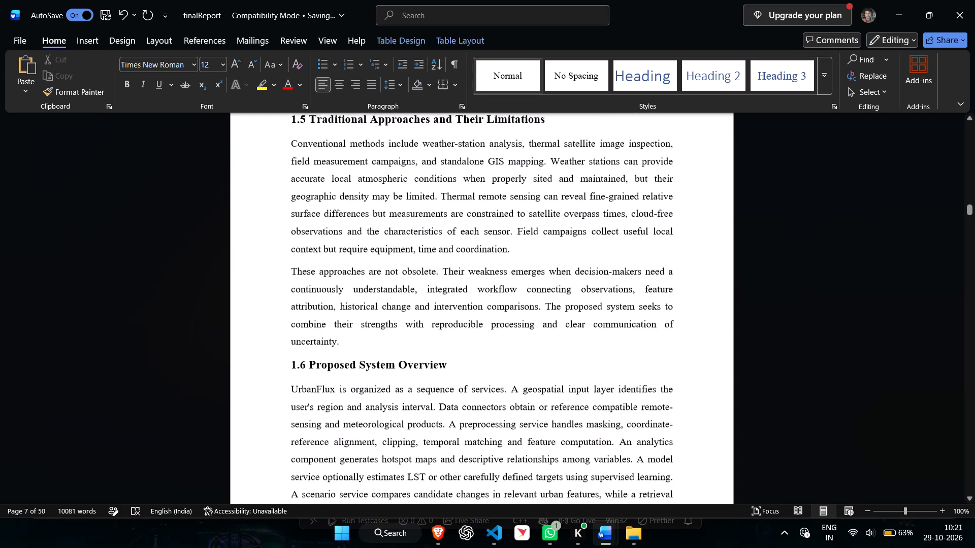
{"action": "scroll", "coordinate": [468, 377], "scroll_direction": "down", "scroll_amount": 2}
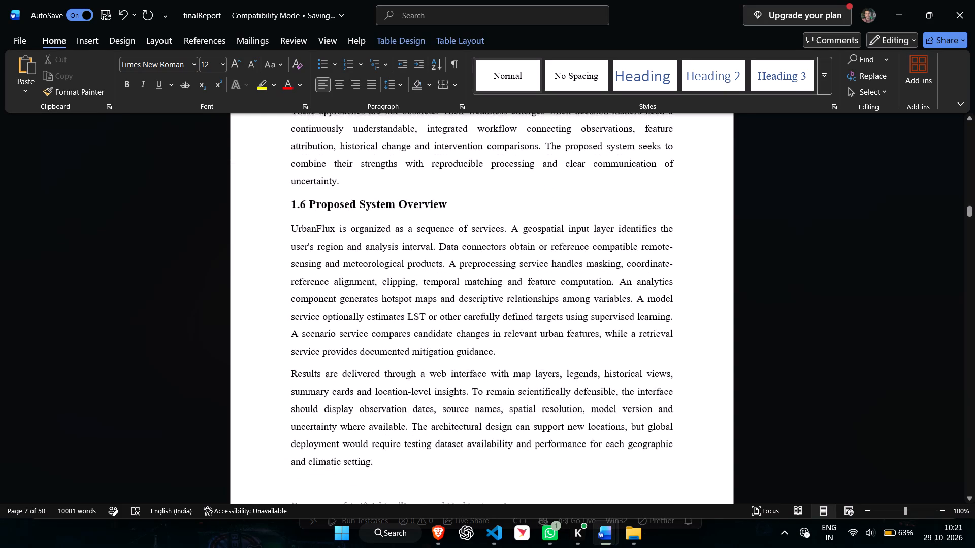
{"action": "scroll", "coordinate": [468, 377], "scroll_direction": "down", "scroll_amount": 4}
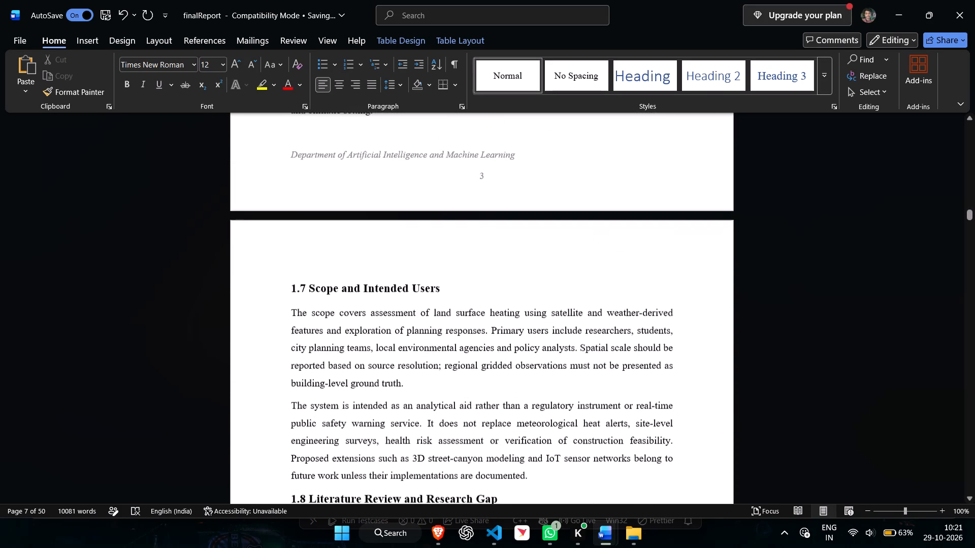
Check the rest of Chapter 1 up to section 1.9.1 and examine the Figure 1.1 Gantt chart closely.
{"action": "scroll", "coordinate": [468, 377], "scroll_direction": "down", "scroll_amount": 8}
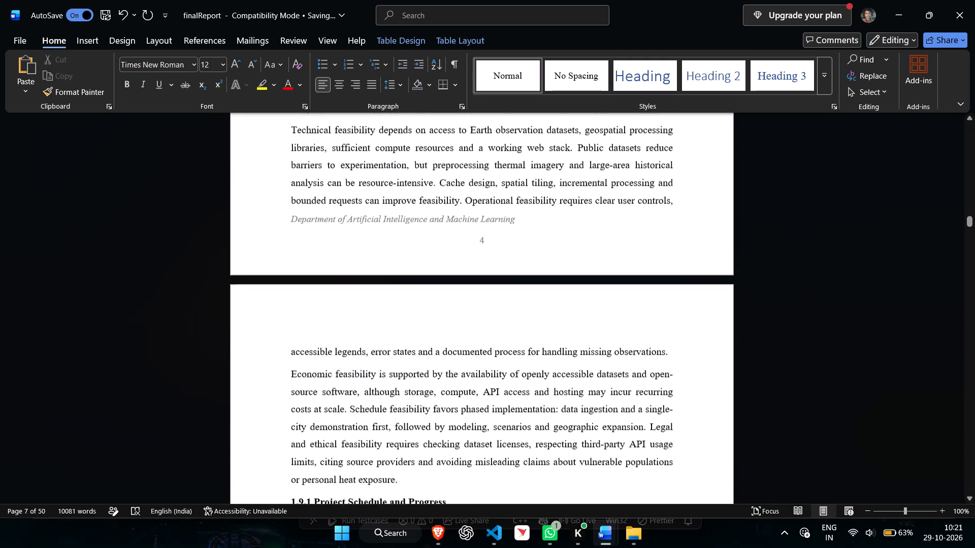
{"action": "scroll", "coordinate": [468, 377], "scroll_direction": "down", "scroll_amount": 2}
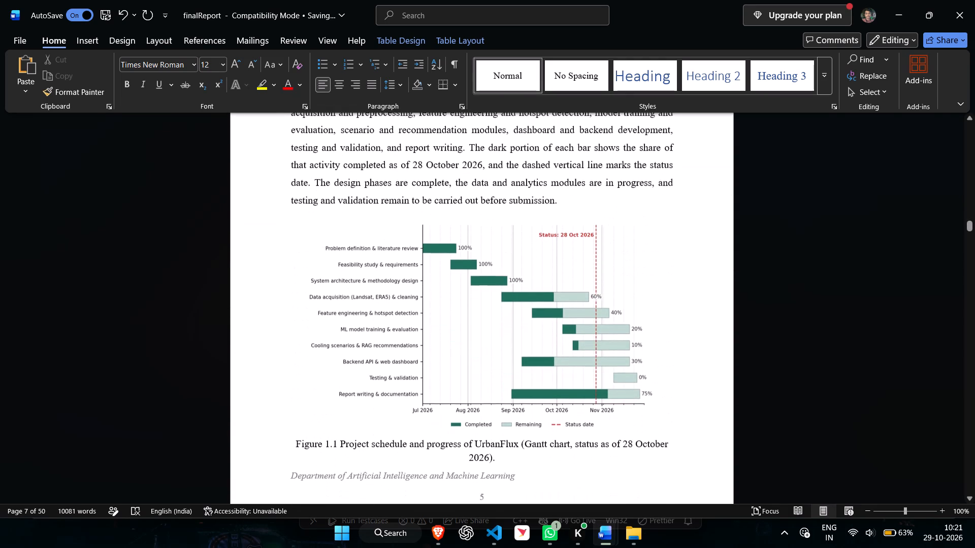
{"action": "left_click", "coordinate": [571, 231]}
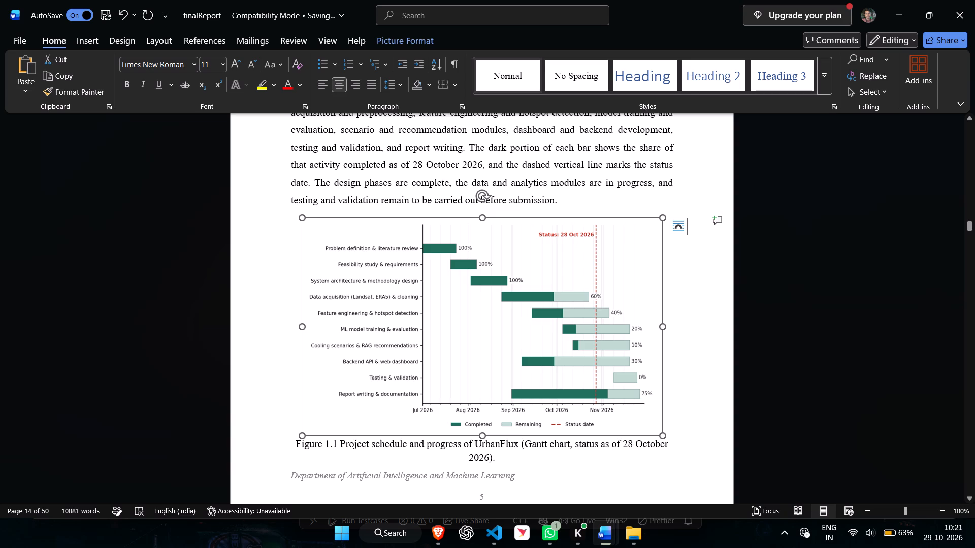
{"action": "left_click", "coordinate": [736, 209]}
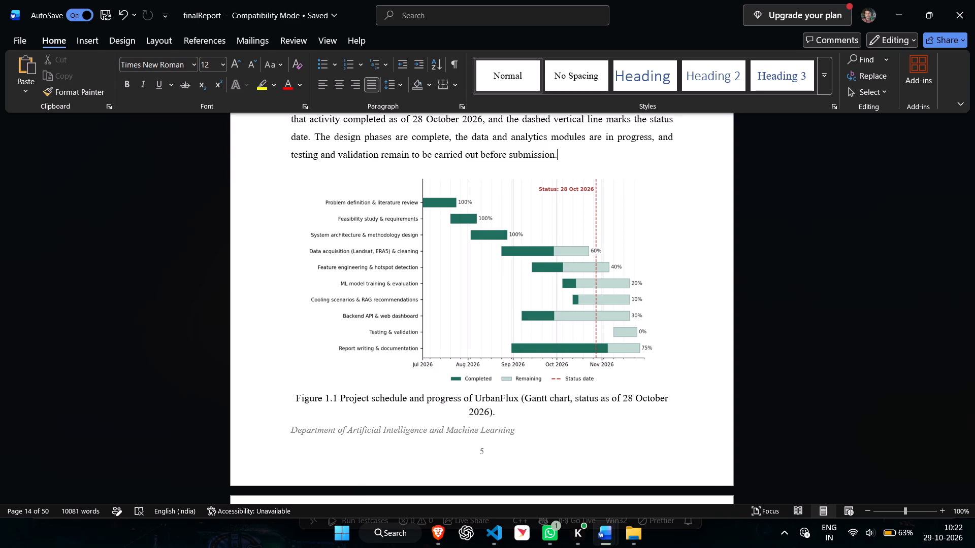
{"action": "scroll", "coordinate": [637, 367], "scroll_direction": "up", "scroll_amount": 1, "text": "ctrl"}
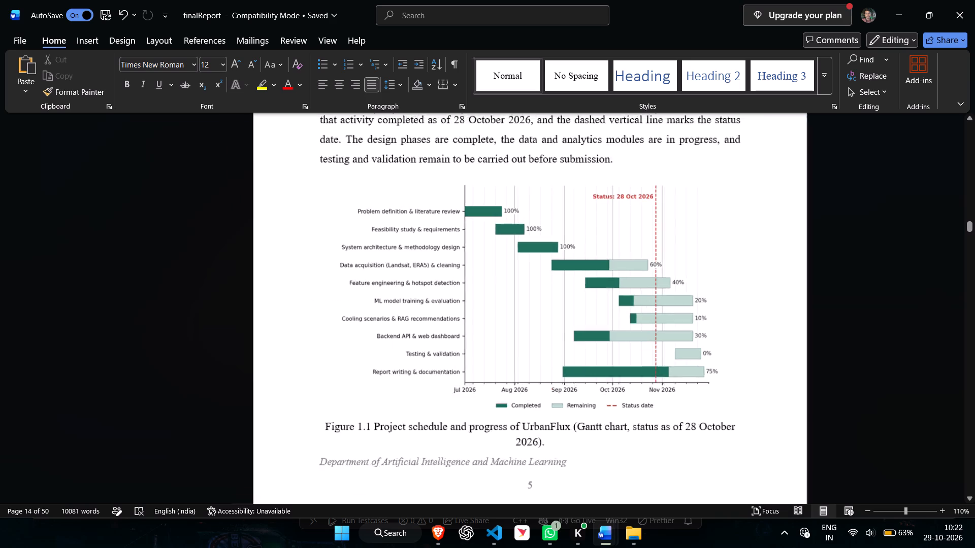
{"action": "scroll", "coordinate": [637, 367], "scroll_direction": "up", "scroll_amount": 2, "text": "ctrl"}
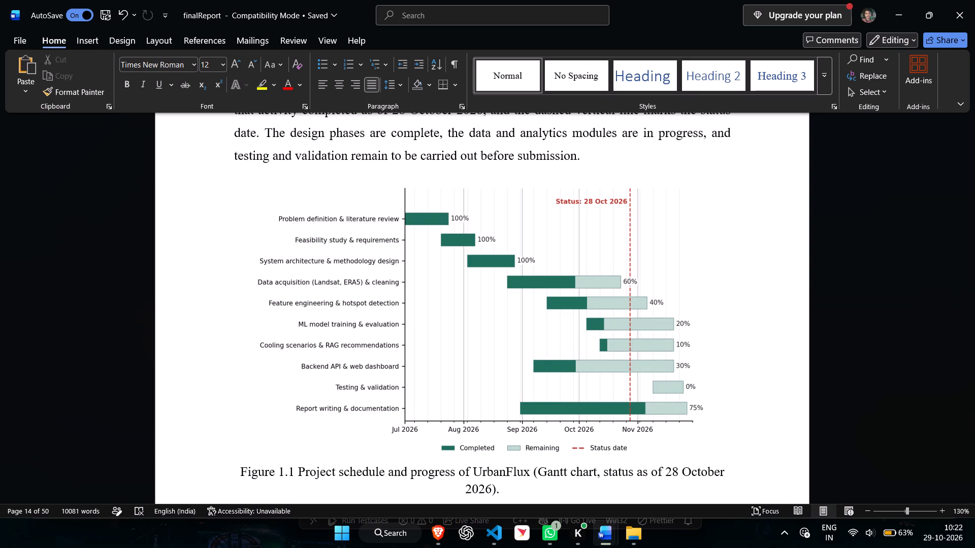
Insert an empty paragraph between the end of section 1.11 and the Table 1.1 caption to push the split table down.
{"action": "scroll", "coordinate": [795, 457], "scroll_direction": "down", "scroll_amount": 3}
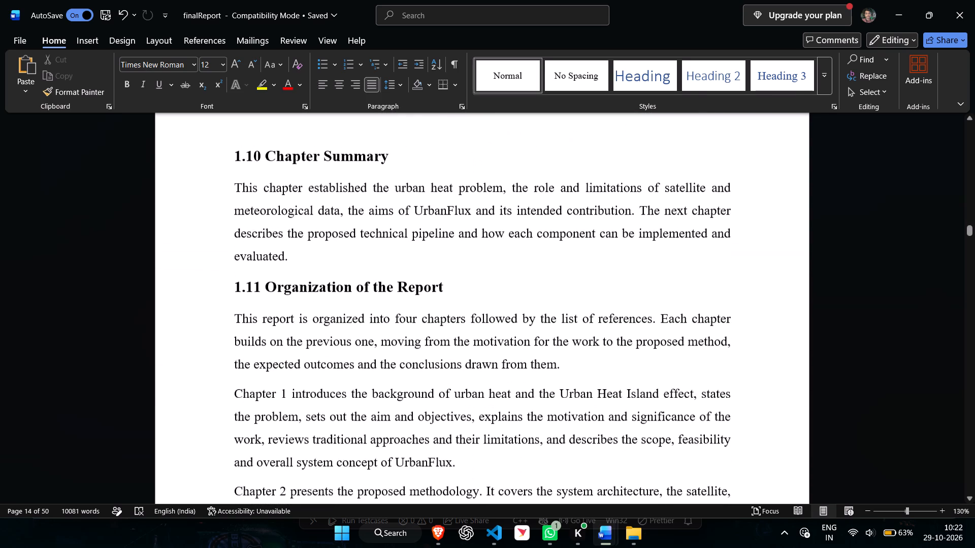
{"action": "scroll", "coordinate": [795, 457], "scroll_direction": "down", "scroll_amount": 2}
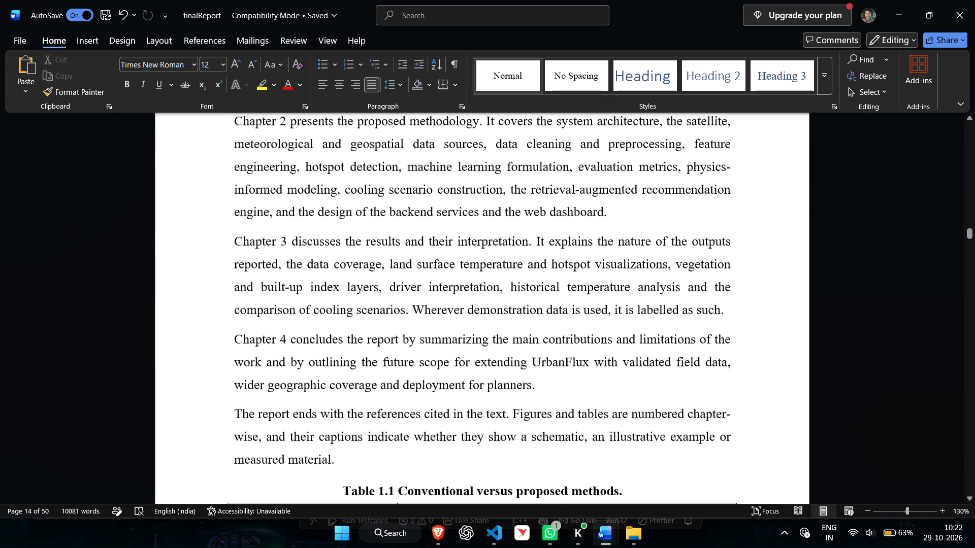
{"action": "scroll", "coordinate": [795, 457], "scroll_direction": "down", "scroll_amount": 3}
{"action": "scroll", "coordinate": [795, 457], "scroll_direction": "up", "scroll_amount": 1}
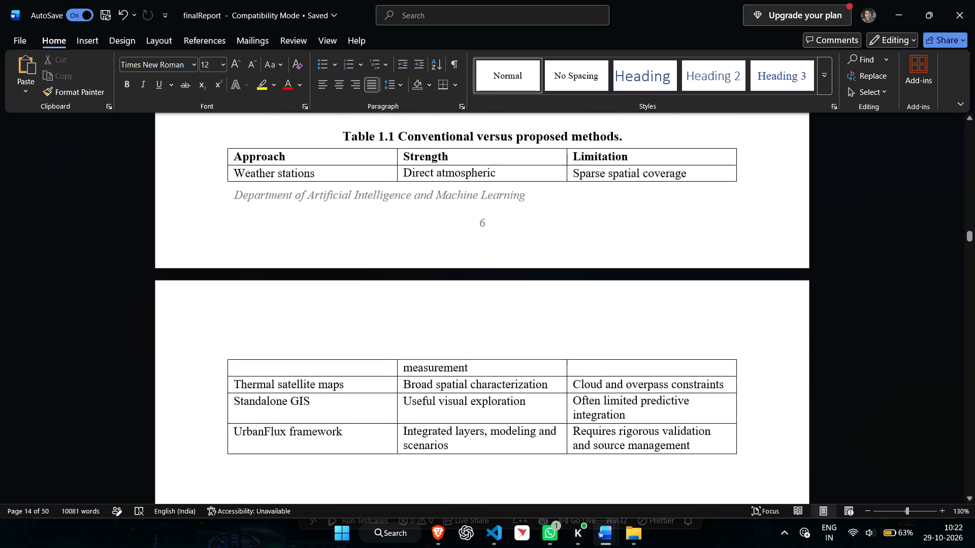
{"action": "scroll", "coordinate": [795, 457], "scroll_direction": "up", "scroll_amount": 1}
{"action": "left_click", "coordinate": [482, 264]}
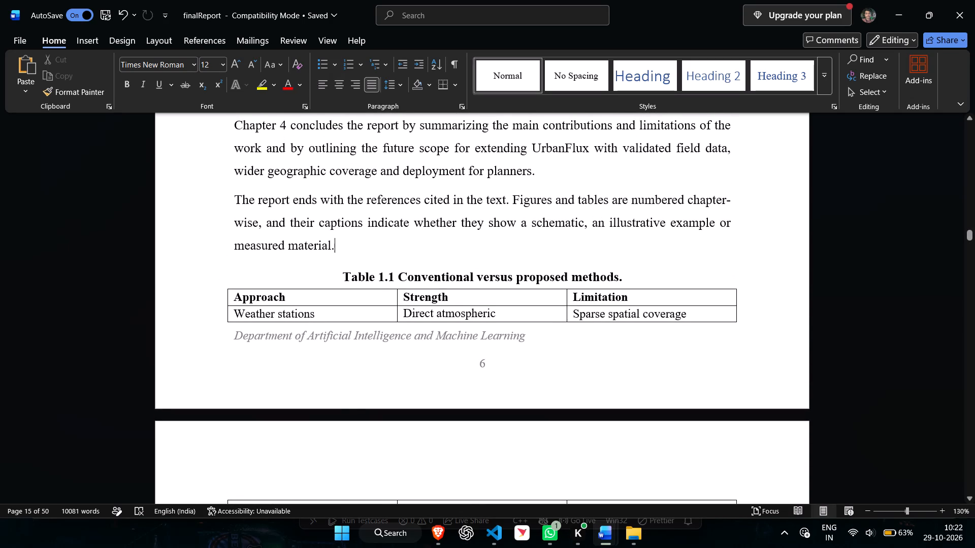
{"action": "key", "text": "Return"}
Look over the start of Chapter 2 through section 2.5, including the architecture, data provenance and Earth observation diagrams.
{"action": "scroll", "coordinate": [482, 264], "scroll_direction": "down", "scroll_amount": 4}
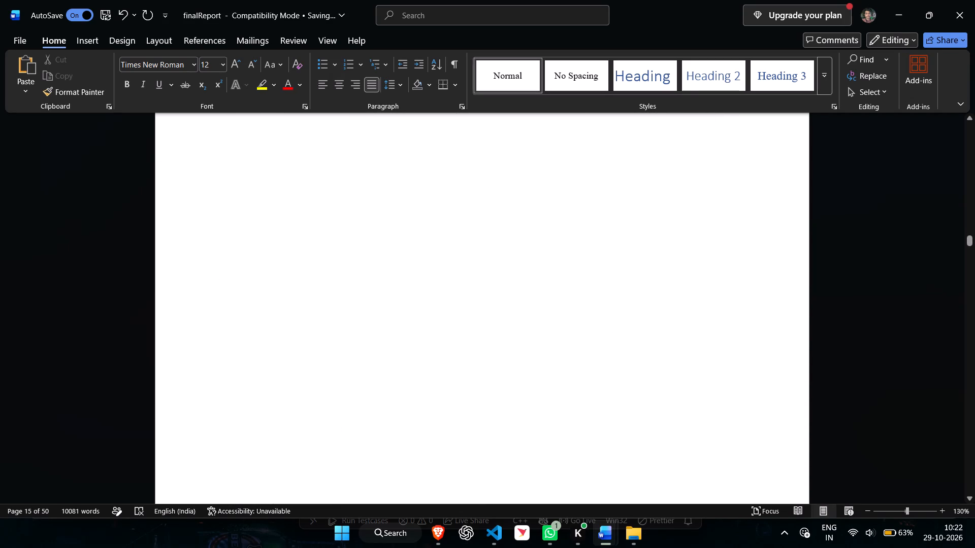
{"action": "scroll", "coordinate": [482, 264], "scroll_direction": "down", "scroll_amount": 4}
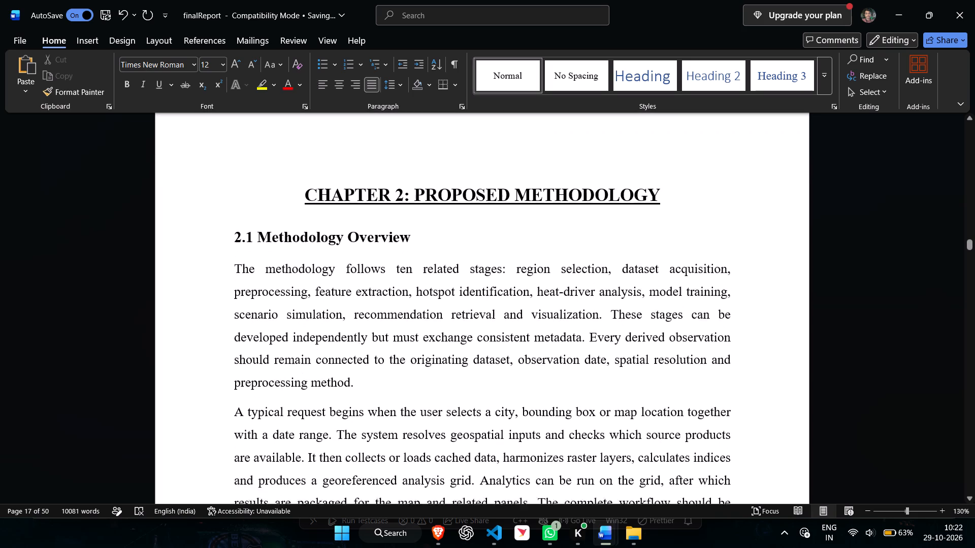
{"action": "scroll", "coordinate": [482, 264], "scroll_direction": "down", "scroll_amount": 3}
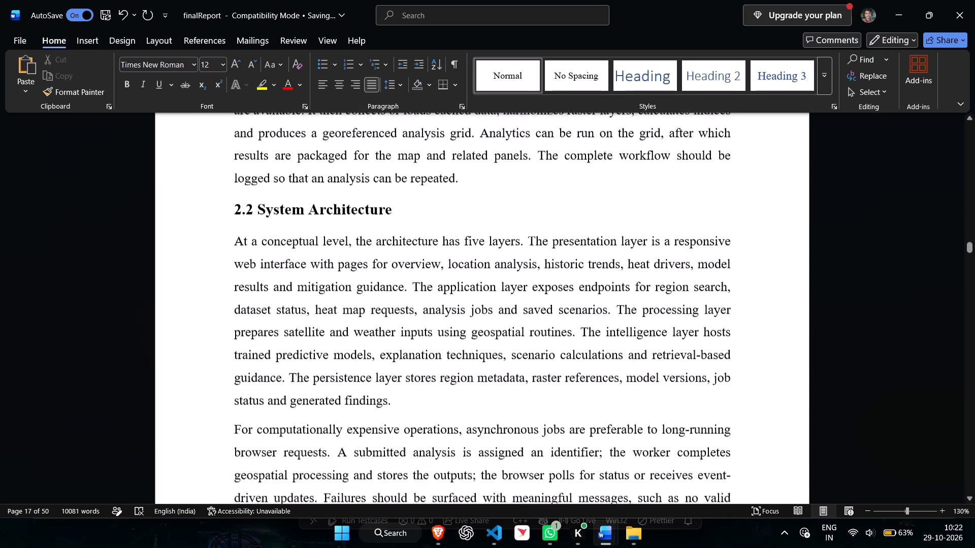
{"action": "scroll", "coordinate": [482, 262], "scroll_direction": "down", "scroll_amount": 3}
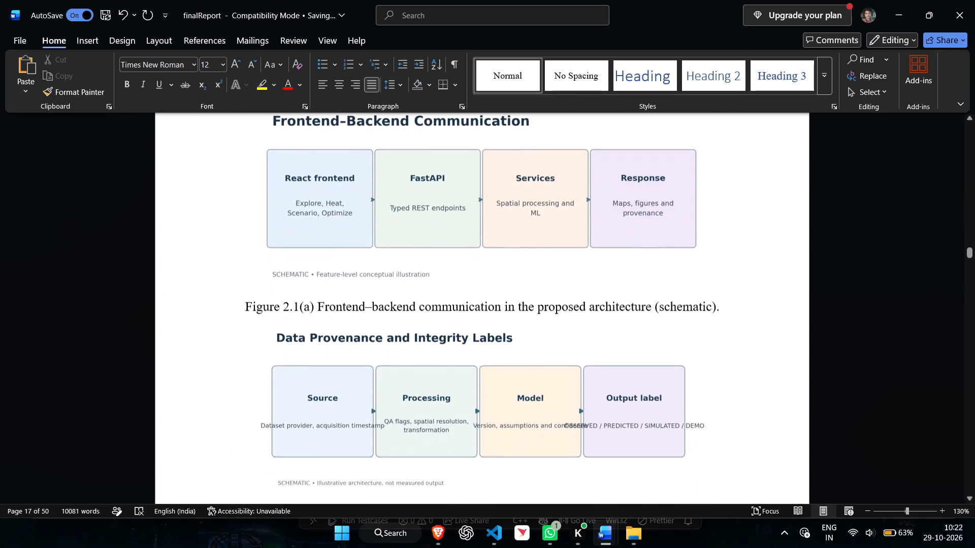
{"action": "scroll", "coordinate": [482, 262], "scroll_direction": "down", "scroll_amount": 3}
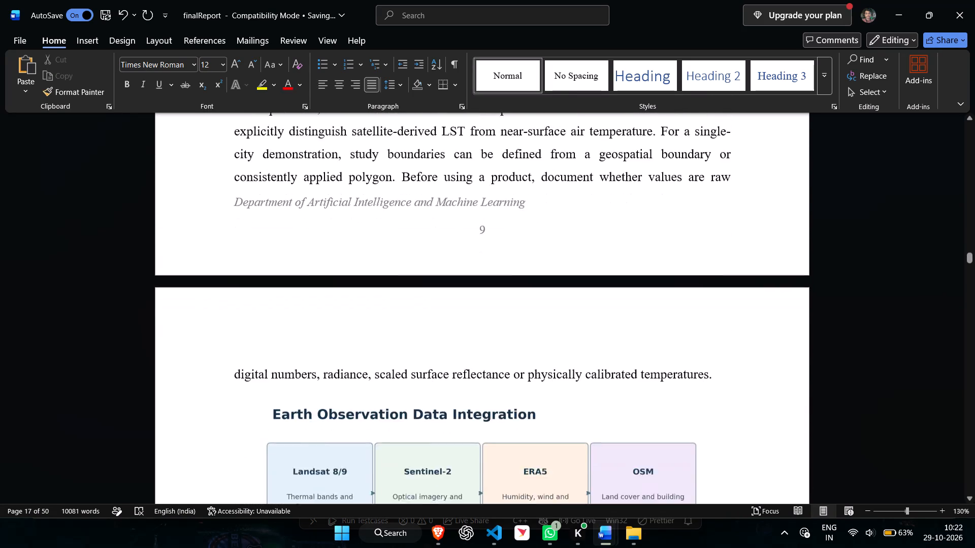
{"action": "scroll", "coordinate": [482, 262], "scroll_direction": "down", "scroll_amount": 6}
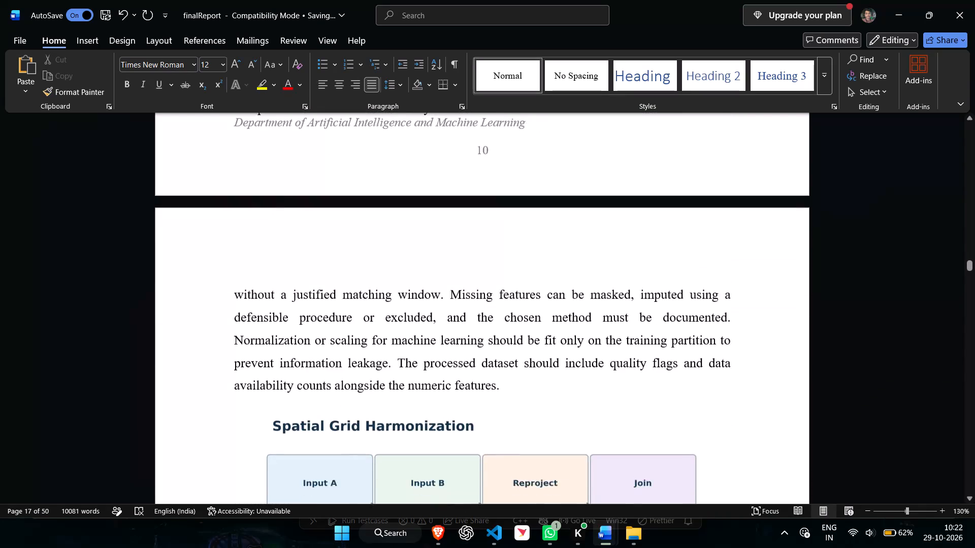
Look over the rest of section 2.5 with Figures 2.2(b) to 2.2(d), and continue through section 2.6 to 2.7 Data Schema and Storage.
{"action": "scroll", "coordinate": [482, 262], "scroll_direction": "down", "scroll_amount": 3}
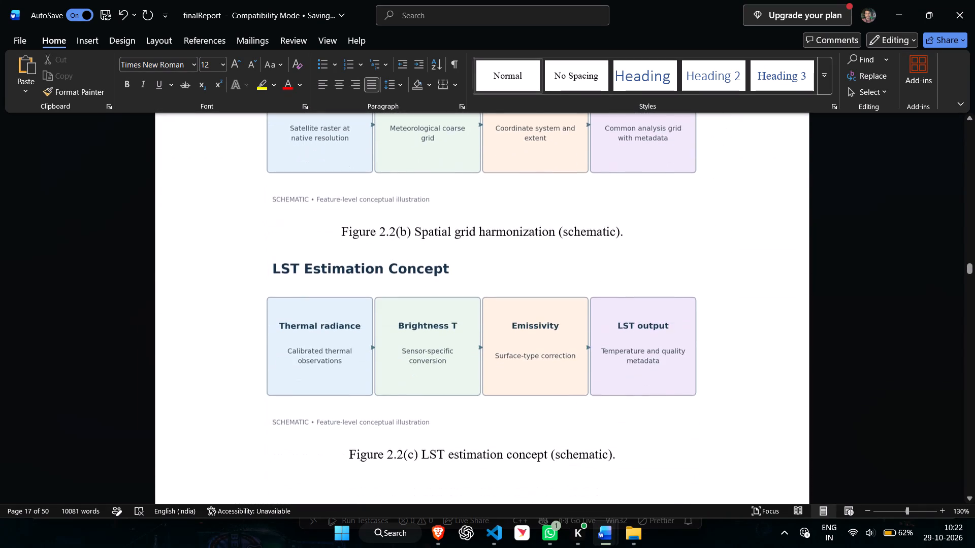
{"action": "scroll", "coordinate": [482, 262], "scroll_direction": "down", "scroll_amount": 1}
{"action": "scroll", "coordinate": [482, 262], "scroll_direction": "up", "scroll_amount": 1}
{"action": "scroll", "coordinate": [482, 262], "scroll_direction": "down", "scroll_amount": 1}
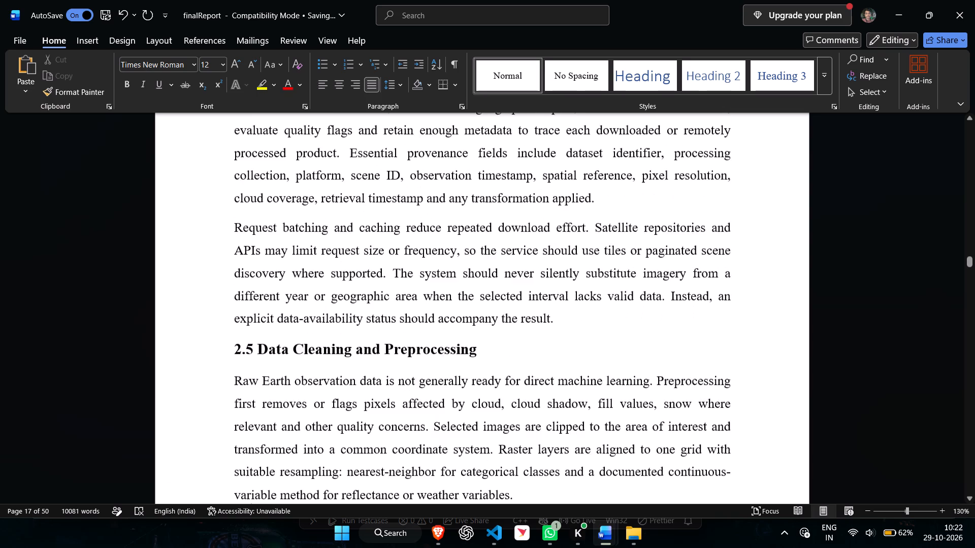
{"action": "scroll", "coordinate": [482, 262], "scroll_direction": "down", "scroll_amount": 2}
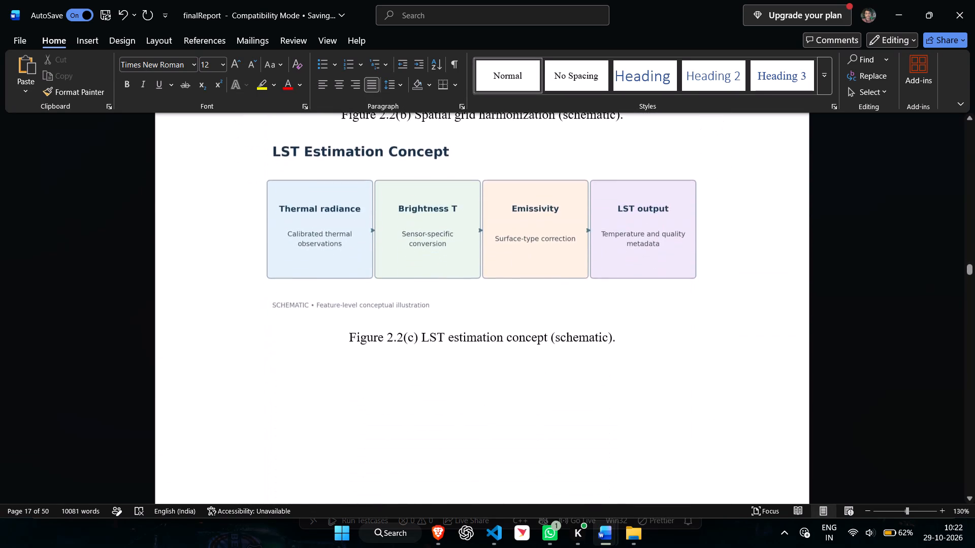
{"action": "scroll", "coordinate": [482, 262], "scroll_direction": "down", "scroll_amount": 3}
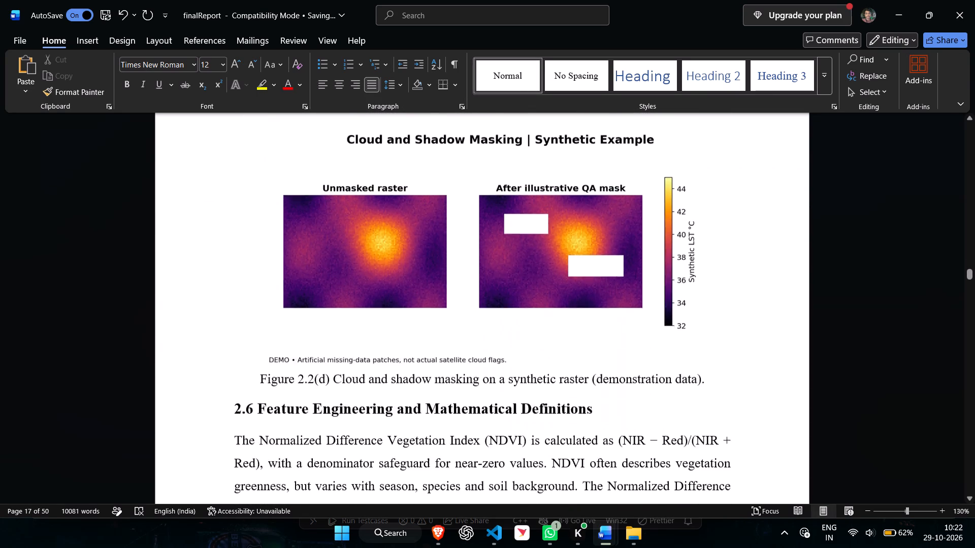
{"action": "scroll", "coordinate": [482, 262], "scroll_direction": "down", "scroll_amount": 4}
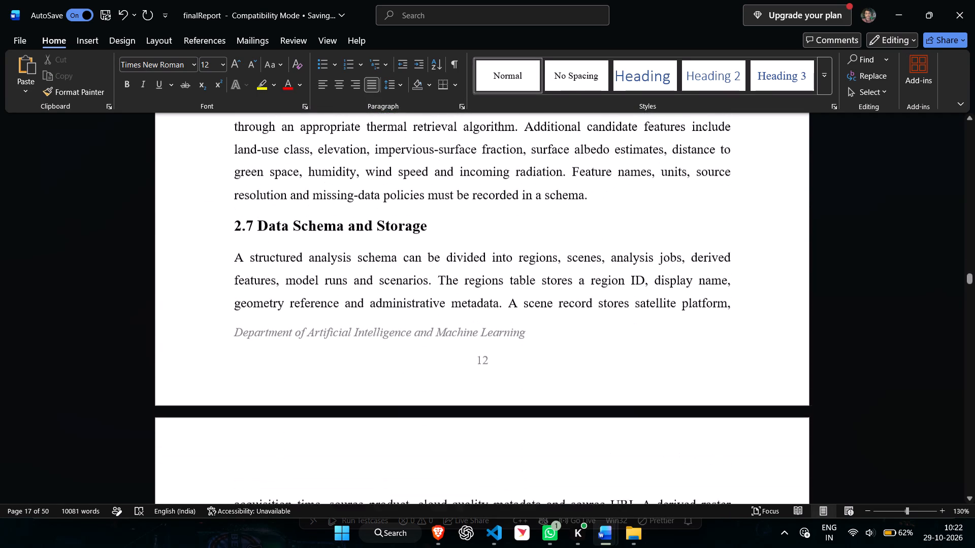
Look over Chapter 2 from the hotspot detection text to section 2.12 Evaluation Metrics, including the model training and spatial cross-validation diagrams.
{"action": "scroll", "coordinate": [482, 262], "scroll_direction": "down", "scroll_amount": 4}
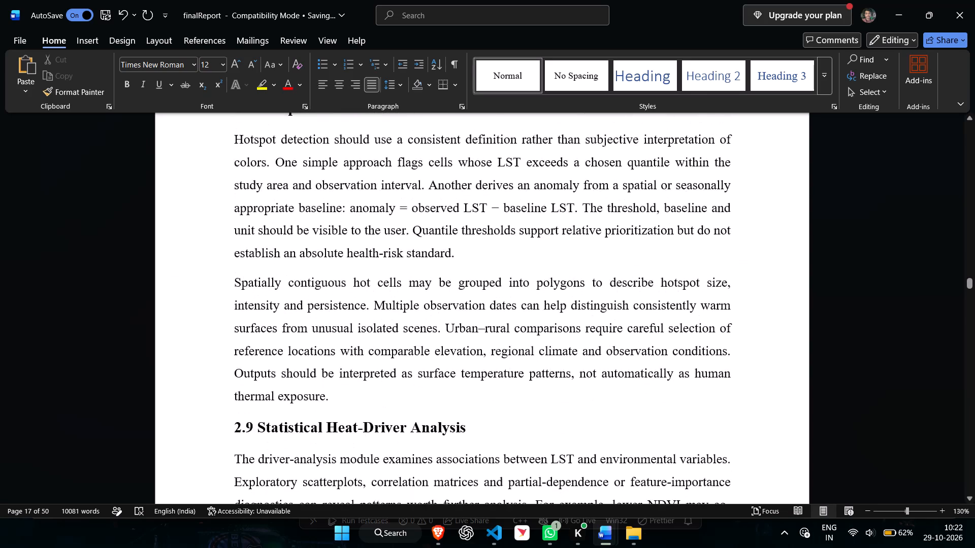
{"action": "scroll", "coordinate": [482, 262], "scroll_direction": "down", "scroll_amount": 3}
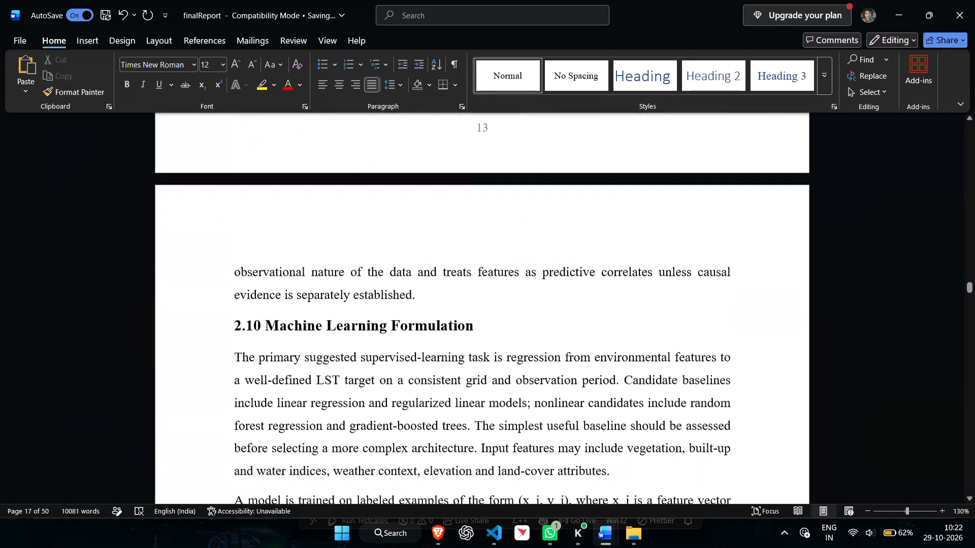
{"action": "scroll", "coordinate": [482, 262], "scroll_direction": "down", "scroll_amount": 3}
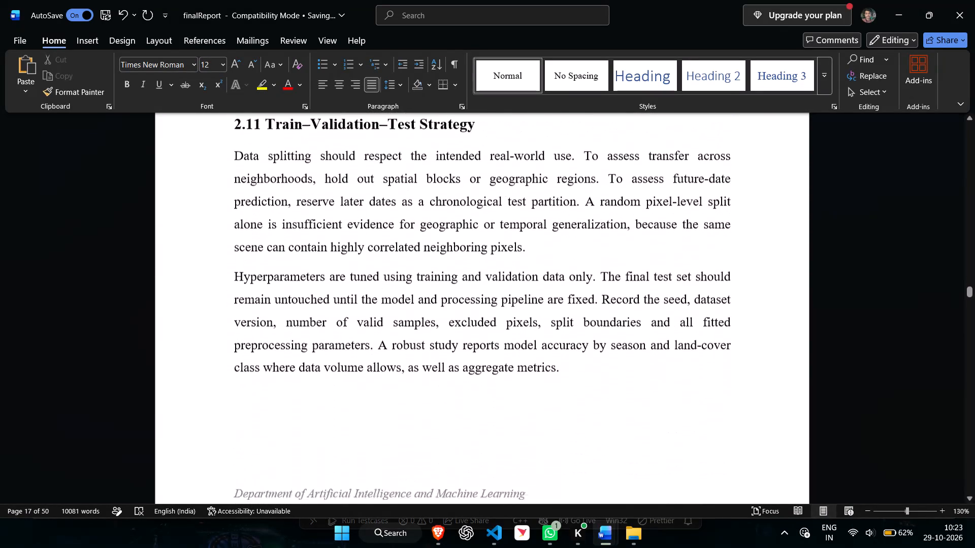
{"action": "scroll", "coordinate": [482, 262], "scroll_direction": "down", "scroll_amount": 5}
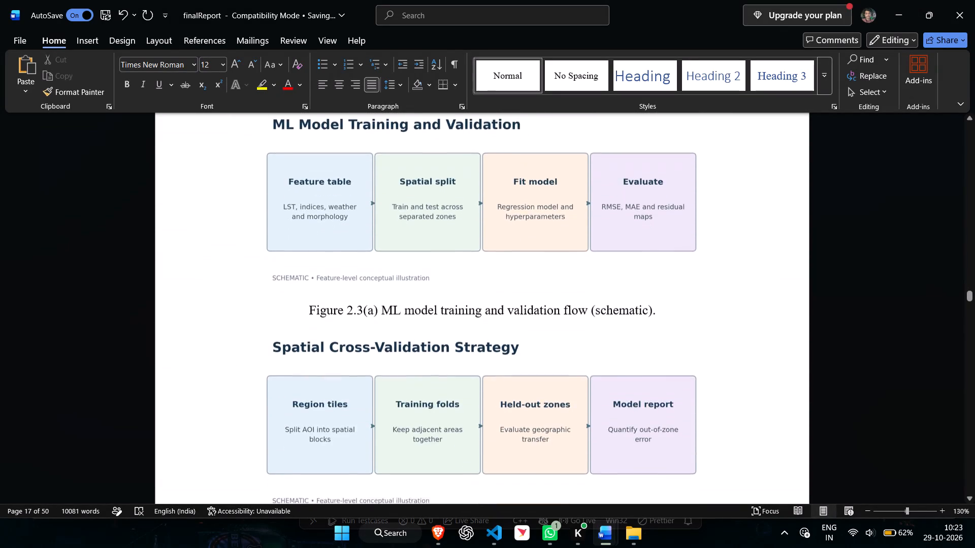
{"action": "scroll", "coordinate": [482, 262], "scroll_direction": "down", "scroll_amount": 3}
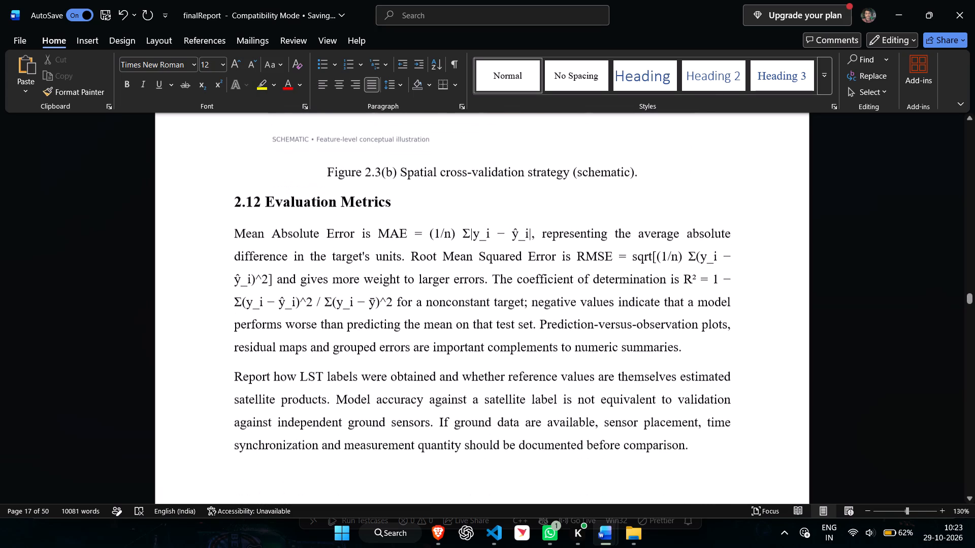
Check Chapter 2 from section 2.13 Physics-Informed Modeling through 2.23 Methodology Summary, including the Figure 2.5 scenario workflows and the feature definitions table.
{"action": "scroll", "coordinate": [482, 262], "scroll_direction": "down", "scroll_amount": 3}
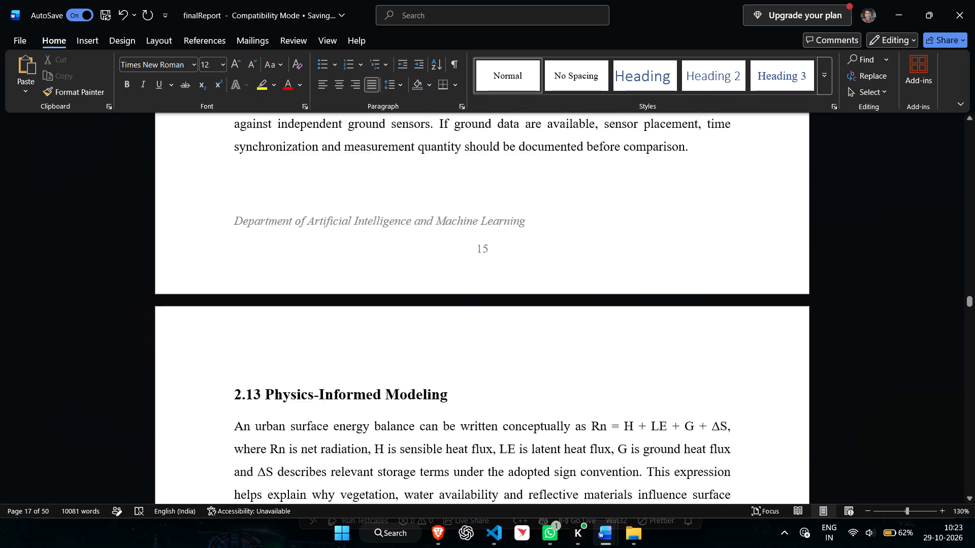
{"action": "scroll", "coordinate": [482, 262], "scroll_direction": "down", "scroll_amount": 3}
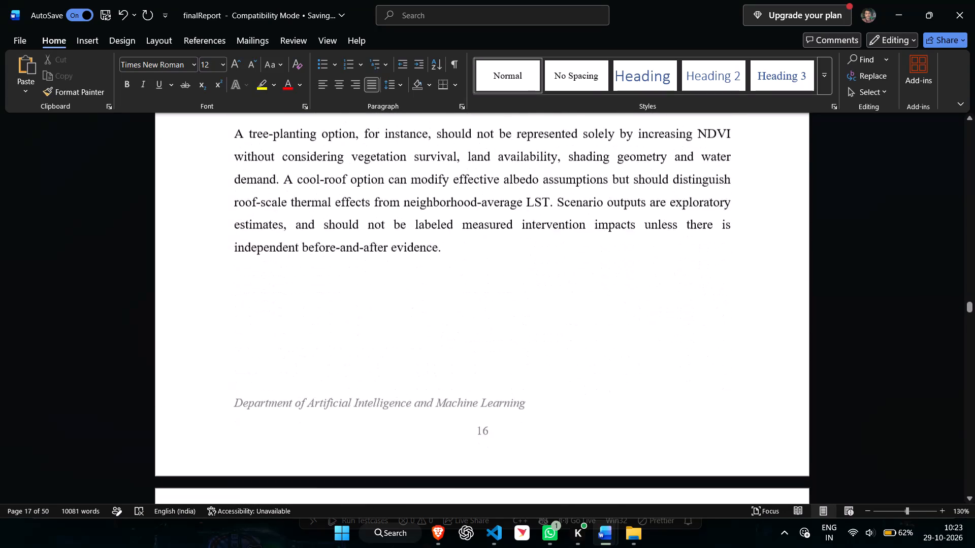
{"action": "scroll", "coordinate": [482, 262], "scroll_direction": "down", "scroll_amount": 4}
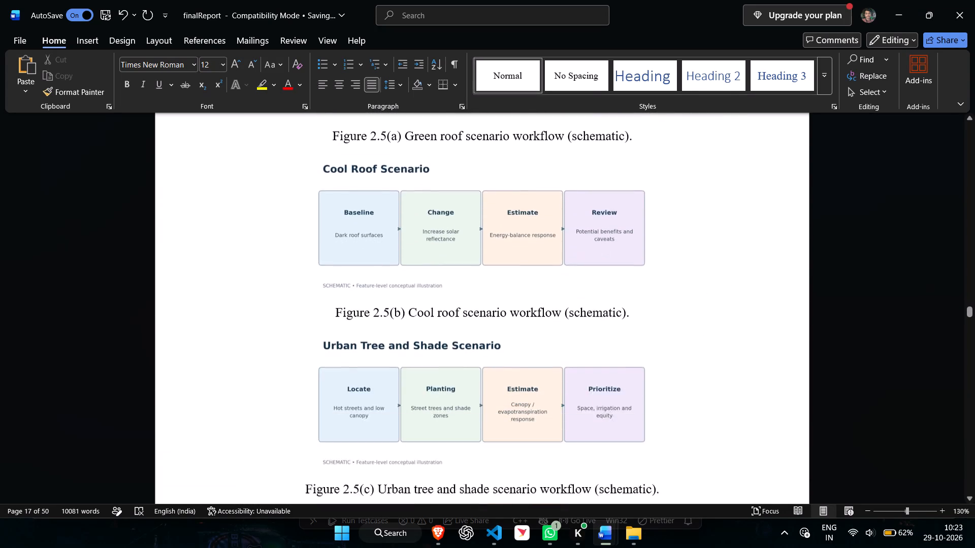
{"action": "scroll", "coordinate": [482, 262], "scroll_direction": "down", "scroll_amount": 3}
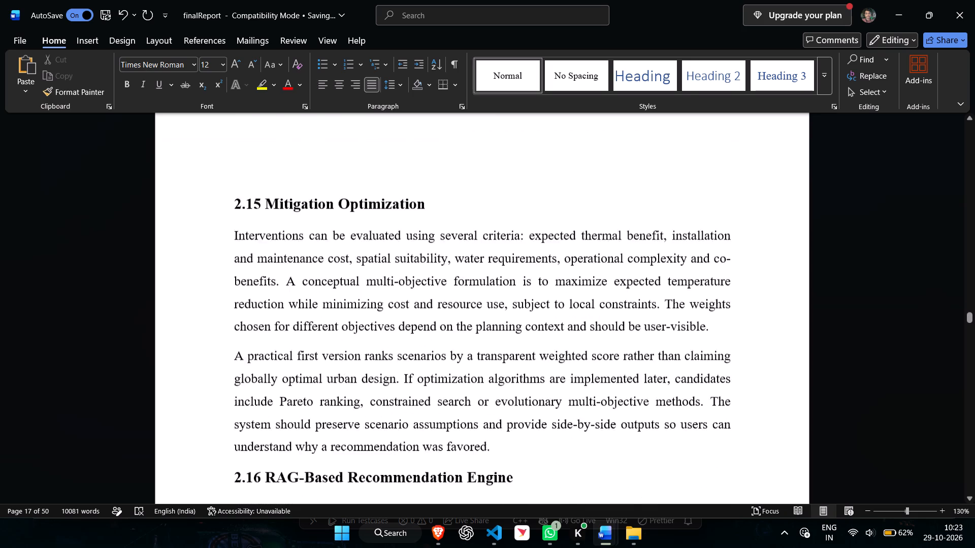
{"action": "scroll", "coordinate": [482, 262], "scroll_direction": "down", "scroll_amount": 4}
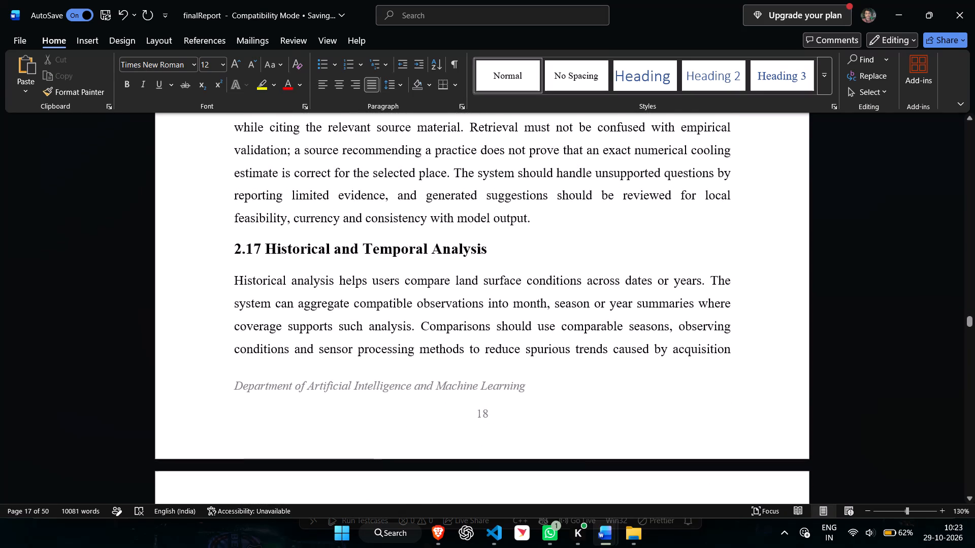
{"action": "scroll", "coordinate": [482, 262], "scroll_direction": "down", "scroll_amount": 4}
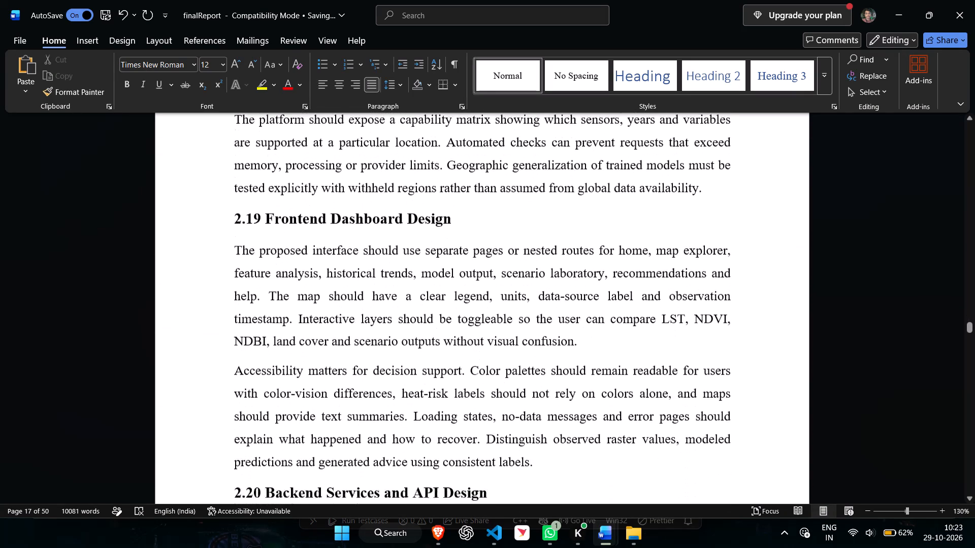
{"action": "scroll", "coordinate": [482, 262], "scroll_direction": "down", "scroll_amount": 4}
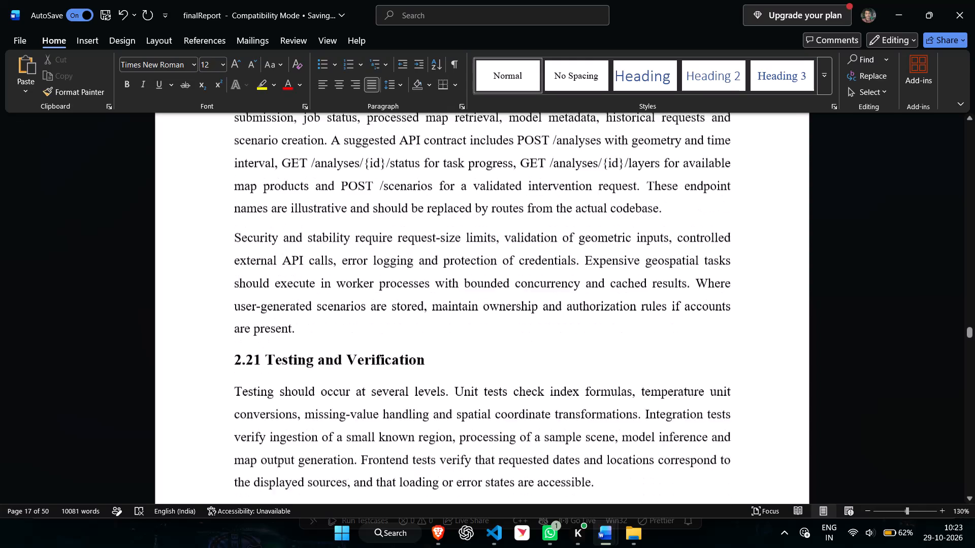
{"action": "scroll", "coordinate": [482, 262], "scroll_direction": "down", "scroll_amount": 4}
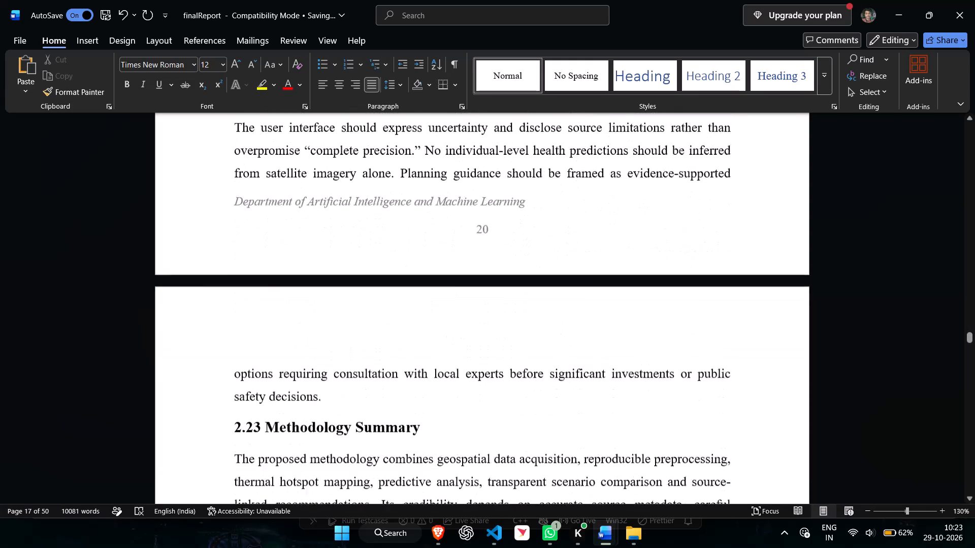
{"action": "scroll", "coordinate": [482, 262], "scroll_direction": "down", "scroll_amount": 5}
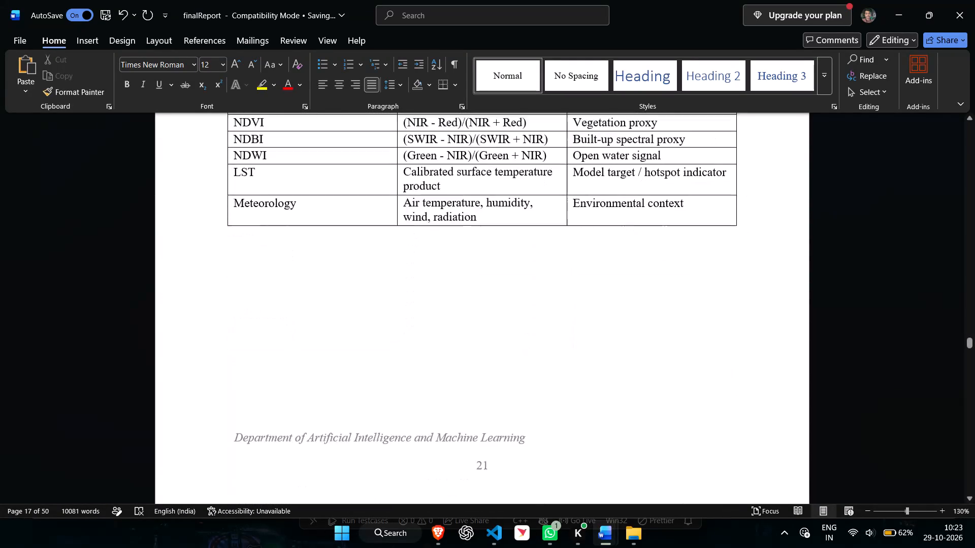
Insert an empty paragraph before the 2.20 Backend Services and API Design heading to push it onto the following page.
{"action": "scroll", "coordinate": [482, 262], "scroll_direction": "up", "scroll_amount": 3}
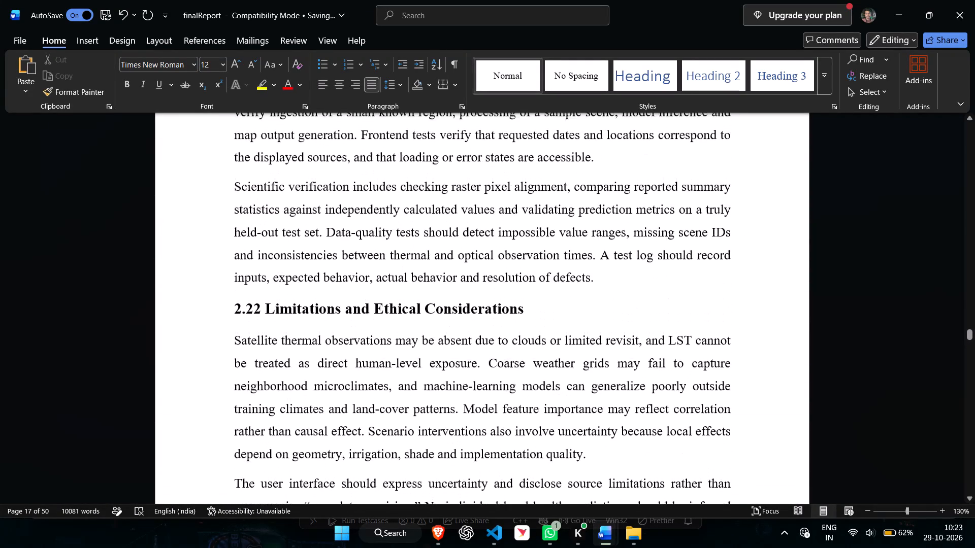
{"action": "scroll", "coordinate": [482, 262], "scroll_direction": "up", "scroll_amount": 4}
{"action": "scroll", "coordinate": [482, 262], "scroll_direction": "right", "scroll_amount": 1}
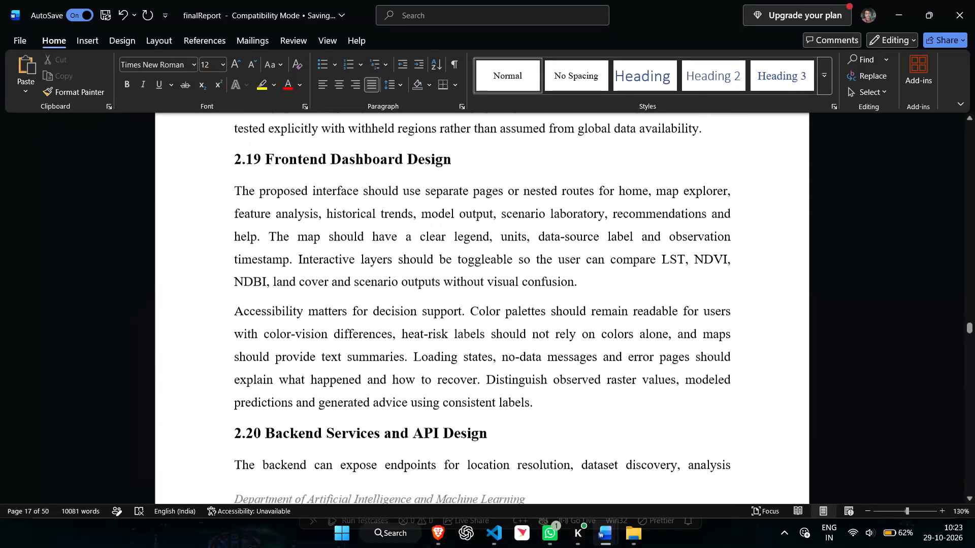
{"action": "scroll", "coordinate": [482, 262], "scroll_direction": "right", "scroll_amount": 1}
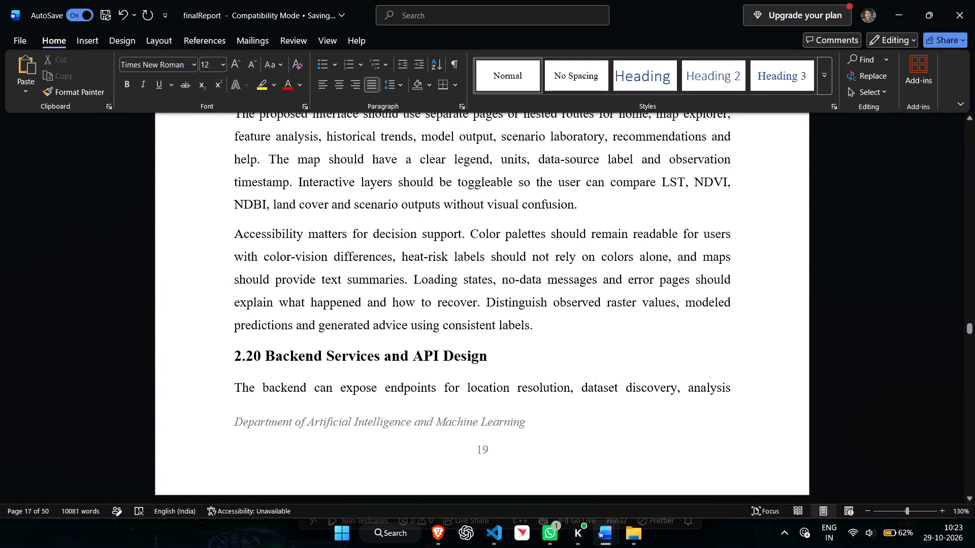
{"action": "left_click", "coordinate": [231, 356]}
{"action": "key", "text": "Return"}
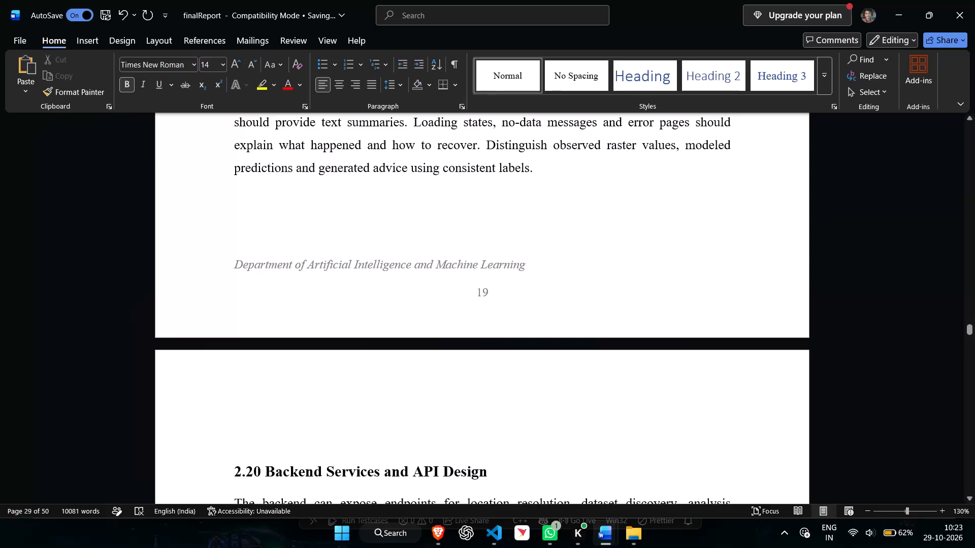
Look over the closing Chapter 2 tables and Chapter 3 from section 3.1 to the text introducing the Figure 3.3 index maps.
{"action": "scroll", "coordinate": [231, 356], "scroll_direction": "down", "scroll_amount": 6}
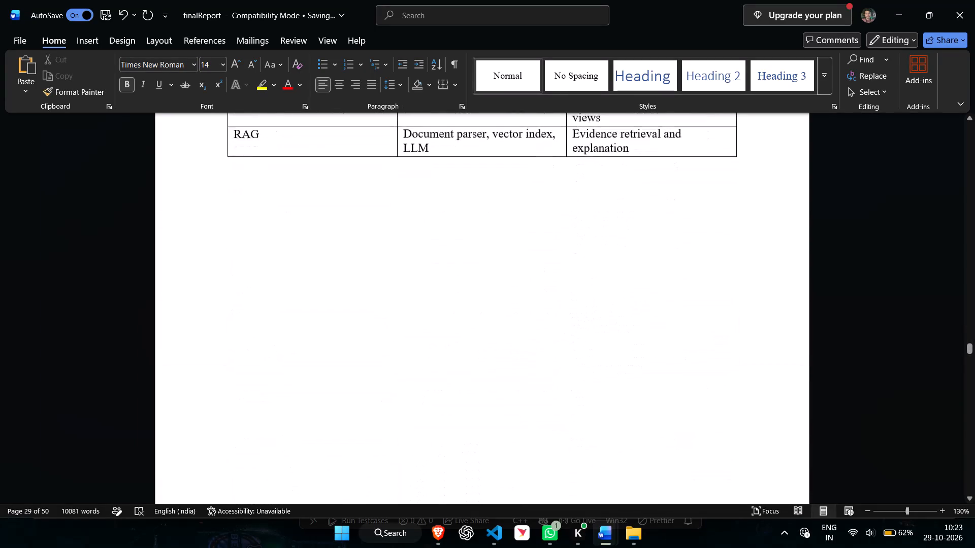
{"action": "scroll", "coordinate": [231, 356], "scroll_direction": "down", "scroll_amount": 5}
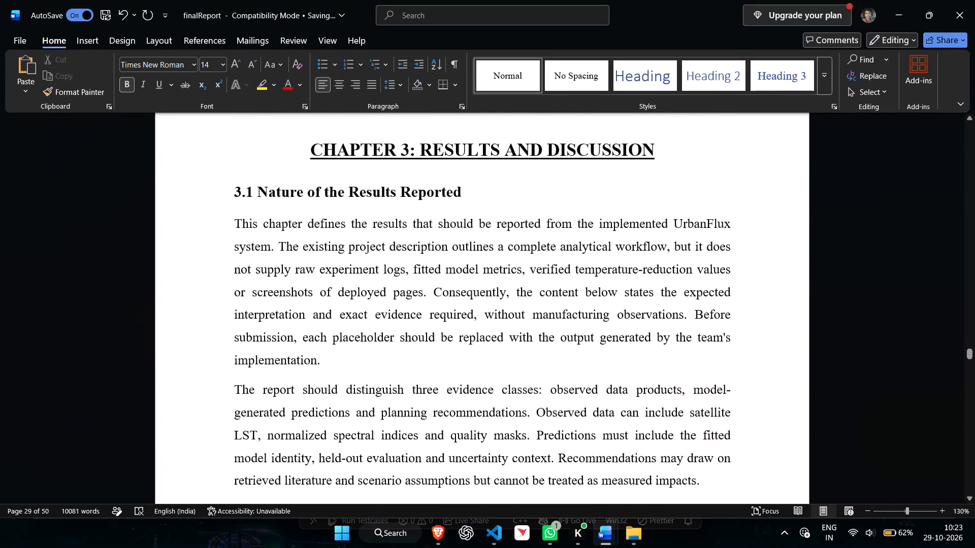
{"action": "scroll", "coordinate": [231, 356], "scroll_direction": "down", "scroll_amount": 3}
{"action": "left_click", "coordinate": [284, 262]}
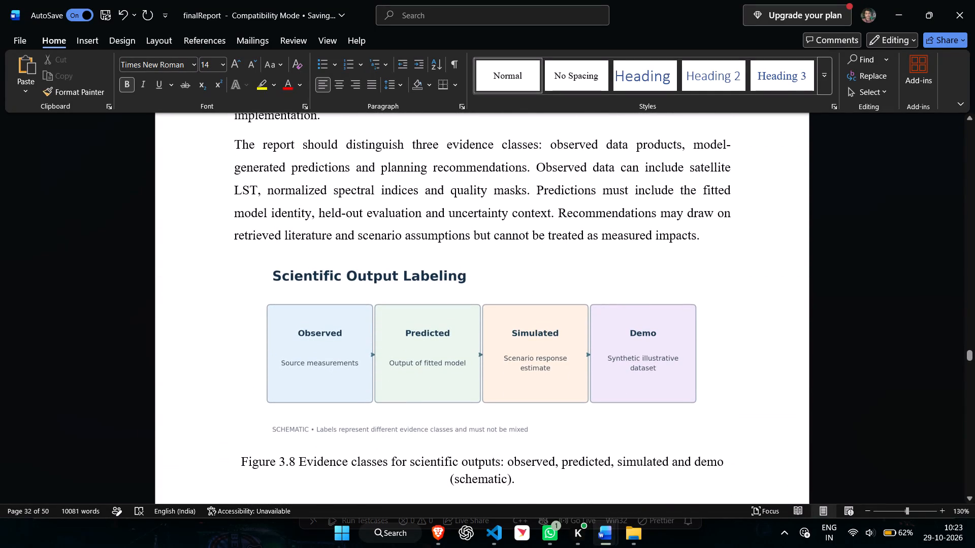
{"action": "left_click", "coordinate": [311, 188]}
{"action": "scroll", "coordinate": [311, 188], "scroll_direction": "down", "scroll_amount": 3}
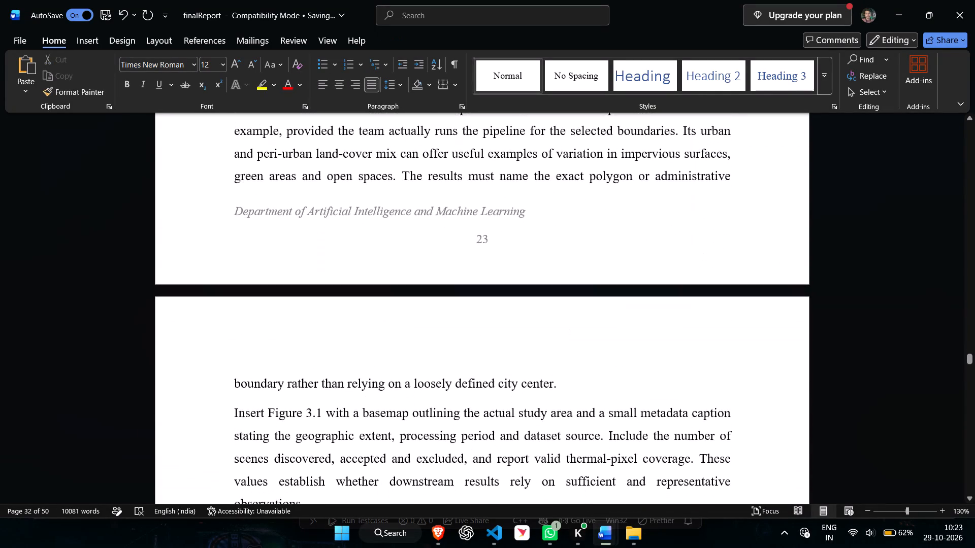
{"action": "scroll", "coordinate": [311, 188], "scroll_direction": "down", "scroll_amount": 5}
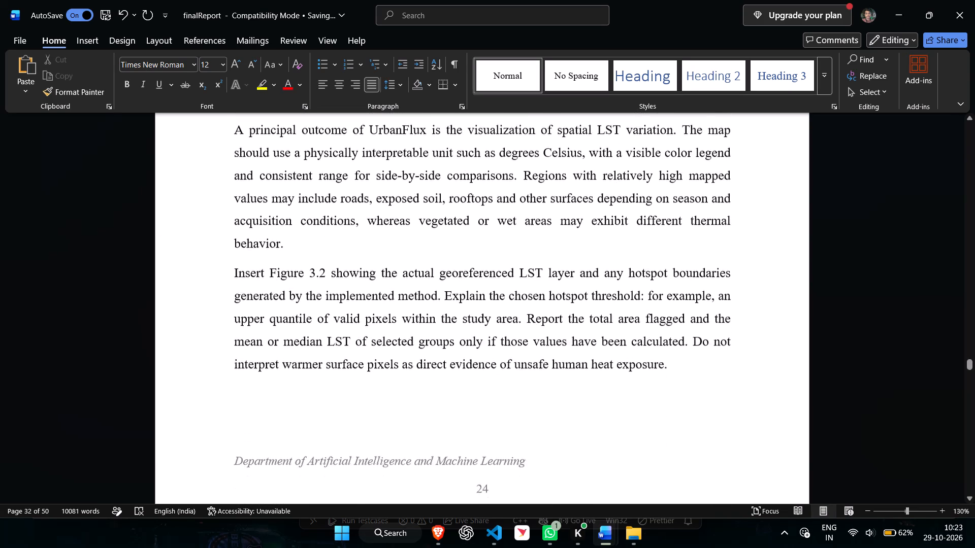
{"action": "scroll", "coordinate": [311, 188], "scroll_direction": "down", "scroll_amount": 6}
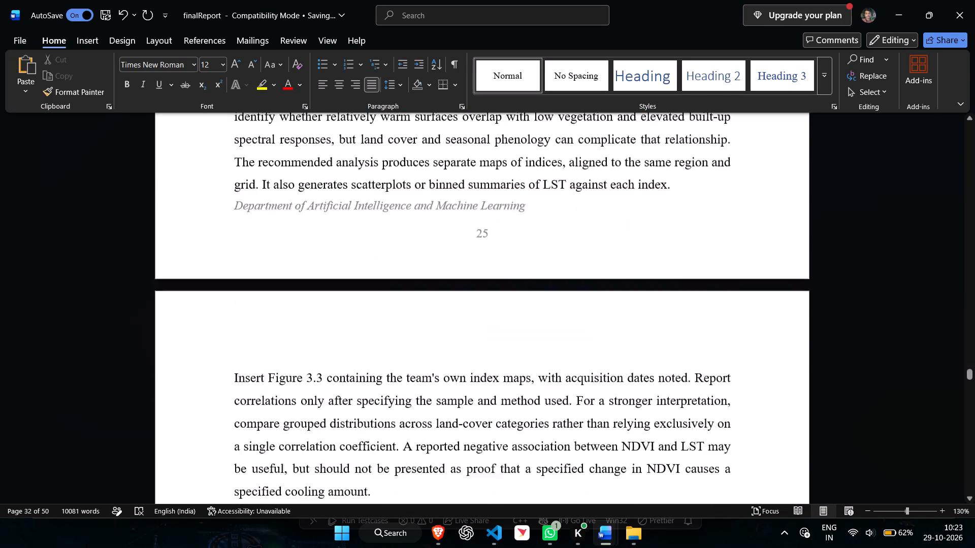
Look over Chapter 3 from the Figure 3.3 index maps through sections 3.6 and 3.7 to the section 3.8 Historical Heat Pattern Analysis text.
{"action": "scroll", "coordinate": [311, 188], "scroll_direction": "down", "scroll_amount": 1}
{"action": "left_click", "coordinate": [311, 188]}
{"action": "scroll", "coordinate": [311, 188], "scroll_direction": "down", "scroll_amount": 2}
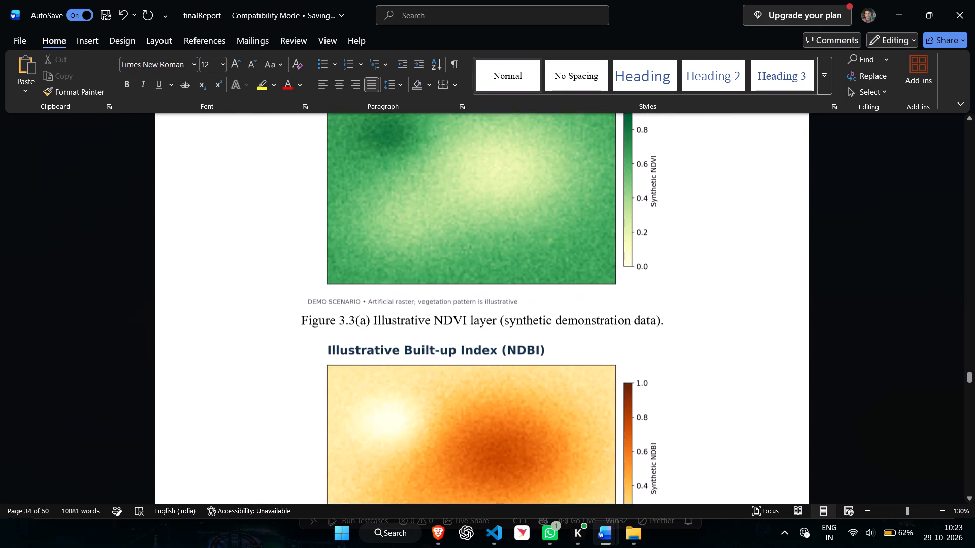
{"action": "scroll", "coordinate": [311, 188], "scroll_direction": "down", "scroll_amount": 3}
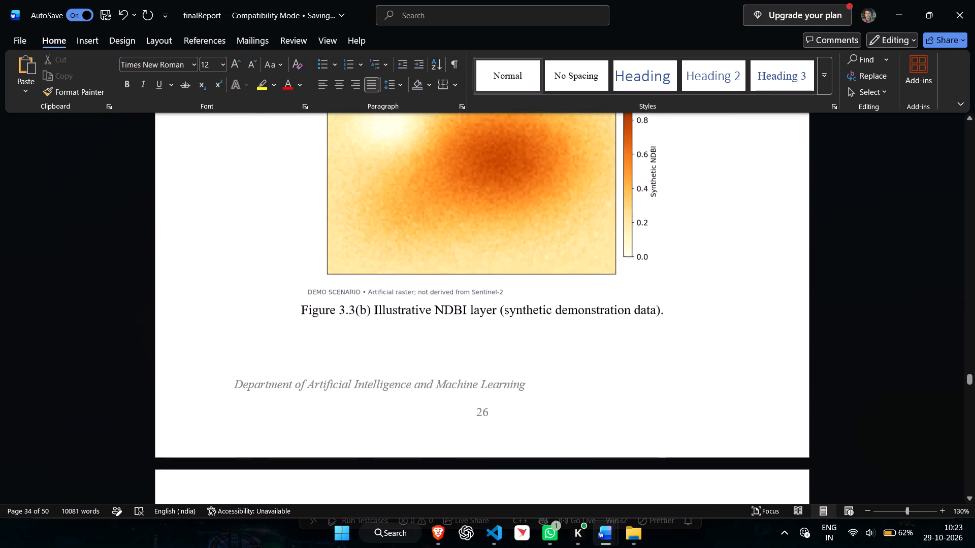
{"action": "scroll", "coordinate": [311, 188], "scroll_direction": "down", "scroll_amount": 3}
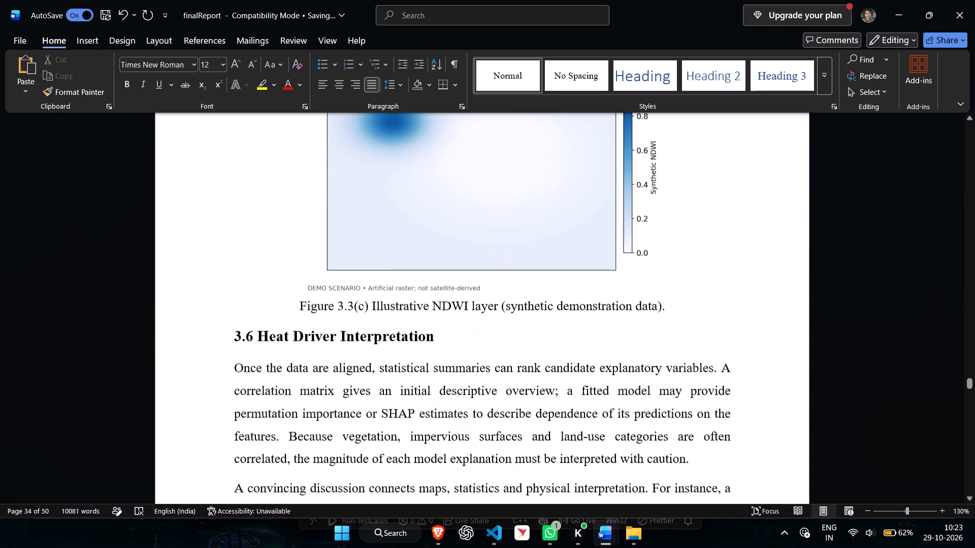
{"action": "scroll", "coordinate": [311, 188], "scroll_direction": "down", "scroll_amount": 3}
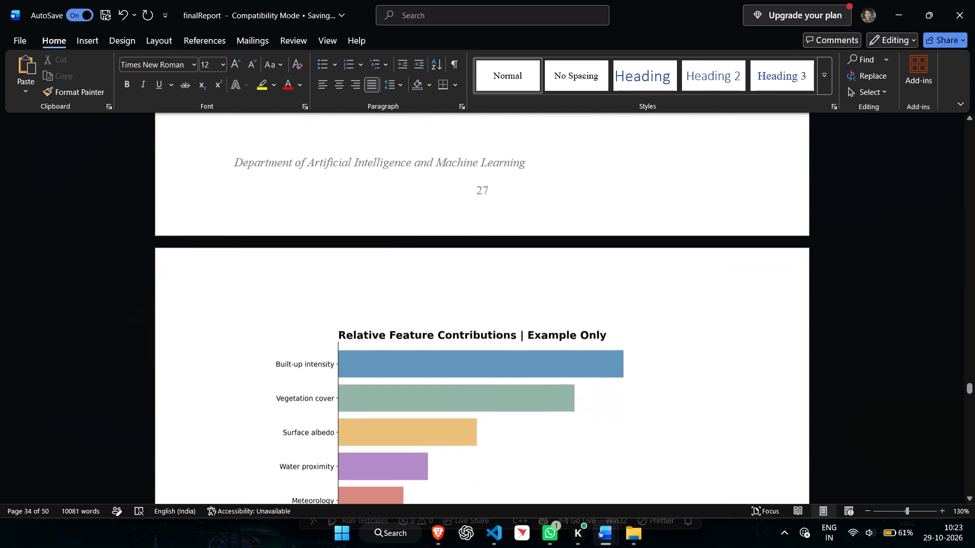
{"action": "scroll", "coordinate": [311, 188], "scroll_direction": "down", "scroll_amount": 3}
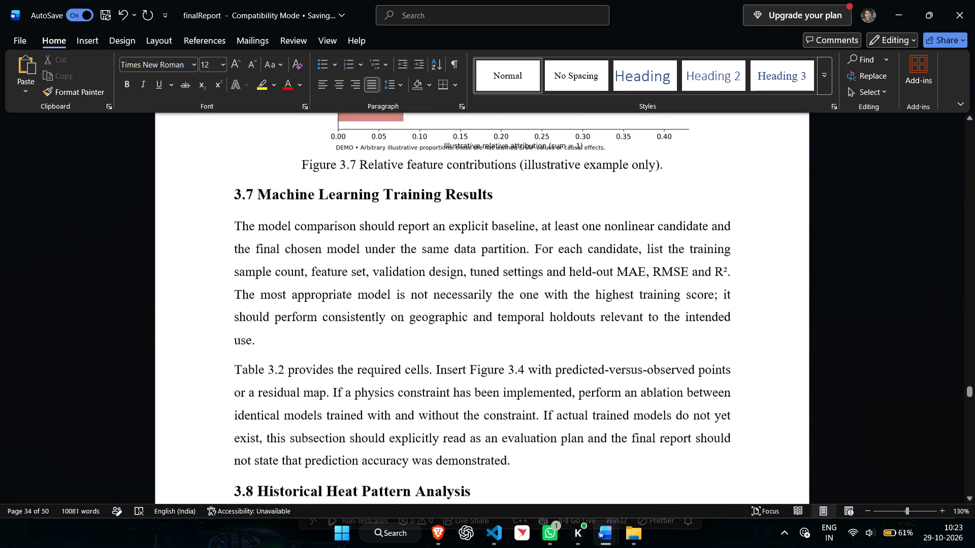
{"action": "scroll", "coordinate": [311, 188], "scroll_direction": "down", "scroll_amount": 2}
{"action": "left_click", "coordinate": [311, 188]}
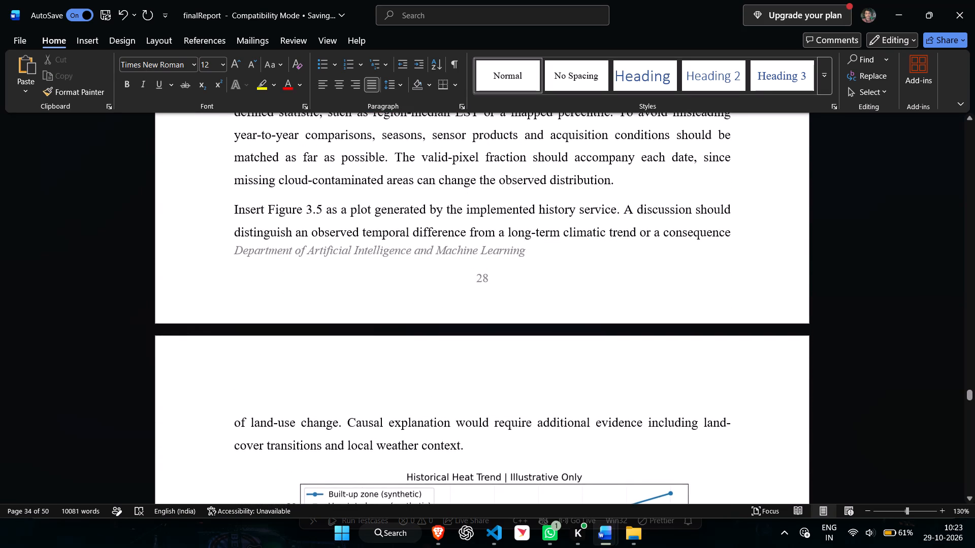
Check Chapter 3 from the Figure 3.5 temperature trend through the cooling scenario figures and sections 3.9 to 3.12 to the limitations text before section 3.14.
{"action": "scroll", "coordinate": [311, 188], "scroll_direction": "down", "scroll_amount": 3}
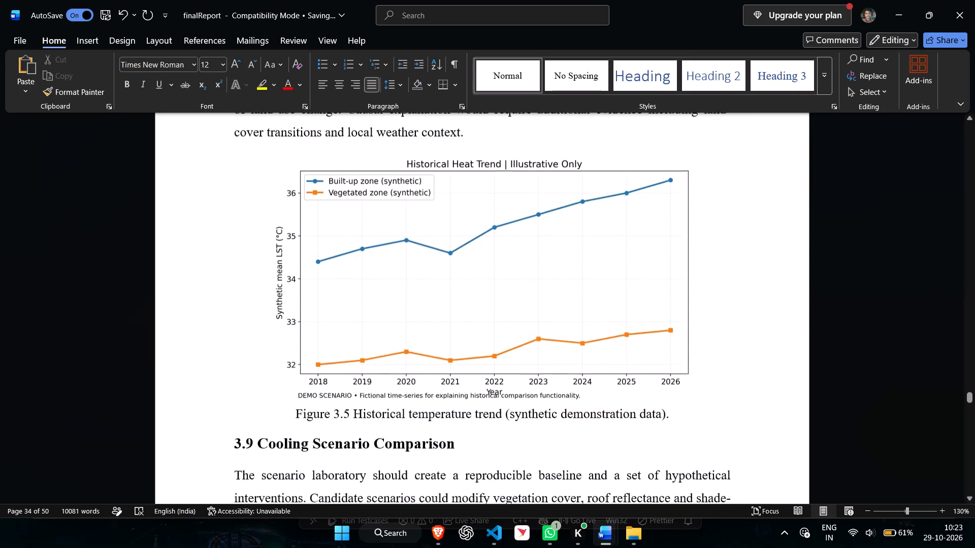
{"action": "scroll", "coordinate": [311, 188], "scroll_direction": "down", "scroll_amount": 1}
{"action": "left_click", "coordinate": [319, 323]}
{"action": "scroll", "coordinate": [319, 323], "scroll_direction": "down", "scroll_amount": 1}
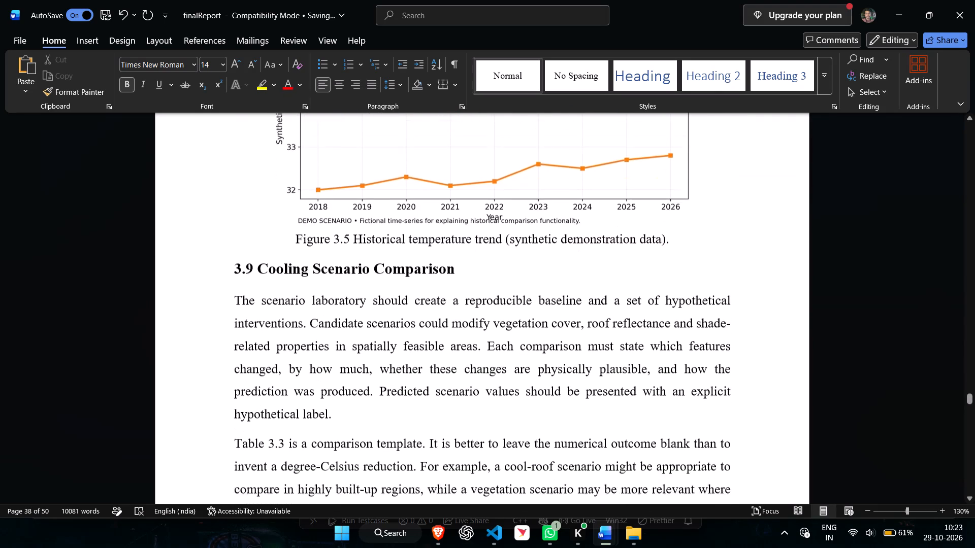
{"action": "scroll", "coordinate": [319, 323], "scroll_direction": "down", "scroll_amount": 4}
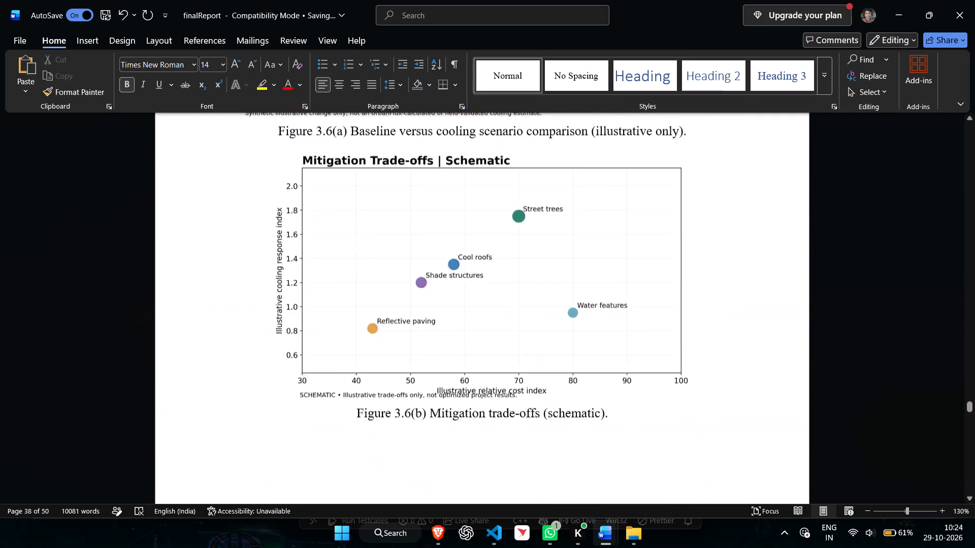
{"action": "scroll", "coordinate": [319, 323], "scroll_direction": "down", "scroll_amount": 3}
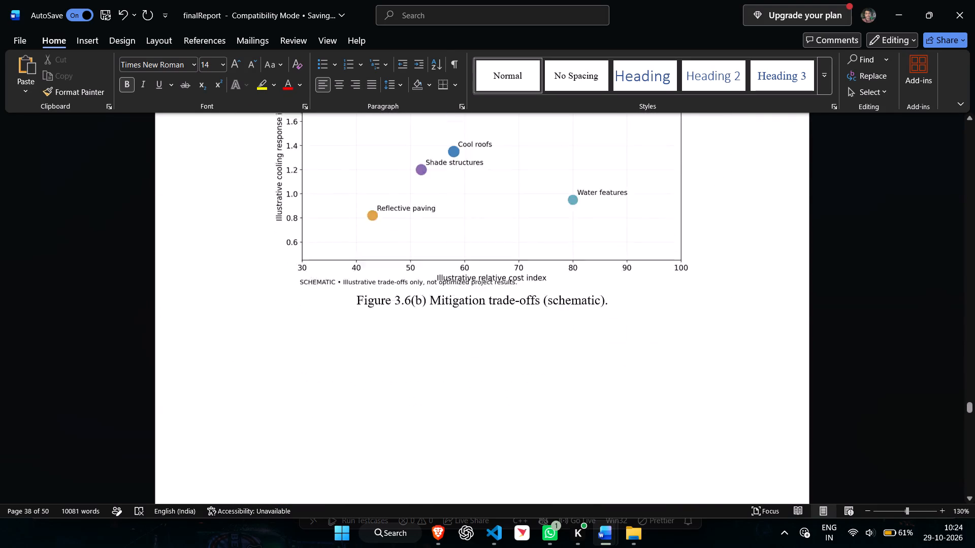
{"action": "scroll", "coordinate": [319, 323], "scroll_direction": "down", "scroll_amount": 2}
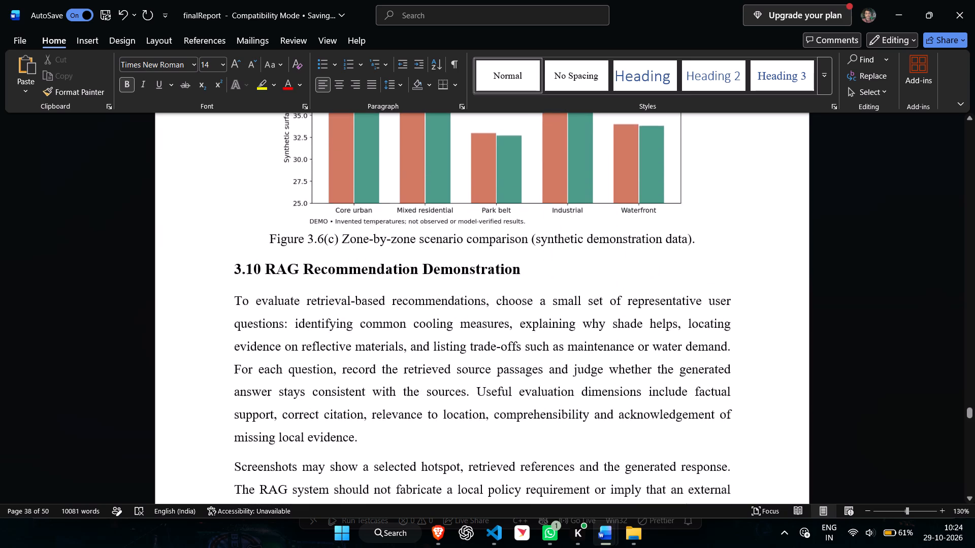
{"action": "scroll", "coordinate": [319, 323], "scroll_direction": "down", "scroll_amount": 4}
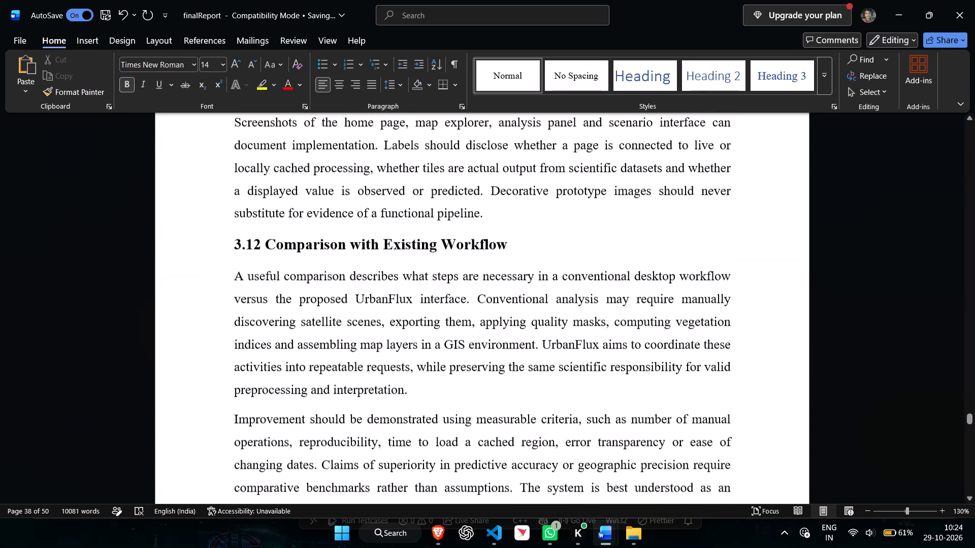
{"action": "left_click", "coordinate": [319, 323]}
{"action": "scroll", "coordinate": [319, 323], "scroll_direction": "down", "scroll_amount": 4}
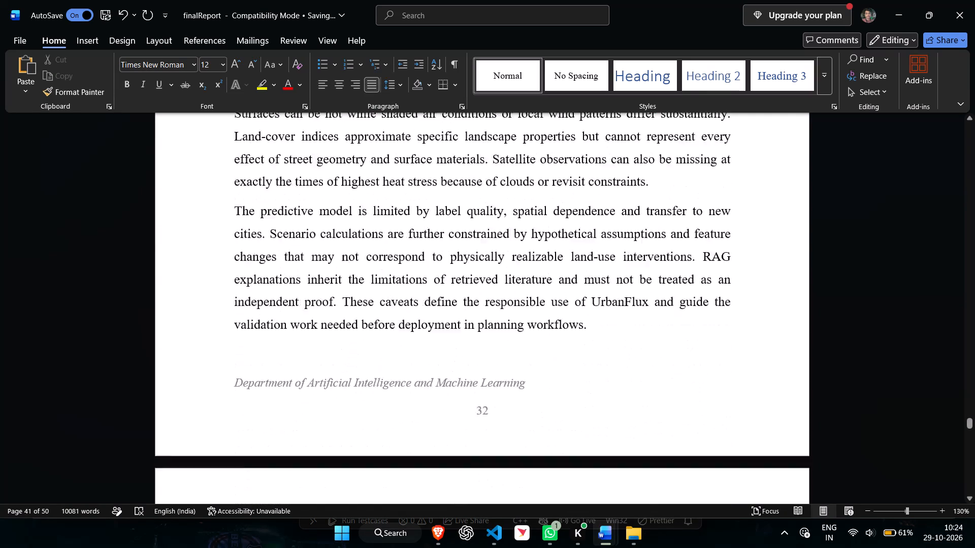
Examine the 3.14 Discussion Summary and the placeholder entries in Tables 3.1, 3.2 and 3.3.
{"action": "scroll", "coordinate": [319, 323], "scroll_direction": "down", "scroll_amount": 2}
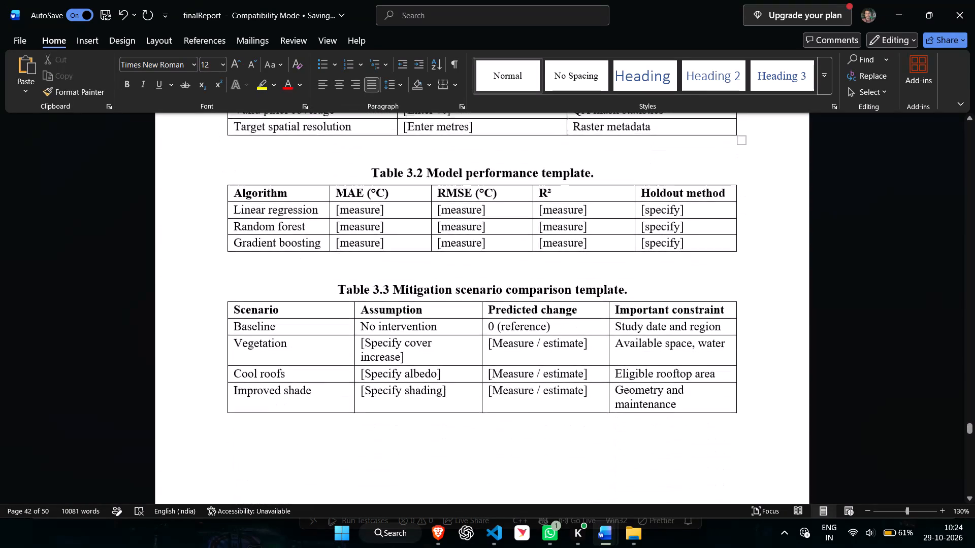
{"action": "scroll", "coordinate": [319, 323], "scroll_direction": "down", "scroll_amount": 2}
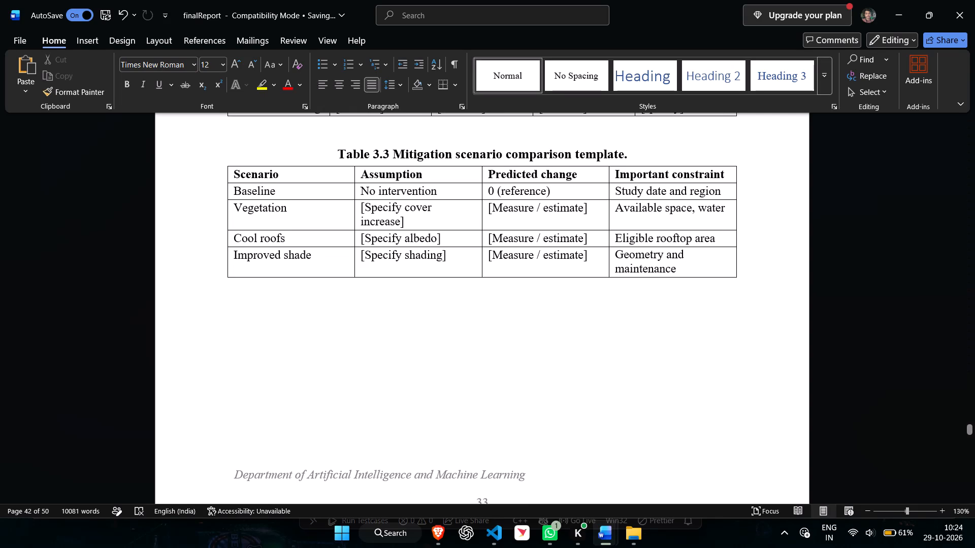
{"action": "scroll", "coordinate": [319, 323], "scroll_direction": "up", "scroll_amount": 4}
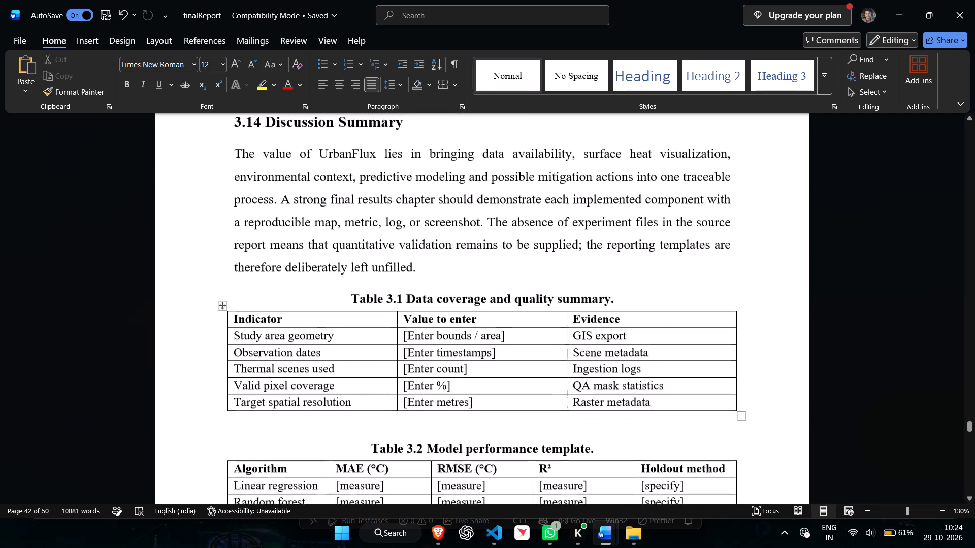
{"action": "scroll", "coordinate": [319, 323], "scroll_direction": "up", "scroll_amount": 2}
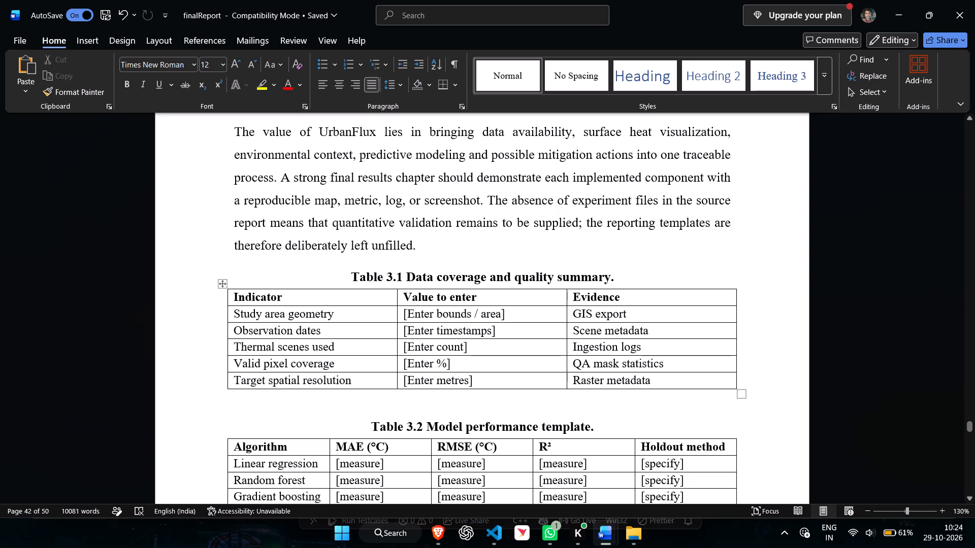
{"action": "scroll", "coordinate": [428, 335], "scroll_direction": "up", "scroll_amount": 2, "text": "ctrl"}
{"action": "scroll", "coordinate": [428, 335], "scroll_direction": "down", "scroll_amount": 1}
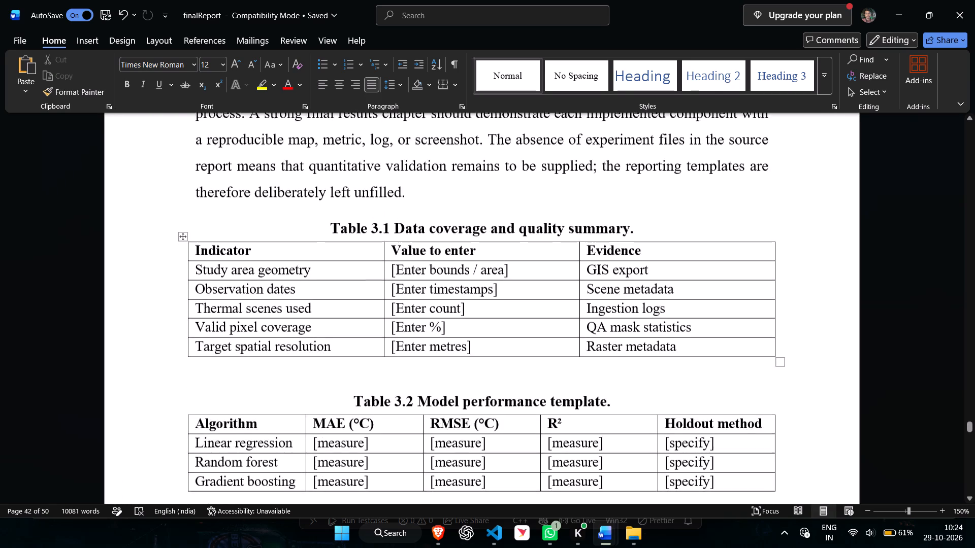
{"action": "scroll", "coordinate": [428, 335], "scroll_direction": "down", "scroll_amount": 1}
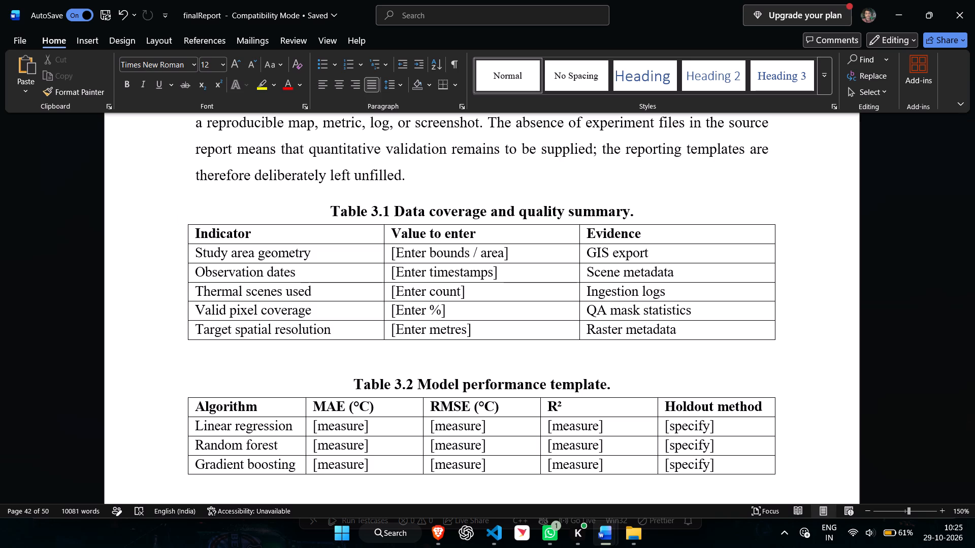
{"action": "scroll", "coordinate": [461, 425], "scroll_direction": "down", "scroll_amount": 3, "text": "ctrl"}
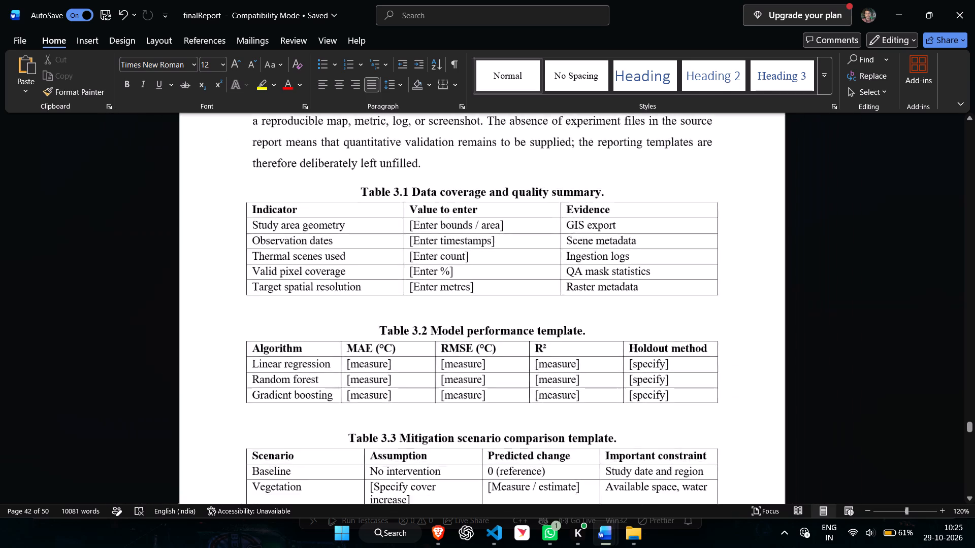
{"action": "scroll", "coordinate": [461, 425], "scroll_direction": "up", "scroll_amount": 1}
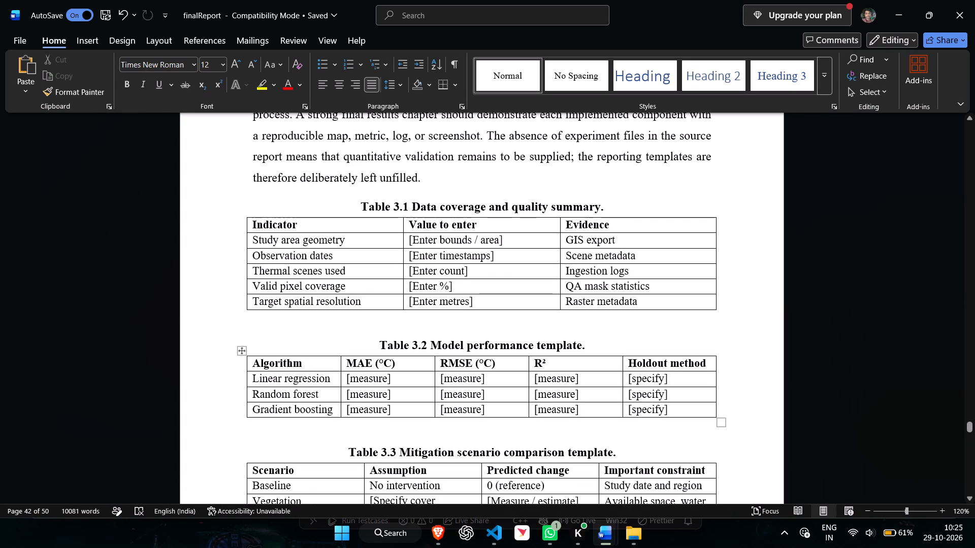
Switch to the Brave browser and open github.com in a new tab.
{"action": "key", "text": "super+1"}
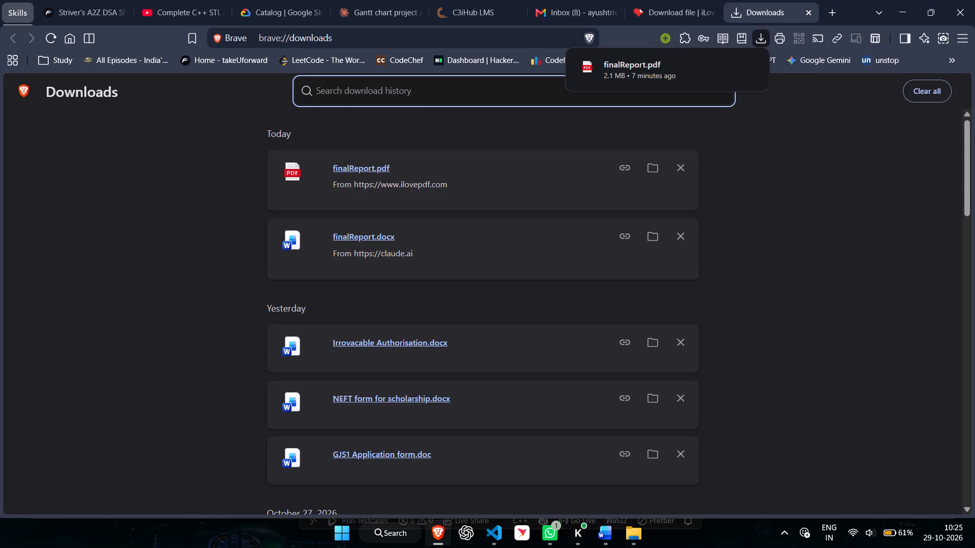
{"action": "type", "text": "Tgit"}
{"action": "key", "text": "ctrl+t"}
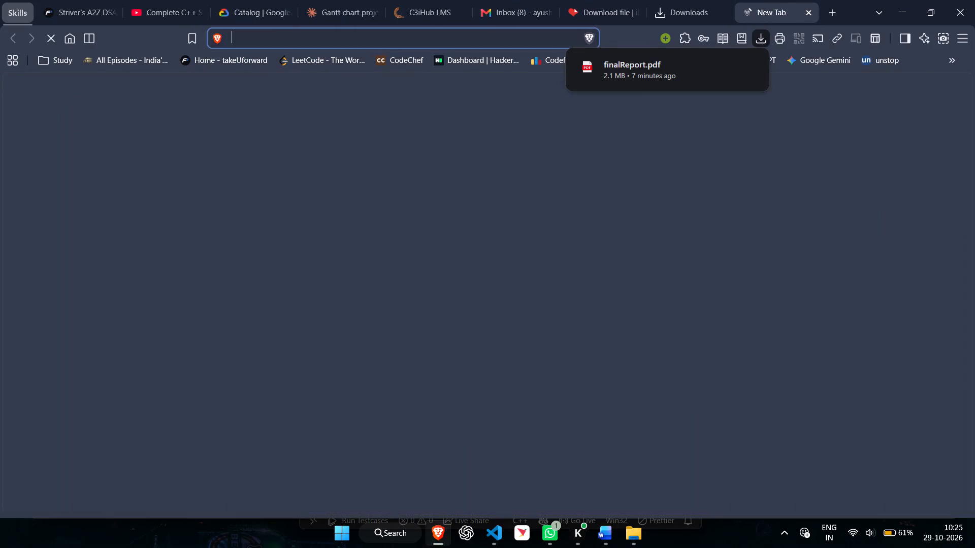
{"action": "type", "text": "gith"}
{"action": "key", "text": "Return"}
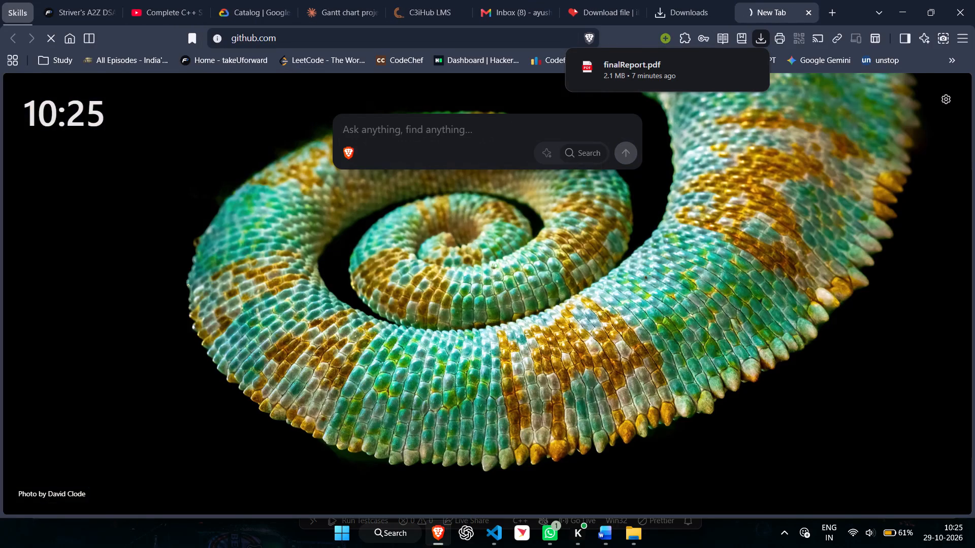
Close the Downloads and iLovePDF download tabs, keeping the GitHub tab in view.
{"action": "left_click", "coordinate": [659, 0]}
{"action": "key", "text": "ctrl+w"}
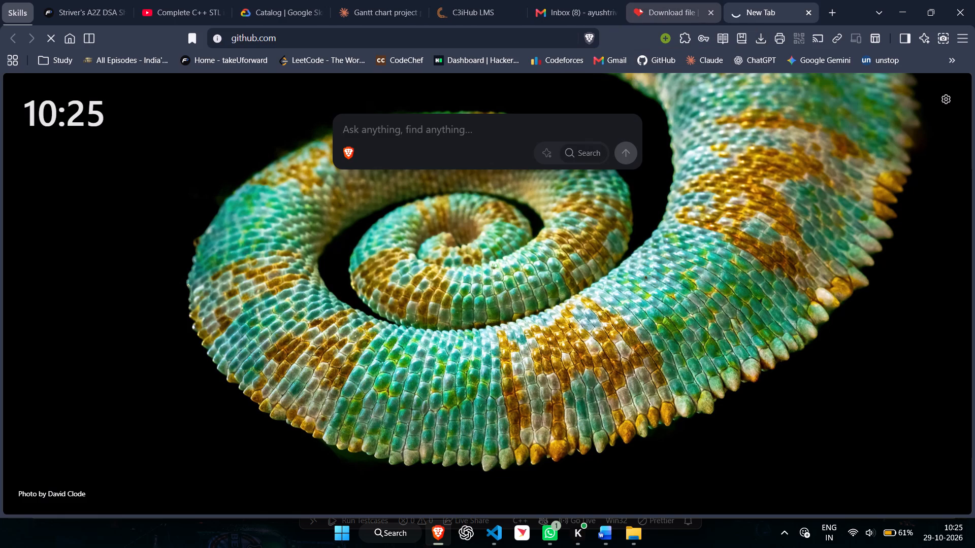
{"action": "left_click", "coordinate": [664, 0]}
{"action": "key", "text": "ctrl+w"}
{"action": "left_click", "coordinate": [725, 0]}
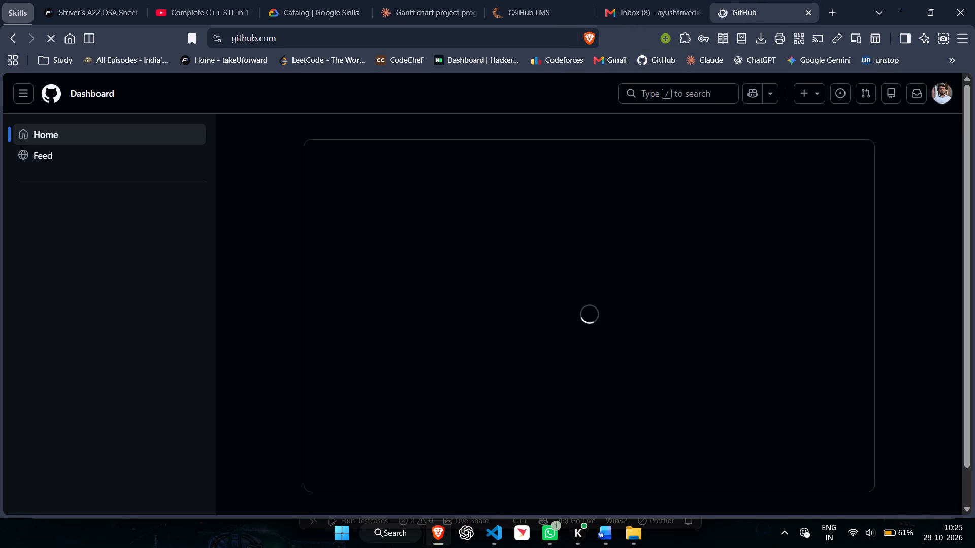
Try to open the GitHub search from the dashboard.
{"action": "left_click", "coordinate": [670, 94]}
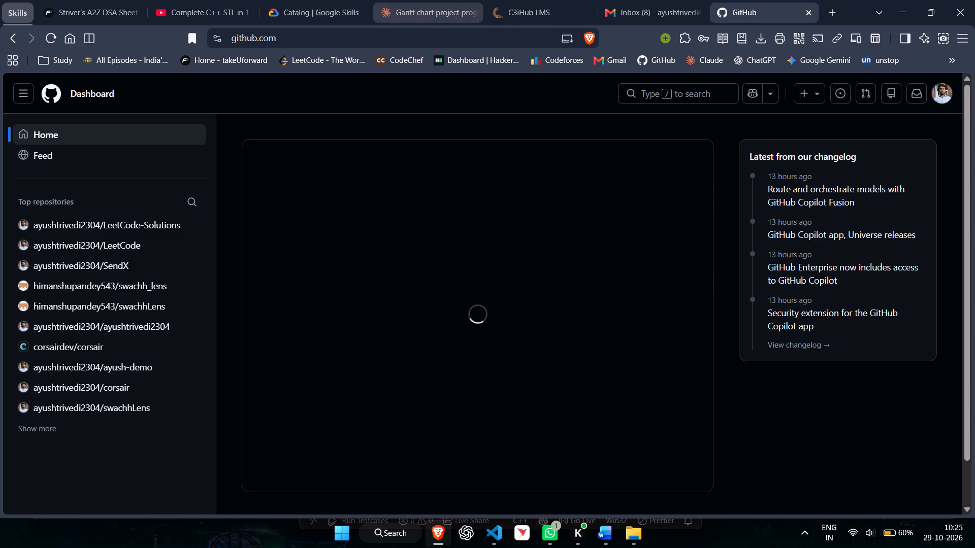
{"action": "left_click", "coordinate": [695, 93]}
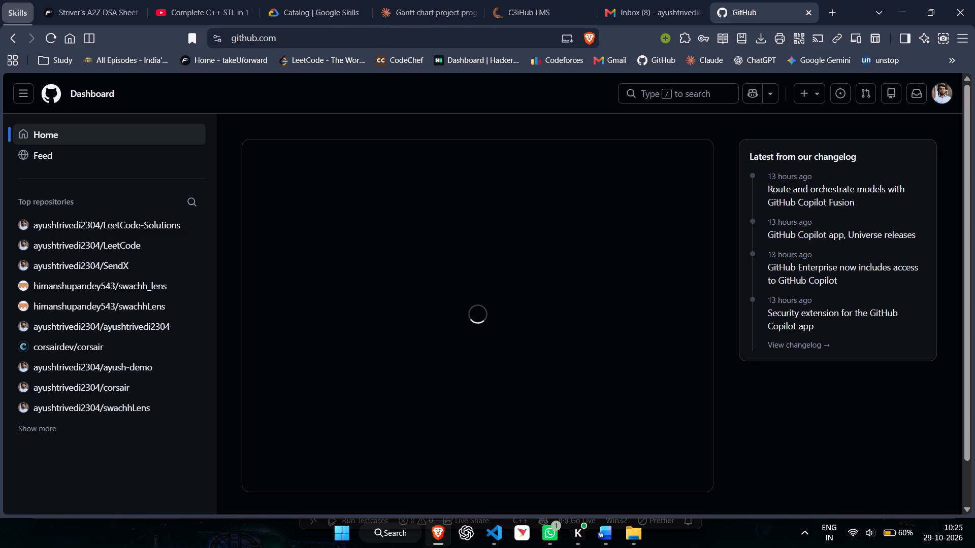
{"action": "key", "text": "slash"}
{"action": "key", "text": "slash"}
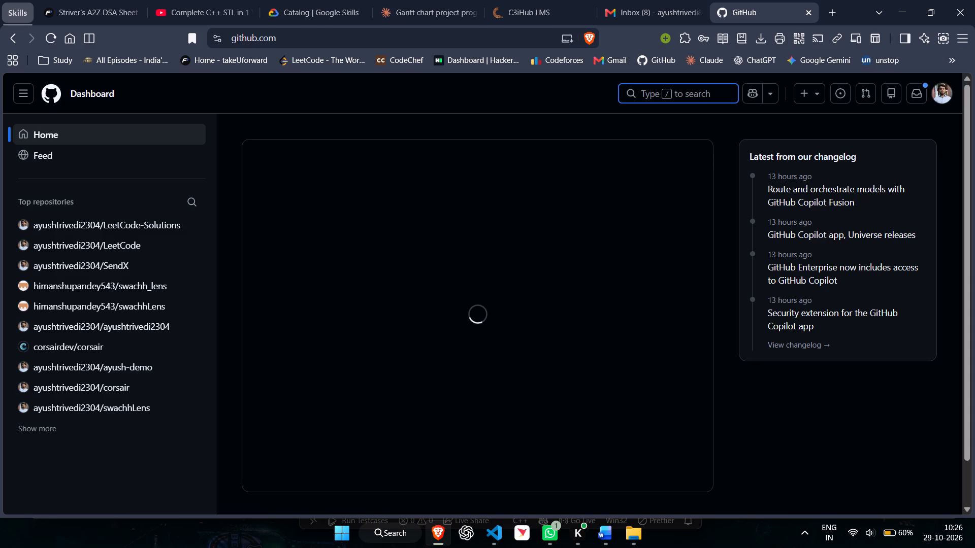
Open the signed-in account's own GitHub profile and bring up the list of accounts it follows.
{"action": "left_click", "coordinate": [931, 88]}
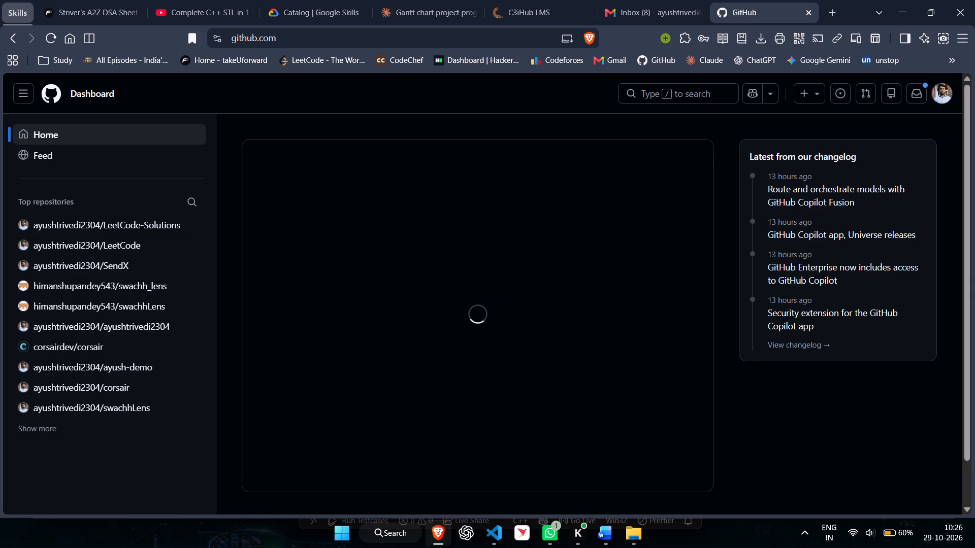
{"action": "left_click", "coordinate": [944, 88]}
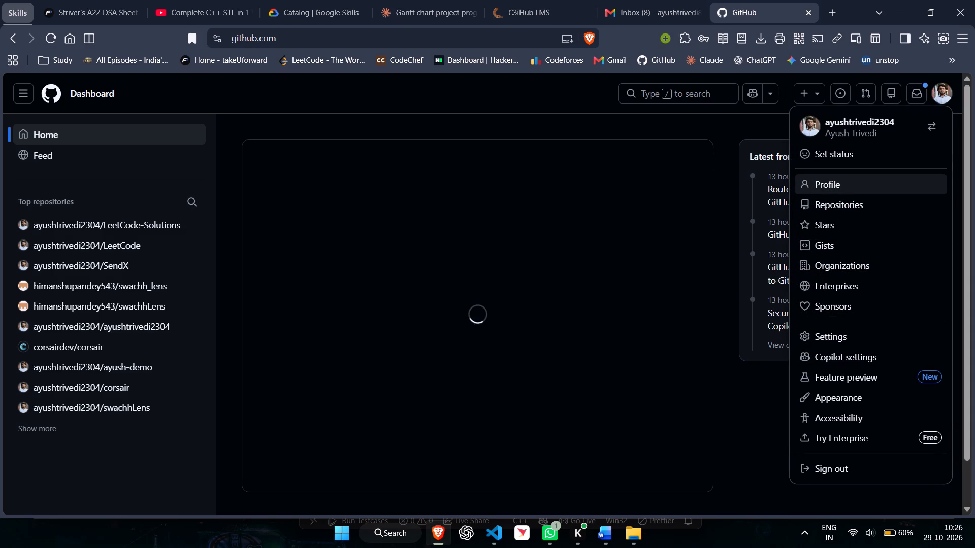
{"action": "left_click", "coordinate": [835, 181]}
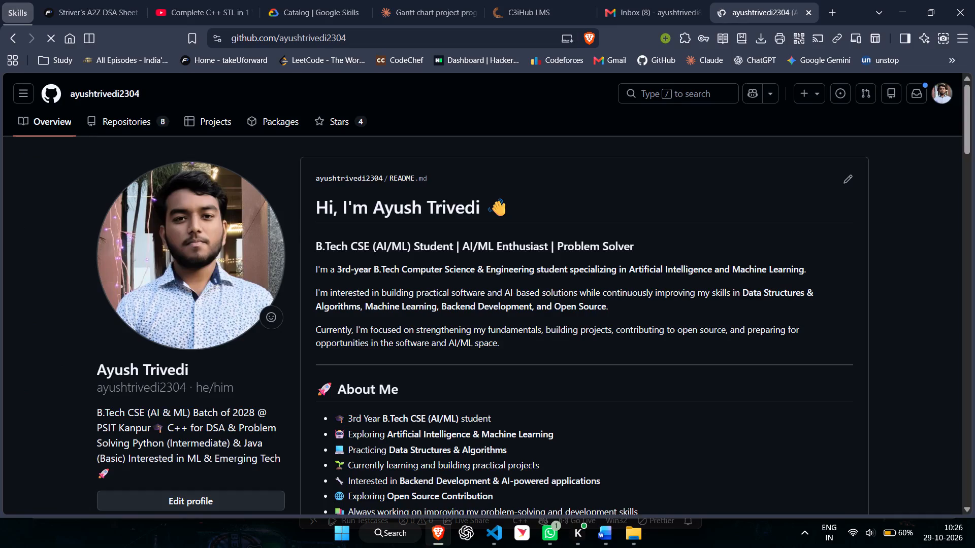
{"action": "scroll", "coordinate": [107, 224], "scroll_direction": "down", "scroll_amount": 1}
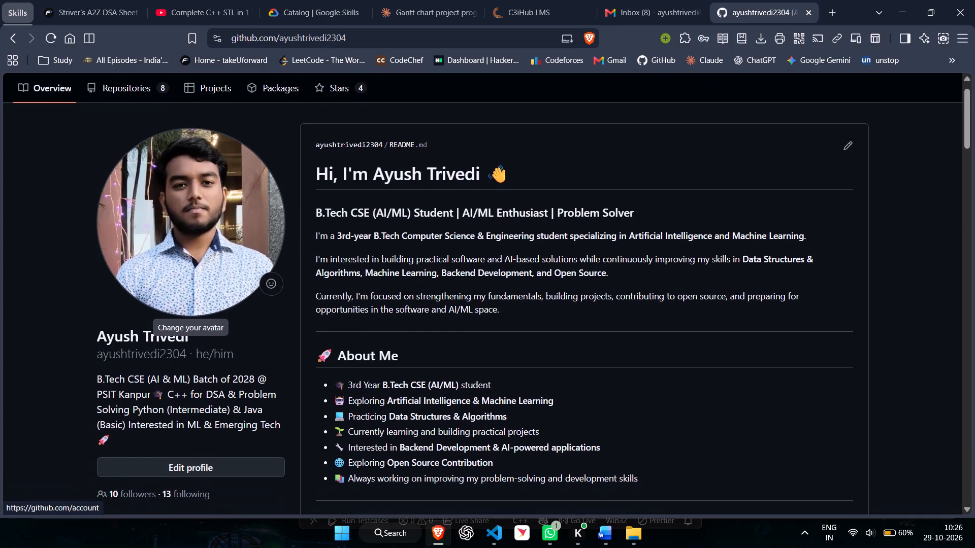
{"action": "scroll", "coordinate": [189, 436], "scroll_direction": "down", "scroll_amount": 1}
{"action": "left_click", "coordinate": [179, 464]}
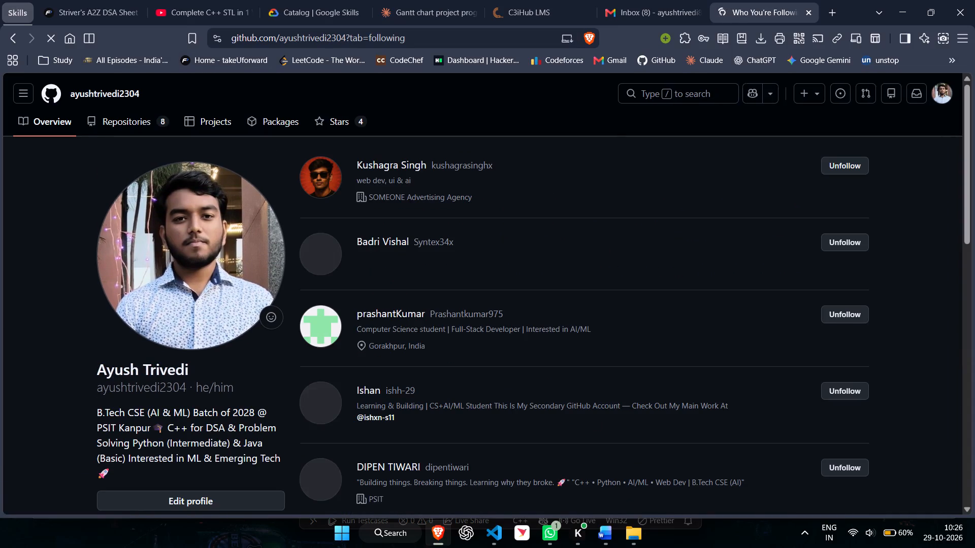
{"action": "scroll", "coordinate": [485, 381], "scroll_direction": "down", "scroll_amount": 1}
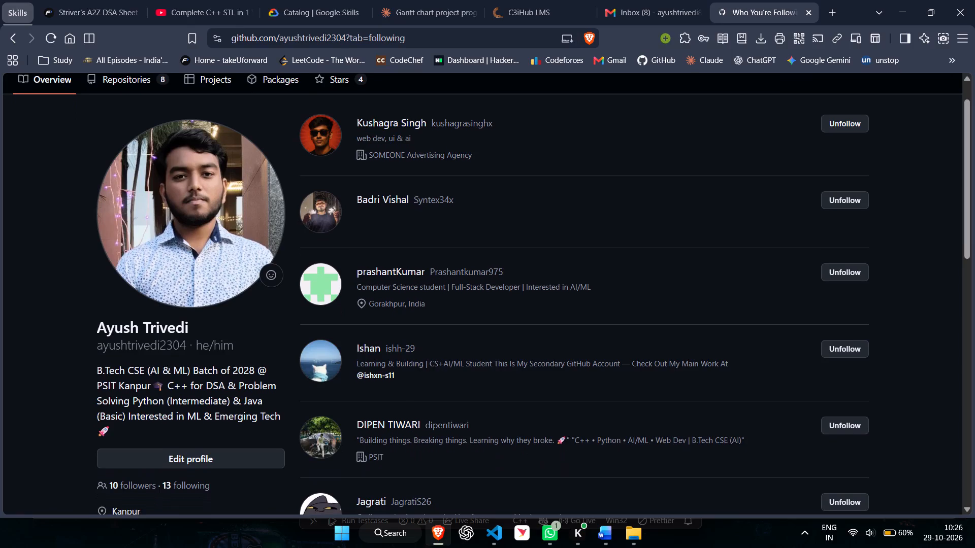
{"action": "scroll", "coordinate": [426, 381], "scroll_direction": "down", "scroll_amount": 5}
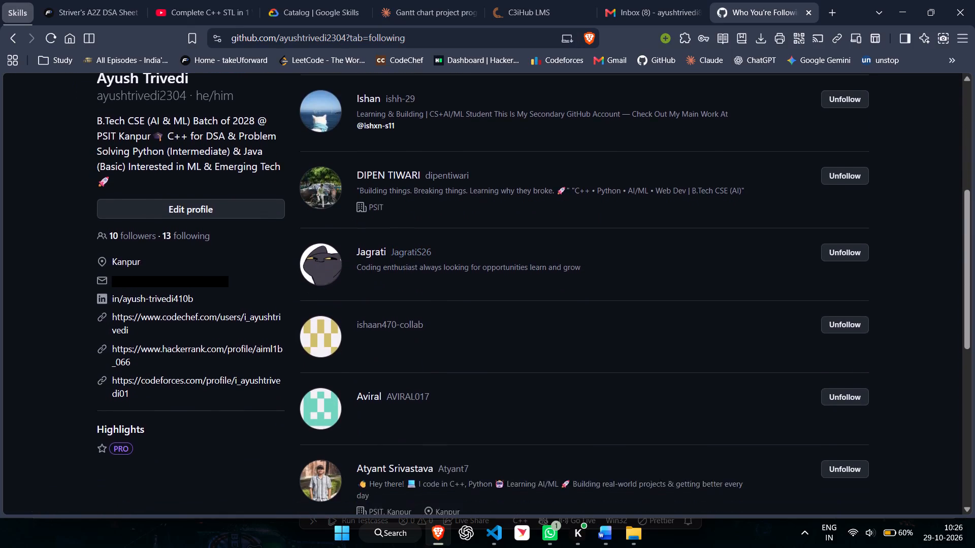
{"action": "scroll", "coordinate": [426, 381], "scroll_direction": "down", "scroll_amount": 2}
{"action": "scroll", "coordinate": [426, 381], "scroll_direction": "up", "scroll_amount": 2}
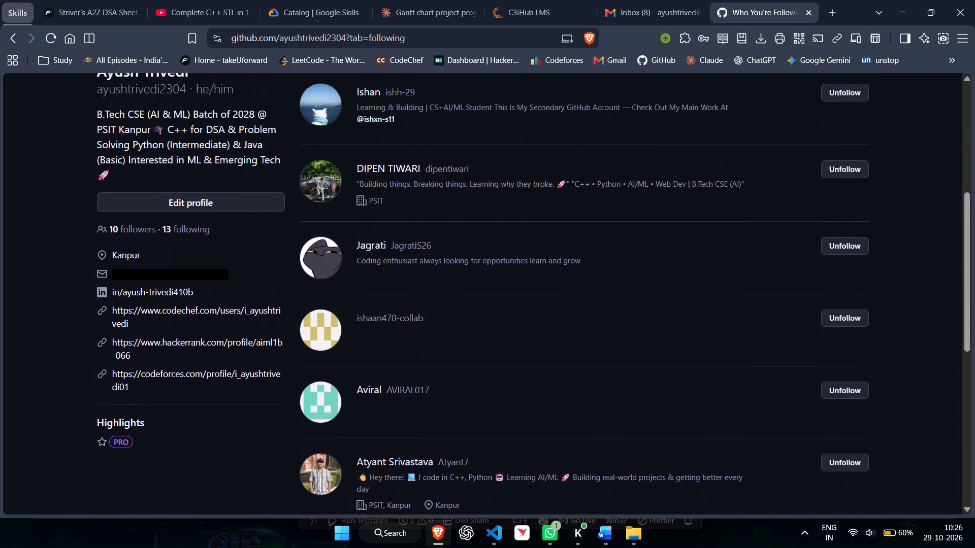
{"action": "scroll", "coordinate": [426, 381], "scroll_direction": "up", "scroll_amount": 1}
{"action": "scroll", "coordinate": [399, 232], "scroll_direction": "up", "scroll_amount": 1}
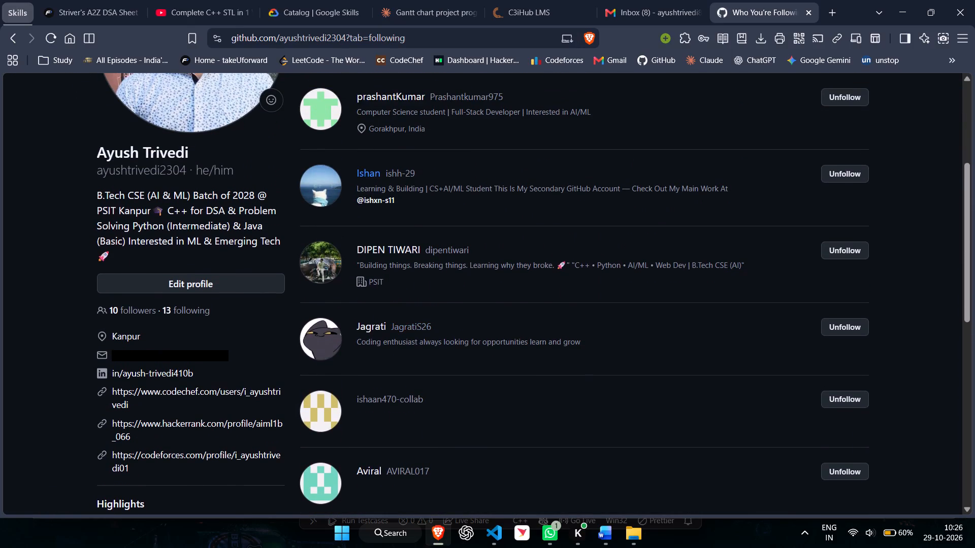
{"action": "left_click", "coordinate": [371, 178]}
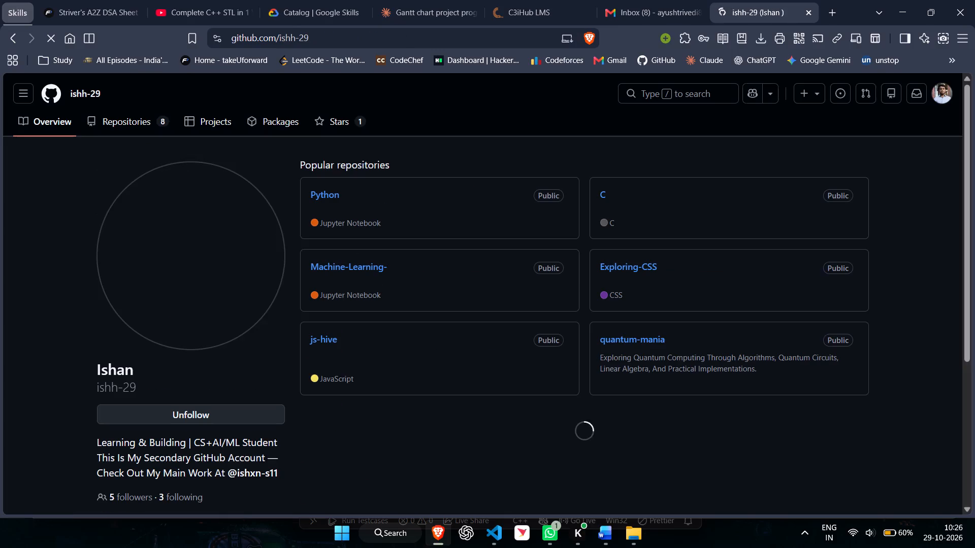
{"action": "scroll", "coordinate": [248, 353], "scroll_direction": "down", "scroll_amount": 2}
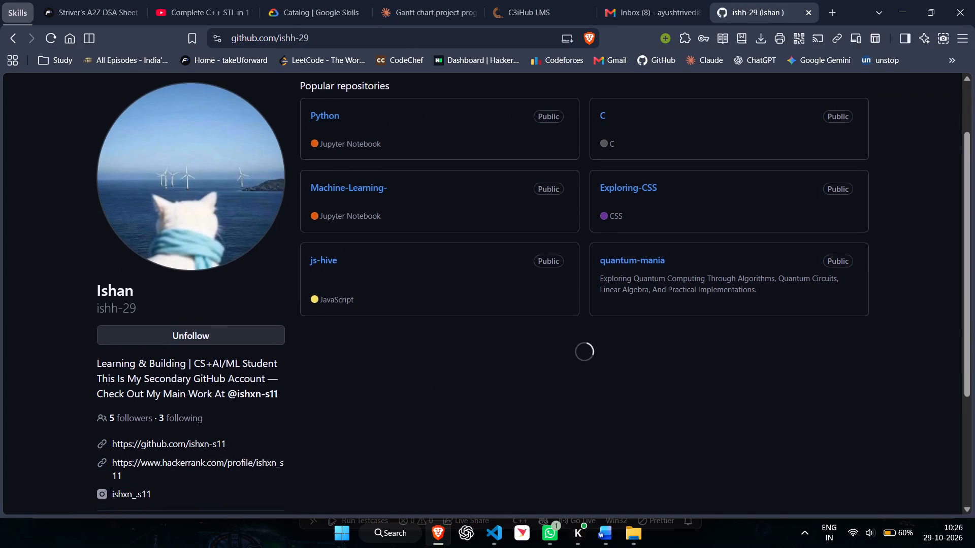
{"action": "scroll", "coordinate": [236, 414], "scroll_direction": "up", "scroll_amount": 3}
{"action": "scroll", "coordinate": [236, 414], "scroll_direction": "right", "scroll_amount": 6}
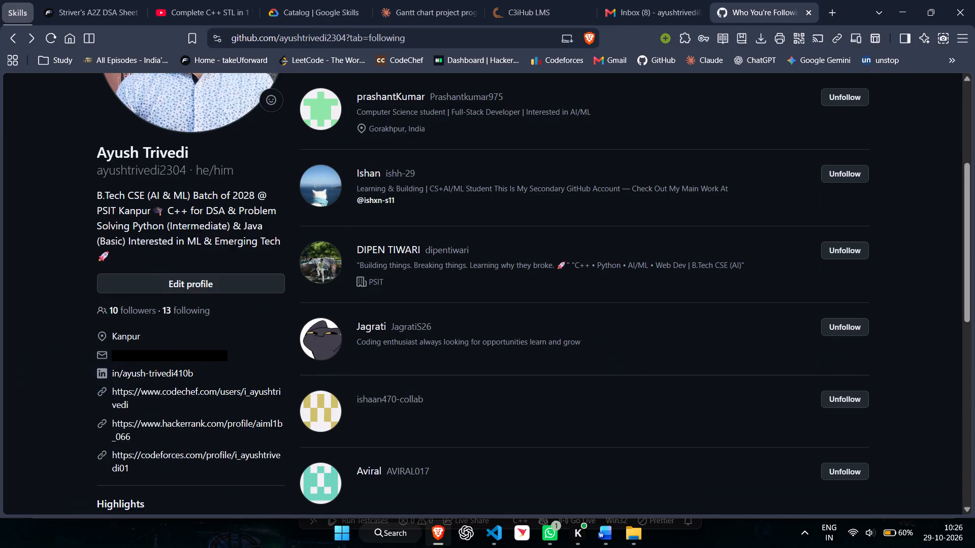
{"action": "scroll", "coordinate": [236, 414], "scroll_direction": "down", "scroll_amount": 2}
{"action": "scroll", "coordinate": [456, 323], "scroll_direction": "down", "scroll_amount": 2}
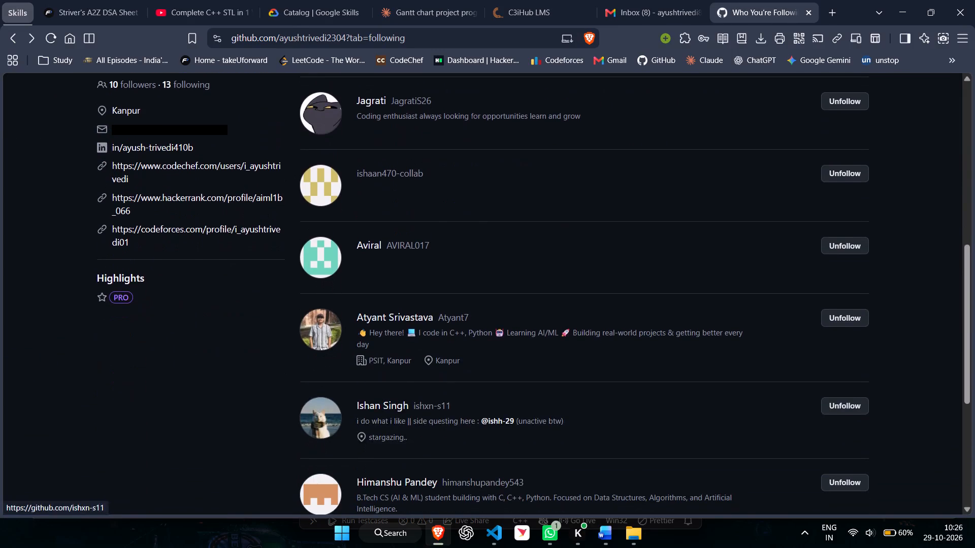
{"action": "left_click", "coordinate": [389, 403]}
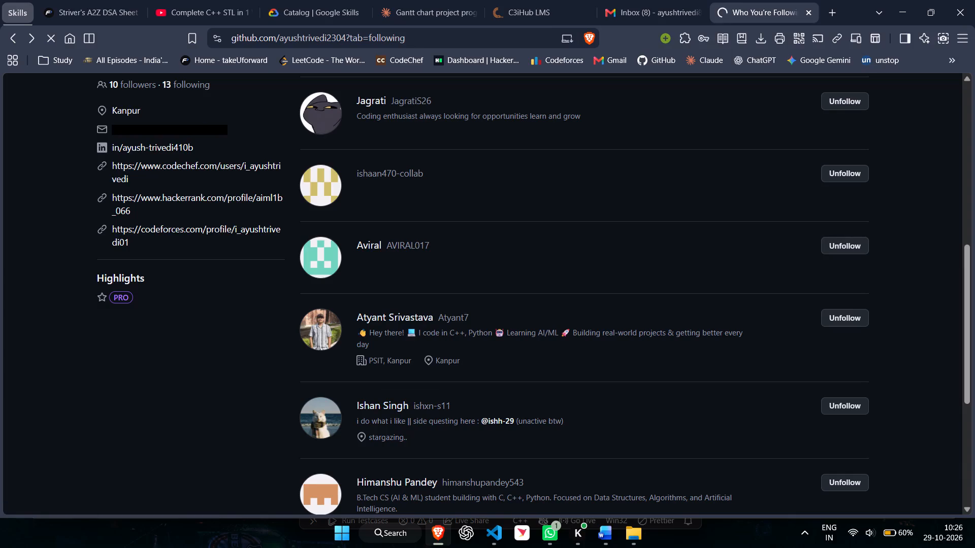
{"action": "scroll", "coordinate": [471, 420], "scroll_direction": "down", "scroll_amount": 3}
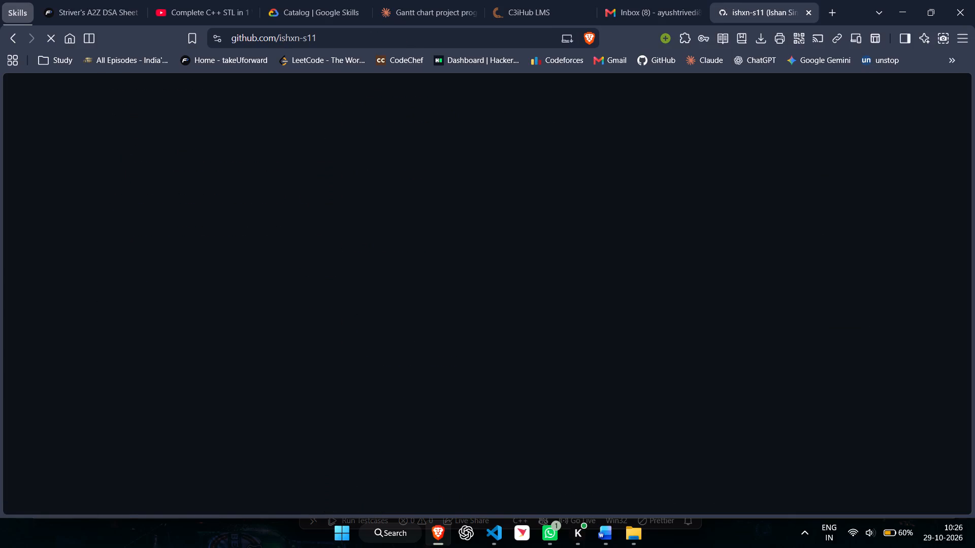
{"action": "scroll", "coordinate": [471, 420], "scroll_direction": "down", "scroll_amount": 4}
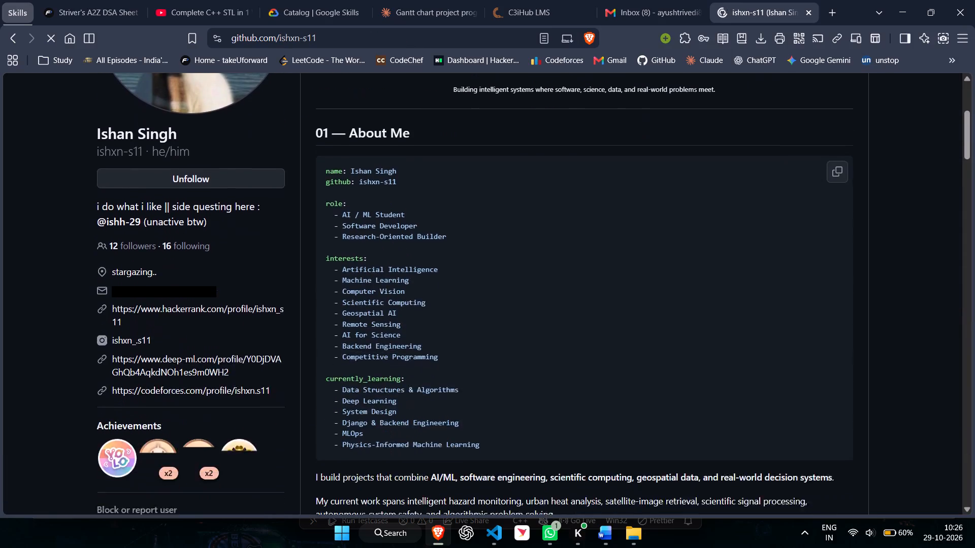
{"action": "scroll", "coordinate": [471, 420], "scroll_direction": "down", "scroll_amount": 1}
{"action": "scroll", "coordinate": [471, 420], "scroll_direction": "up", "scroll_amount": 5}
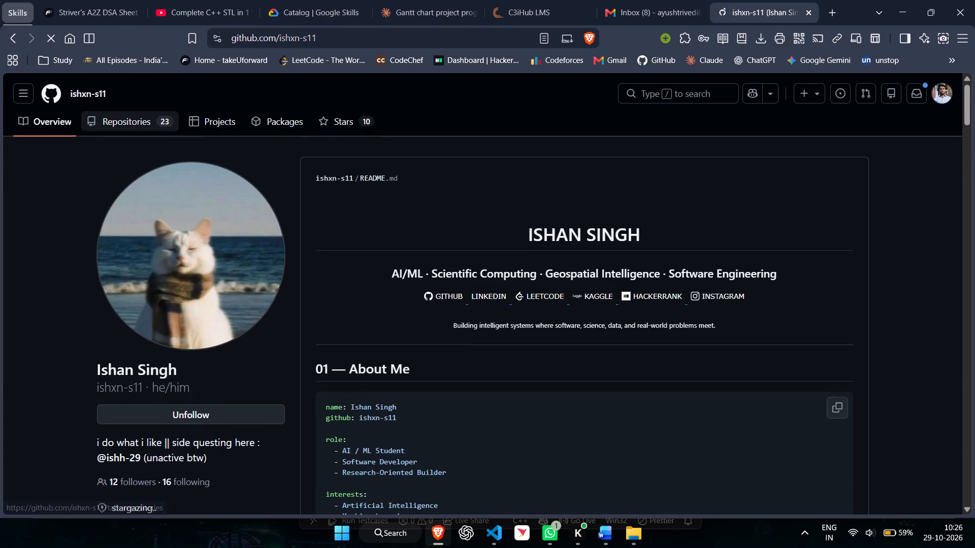
{"action": "left_click", "coordinate": [140, 123]}
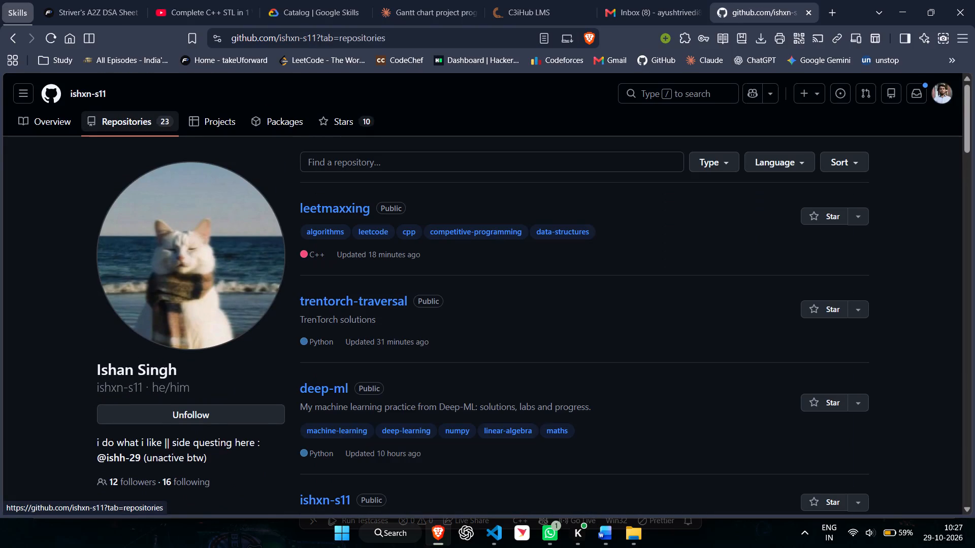
{"action": "scroll", "coordinate": [407, 320], "scroll_direction": "down", "scroll_amount": 4}
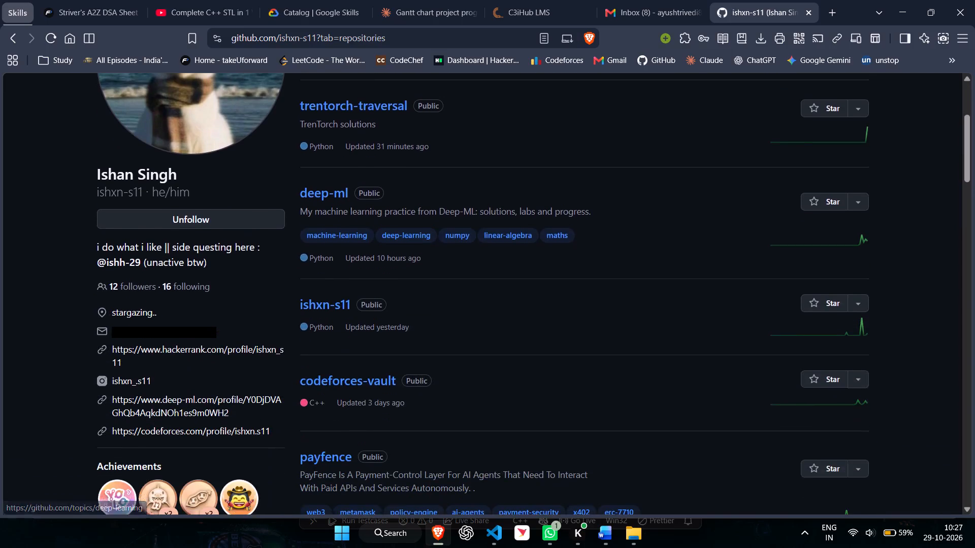
{"action": "scroll", "coordinate": [407, 320], "scroll_direction": "down", "scroll_amount": 7}
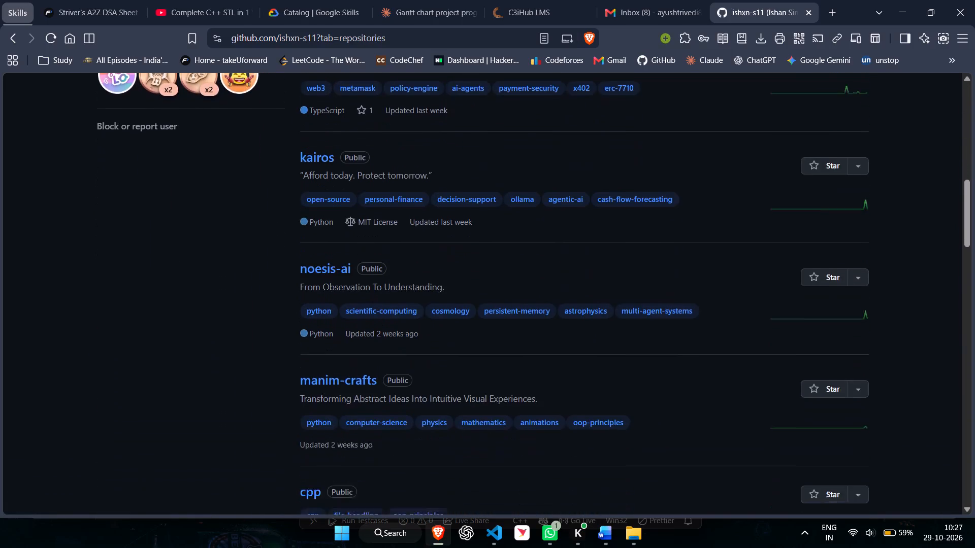
{"action": "scroll", "coordinate": [407, 320], "scroll_direction": "down", "scroll_amount": 6}
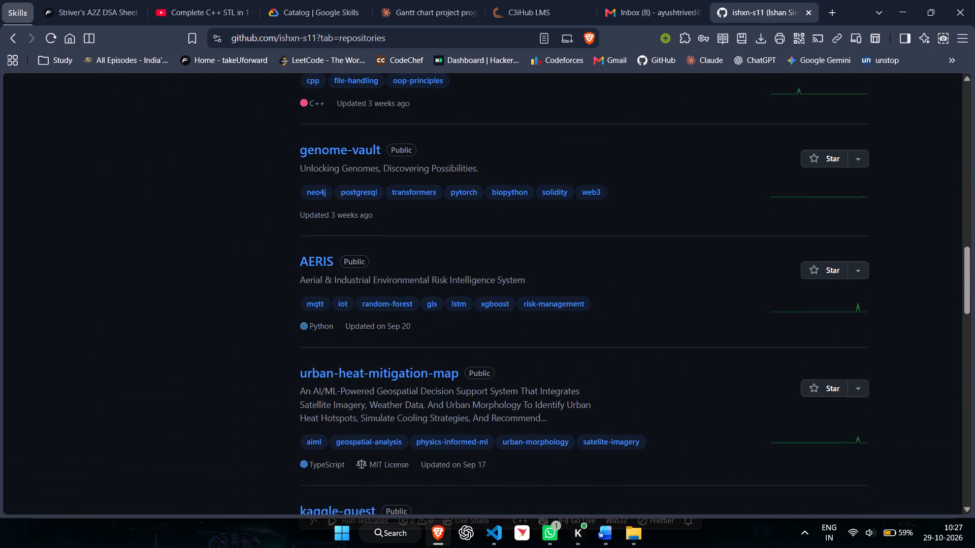
{"action": "scroll", "coordinate": [383, 368], "scroll_direction": "down", "scroll_amount": 4}
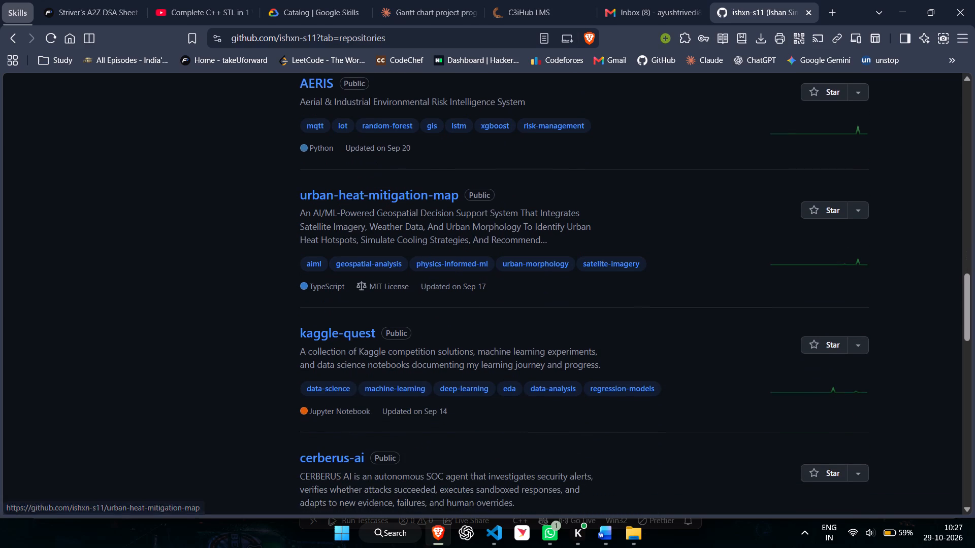
{"action": "scroll", "coordinate": [383, 368], "scroll_direction": "down", "scroll_amount": 1}
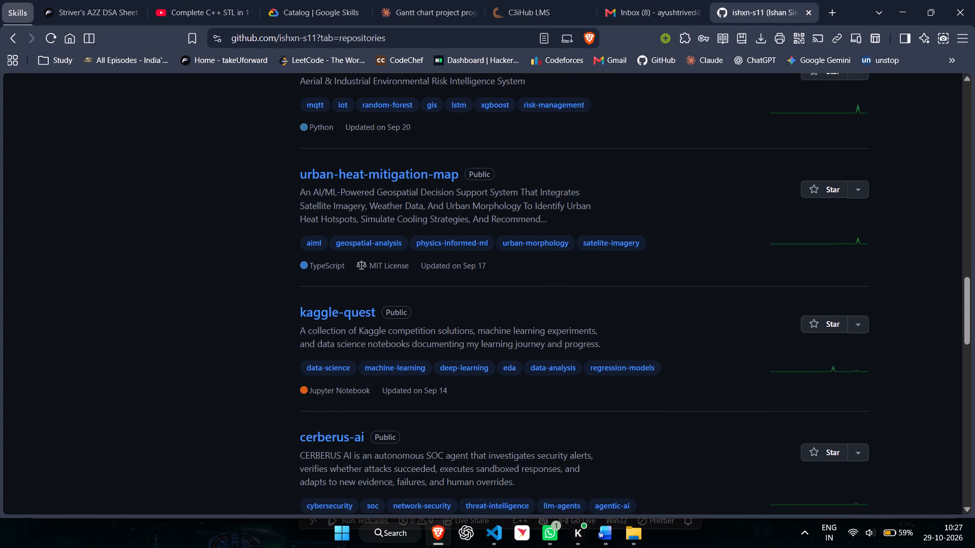
{"action": "left_click", "coordinate": [370, 169]}
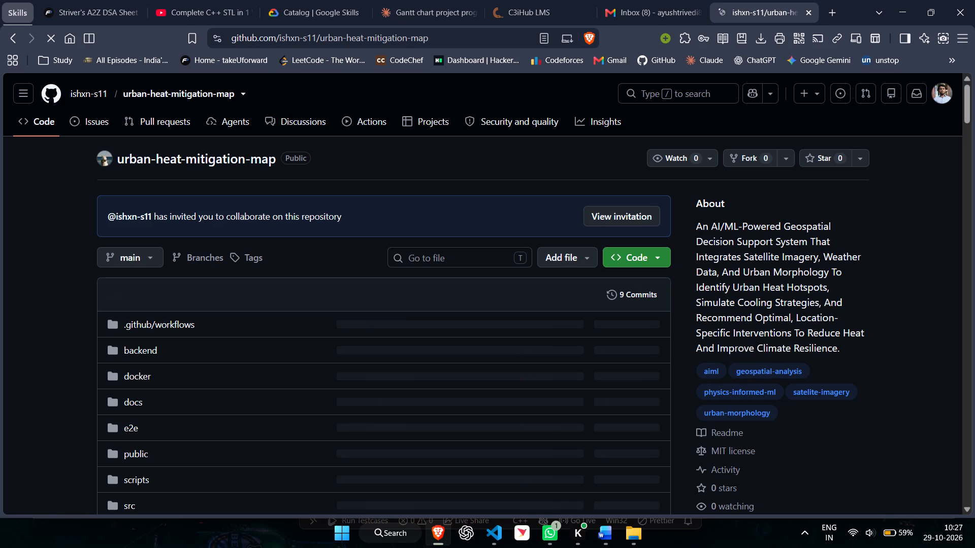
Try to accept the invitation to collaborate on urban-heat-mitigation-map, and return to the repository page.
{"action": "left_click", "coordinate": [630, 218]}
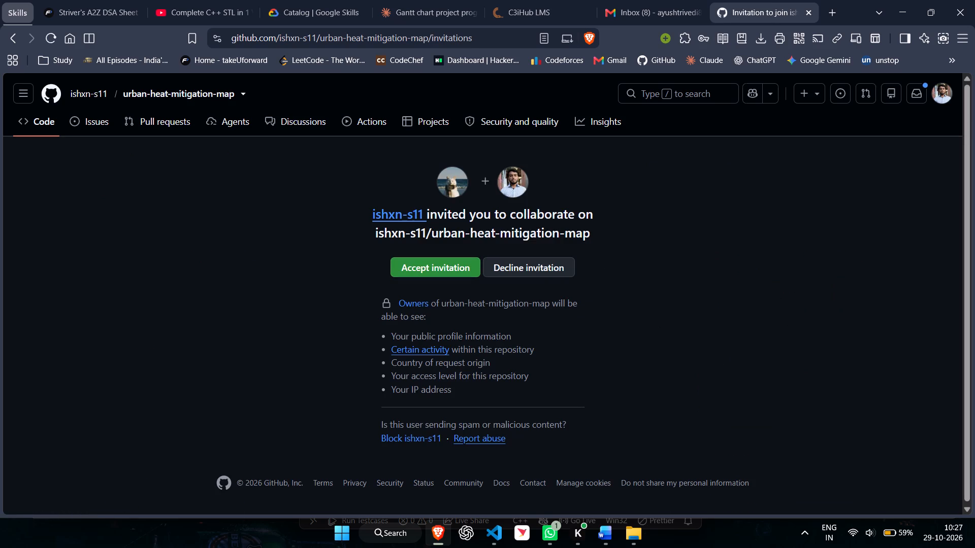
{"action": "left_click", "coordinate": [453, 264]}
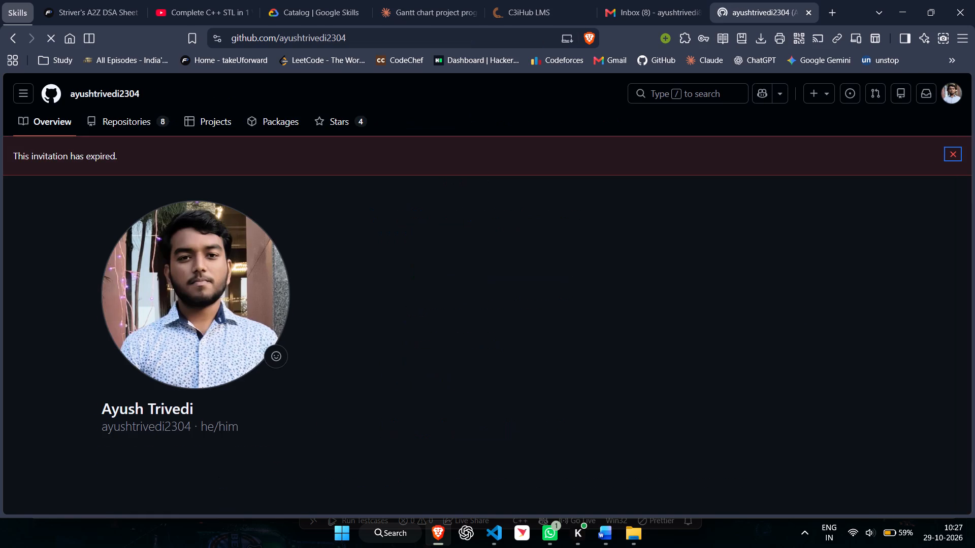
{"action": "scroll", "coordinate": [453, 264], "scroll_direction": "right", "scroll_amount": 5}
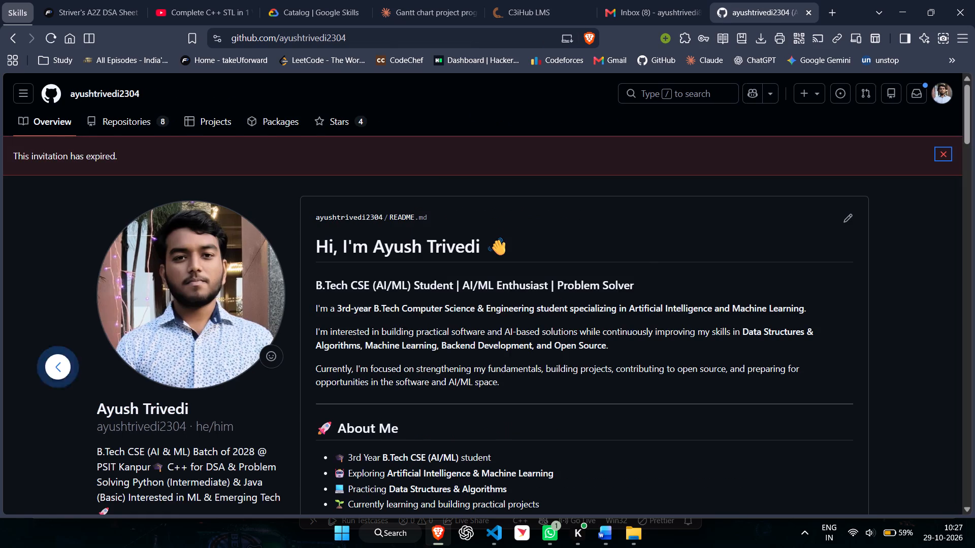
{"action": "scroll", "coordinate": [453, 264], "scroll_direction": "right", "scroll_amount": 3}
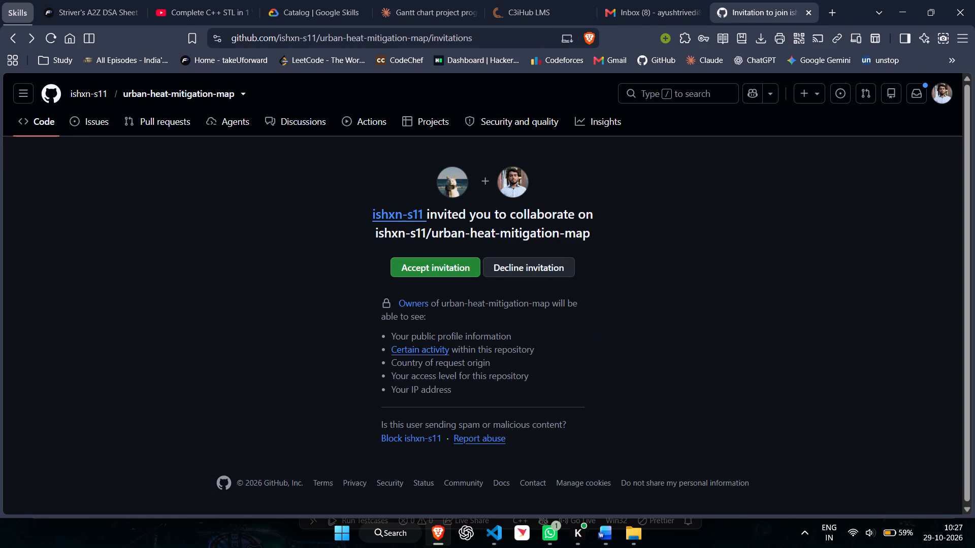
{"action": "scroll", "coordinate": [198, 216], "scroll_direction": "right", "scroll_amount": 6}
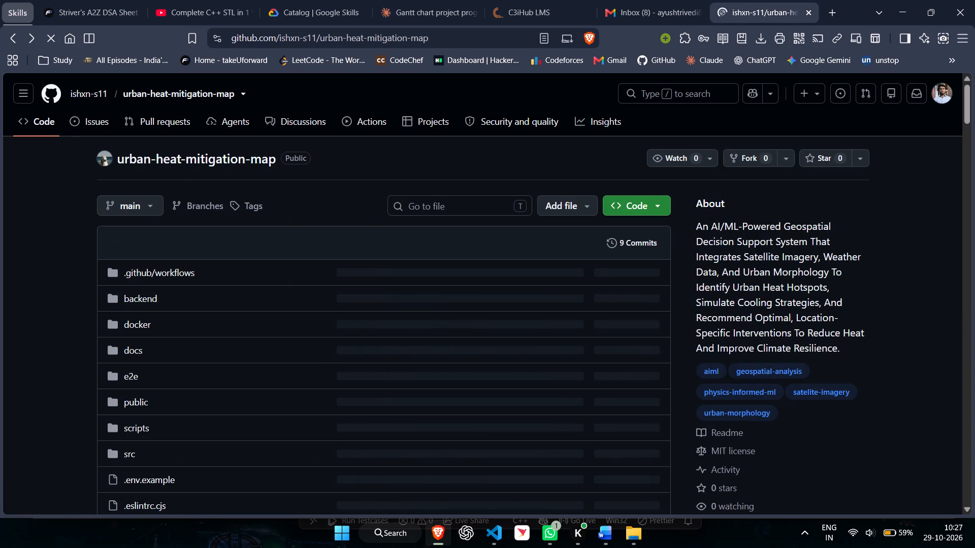
{"action": "scroll", "coordinate": [425, 424], "scroll_direction": "down", "scroll_amount": 6}
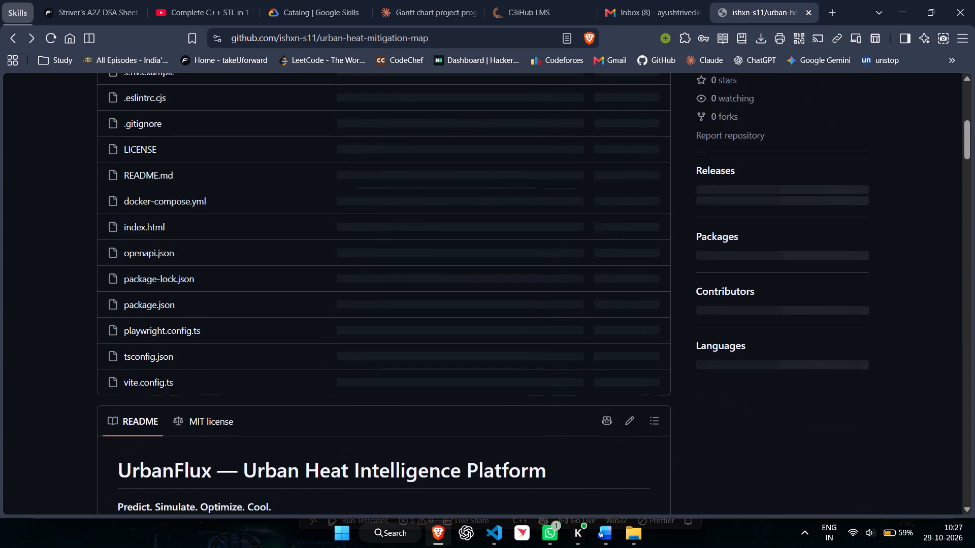